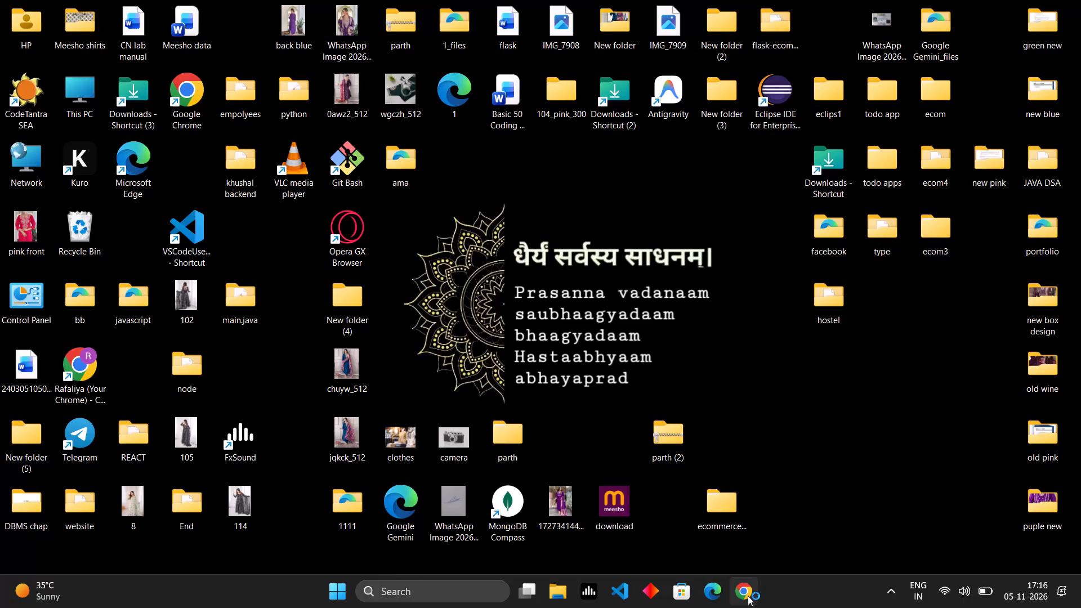
Launch Google Chrome with the profile labelled "Your Chrome" and maximise its window.
click(748, 596)
right_click(644, 290)
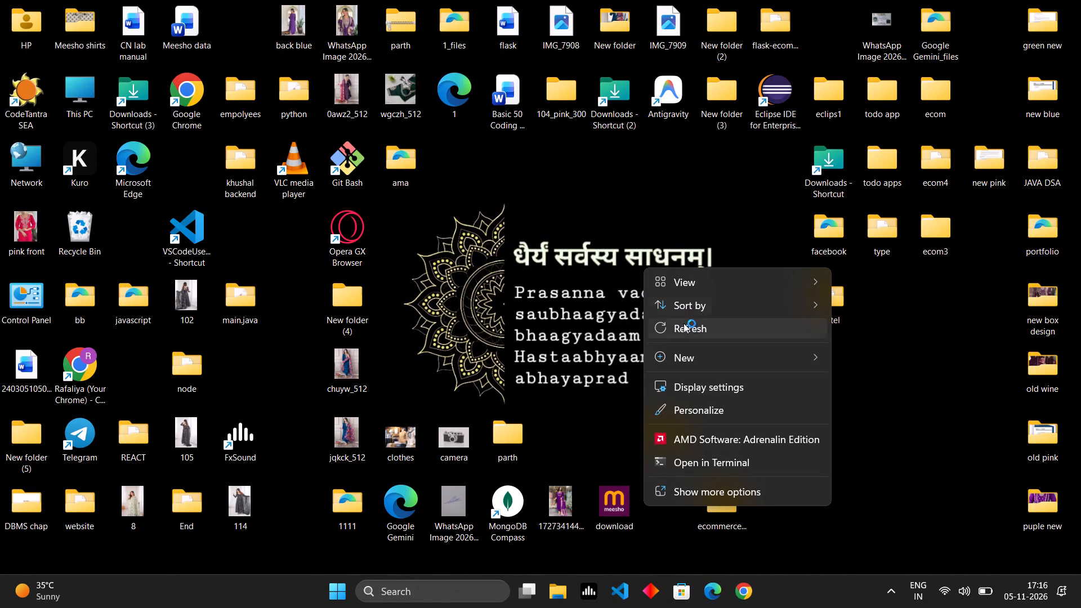
click(685, 327)
right_click(685, 327)
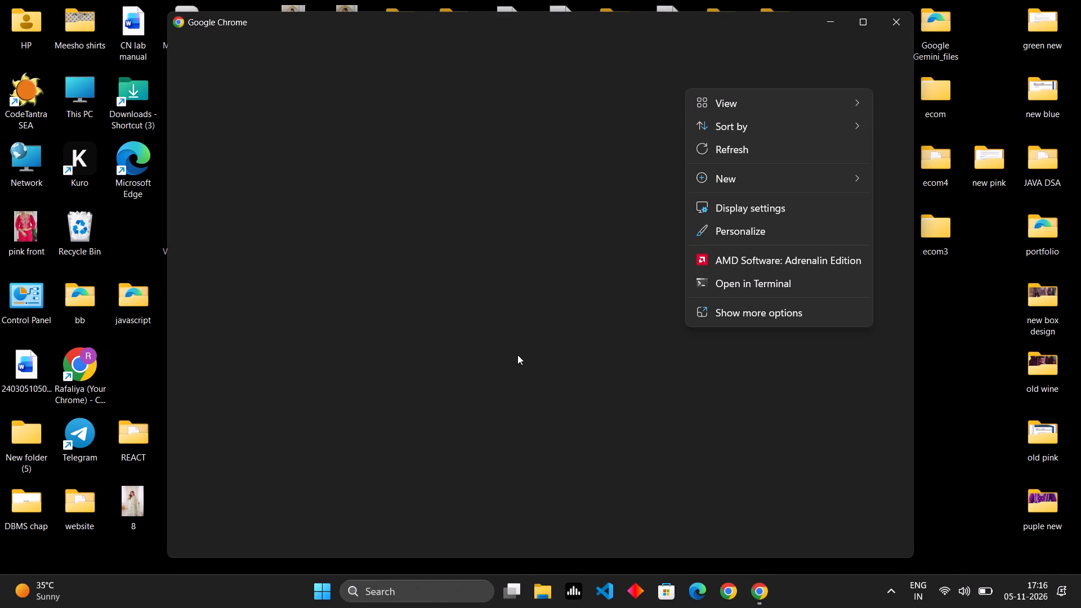
click(745, 146)
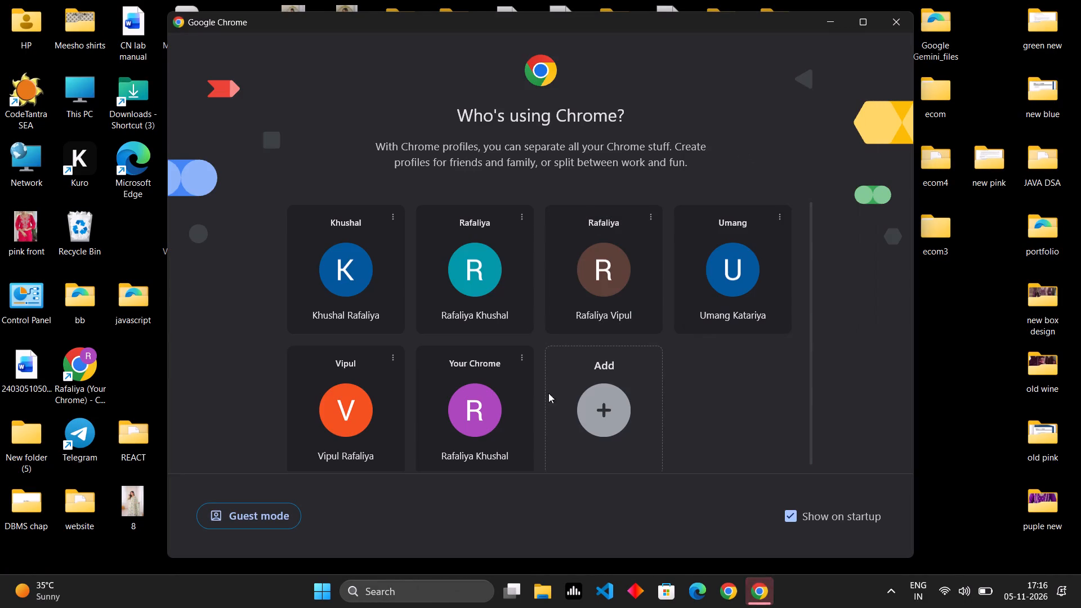
click(467, 417)
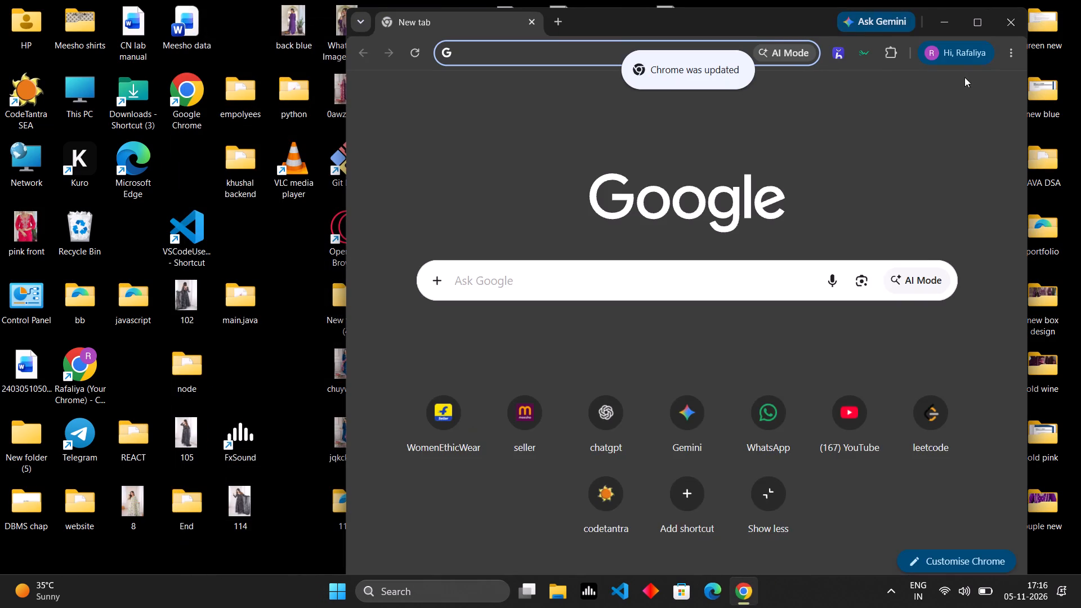
click(986, 20)
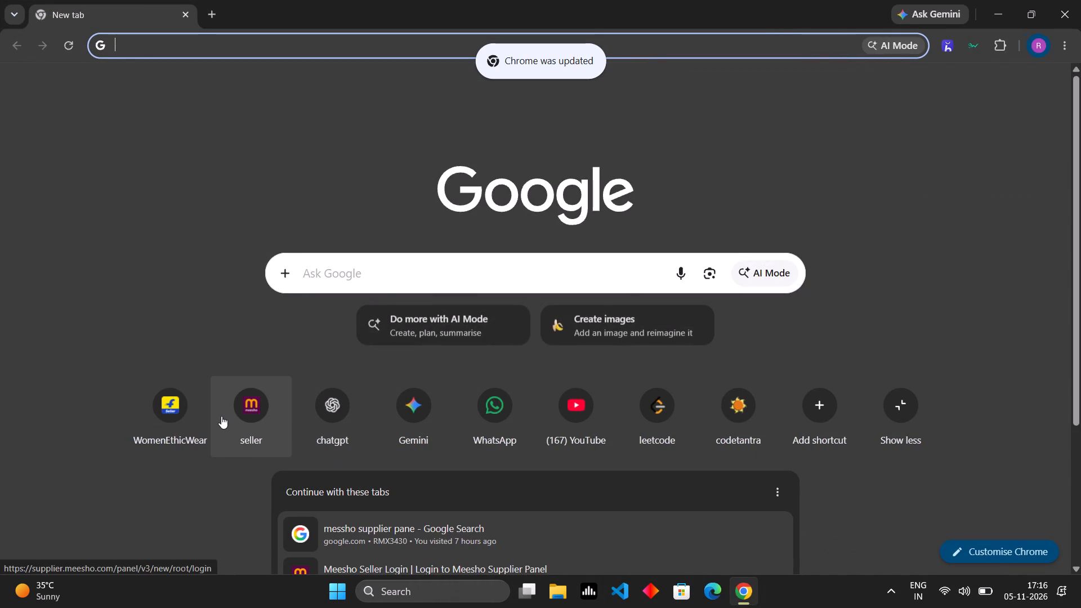
Open the Meesho Supplier Panel login page from the "seller" shortcut on the new tab page.
click(236, 409)
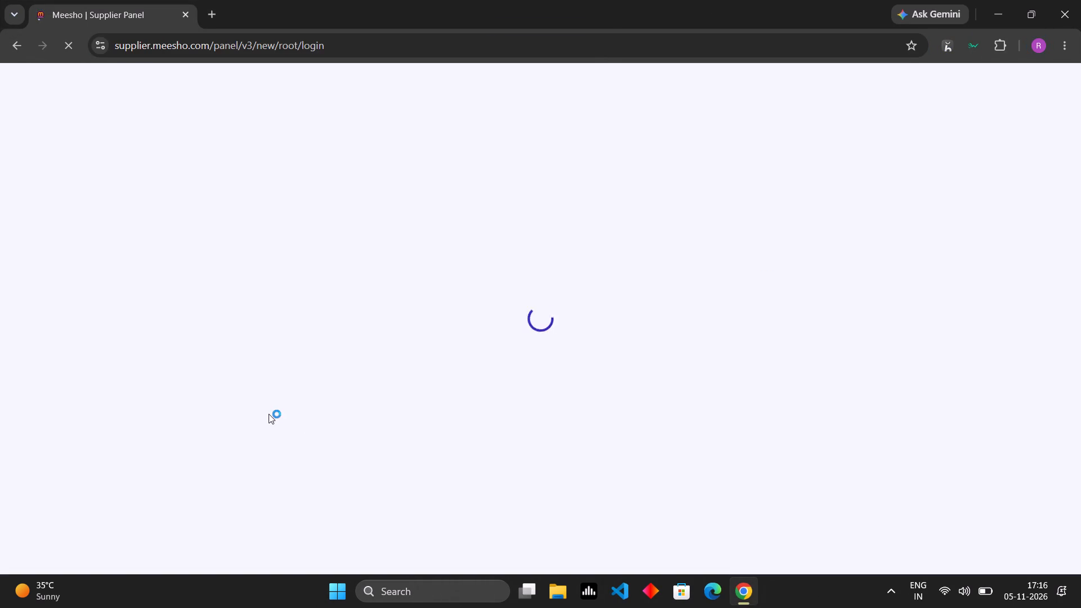
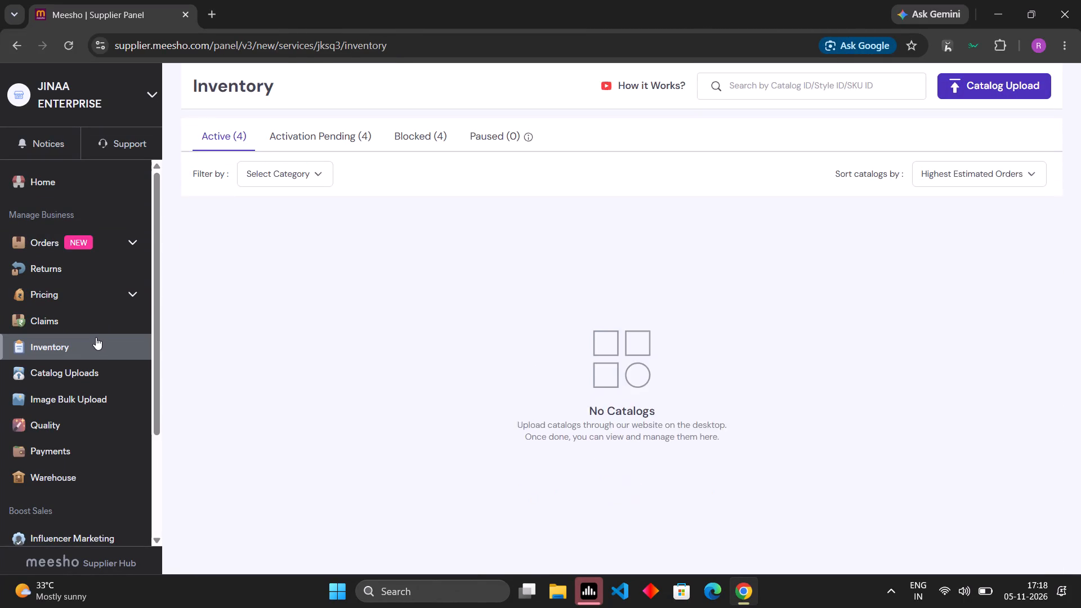
Look through the active catalogs in the inventory, opening each kurti catalog to view its SKUs, prices and stock.
scroll(263, 309, down, 6)
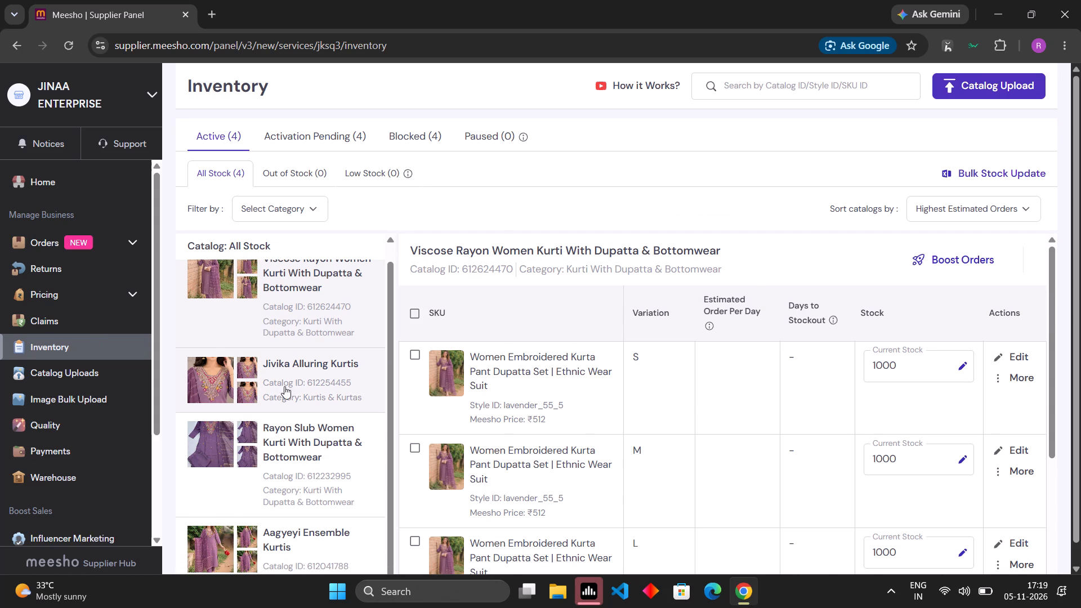
click(285, 386)
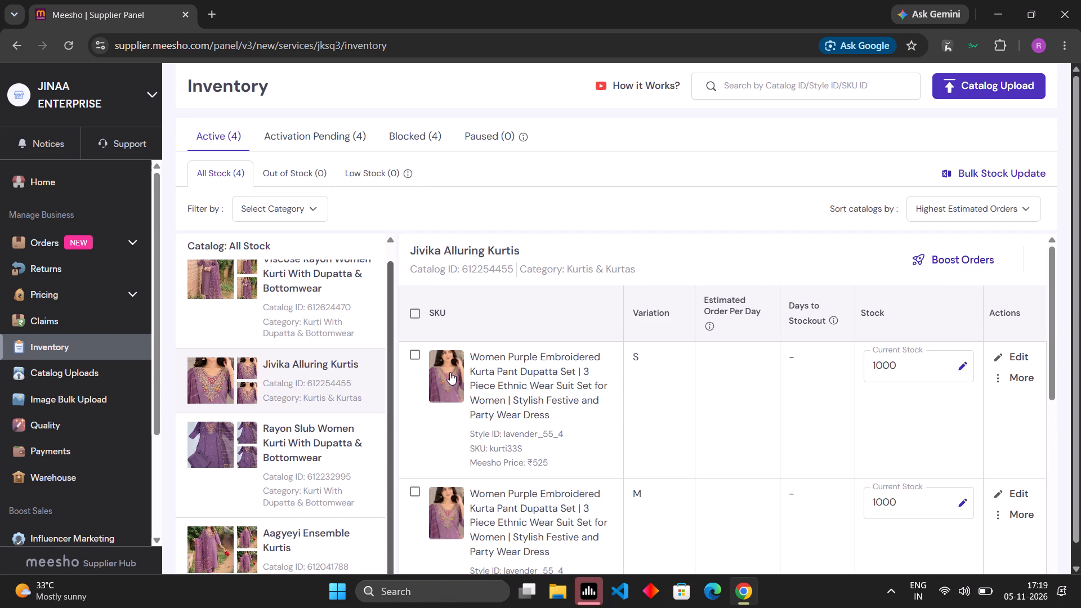
click(273, 437)
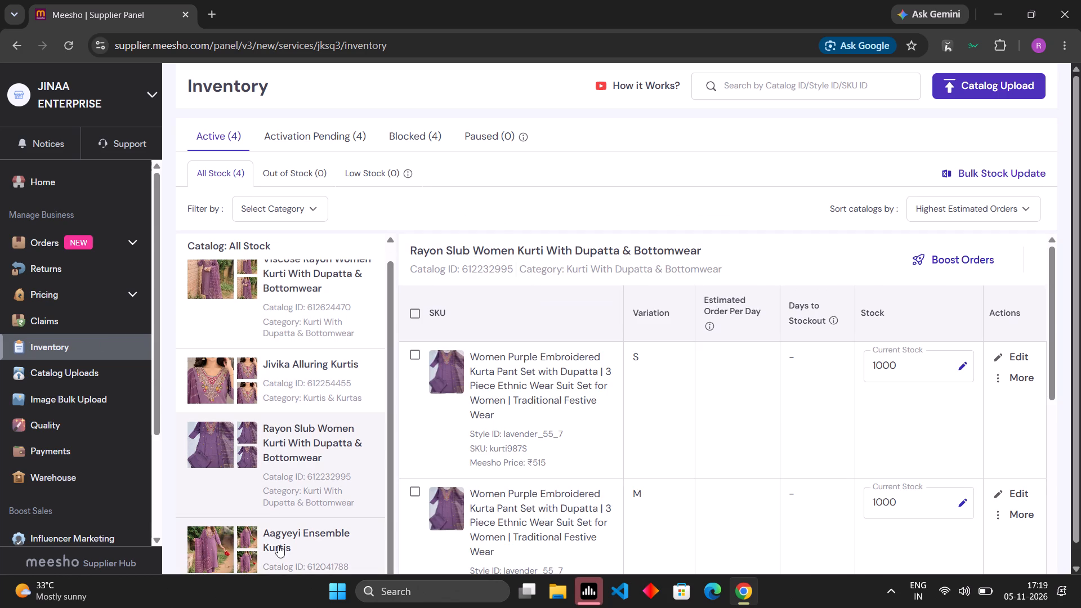
click(278, 545)
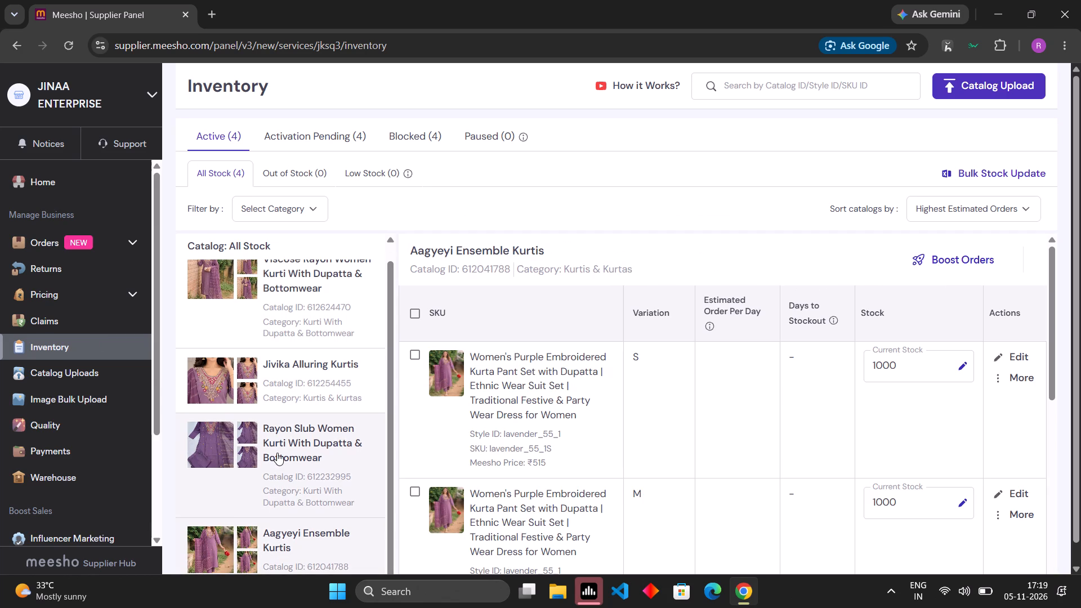
click(277, 453)
click(311, 306)
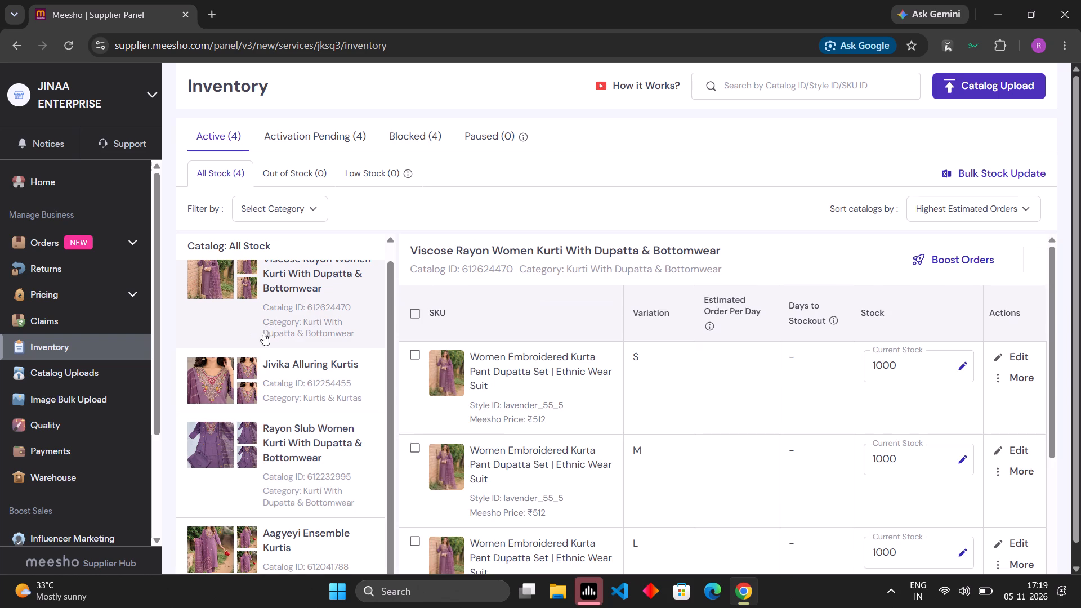
click(276, 371)
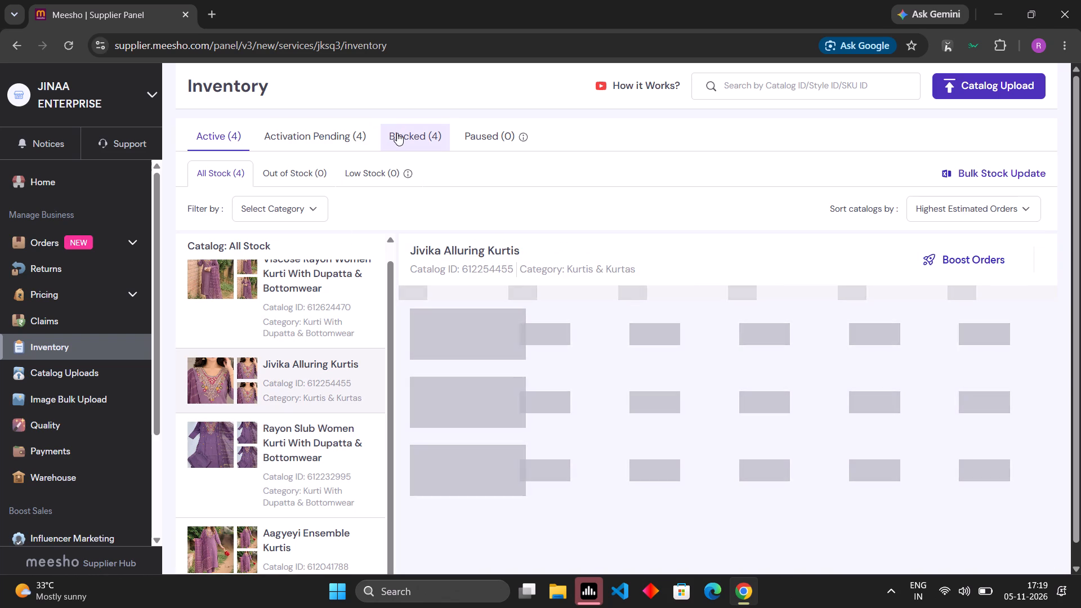
click(291, 450)
click(305, 375)
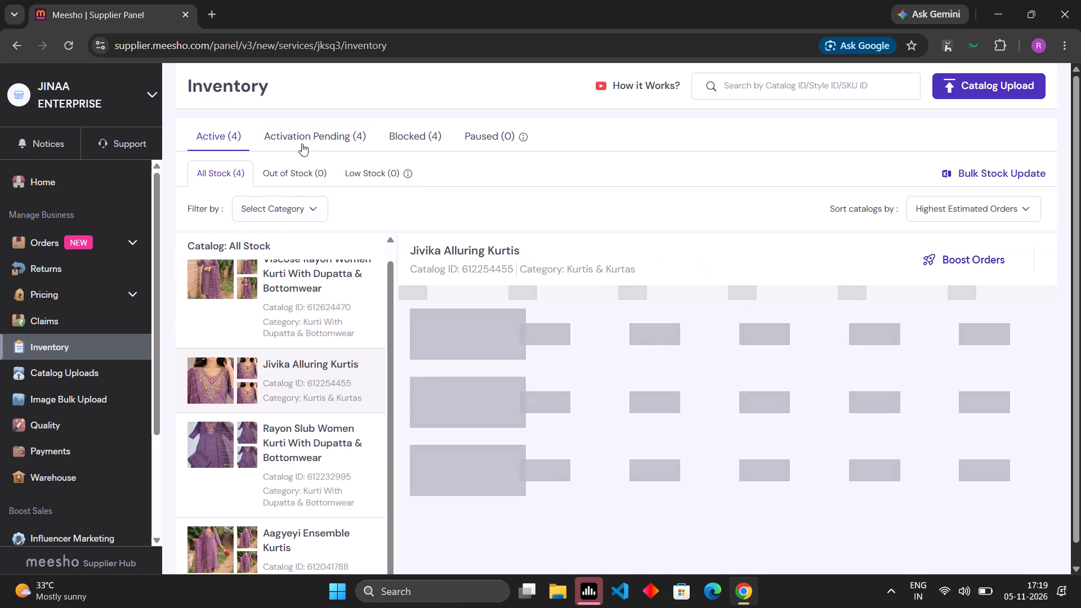
Switch to the pending-activation catalogs and back to the active ones, and view each active catalog's SKUs again.
click(302, 143)
click(221, 134)
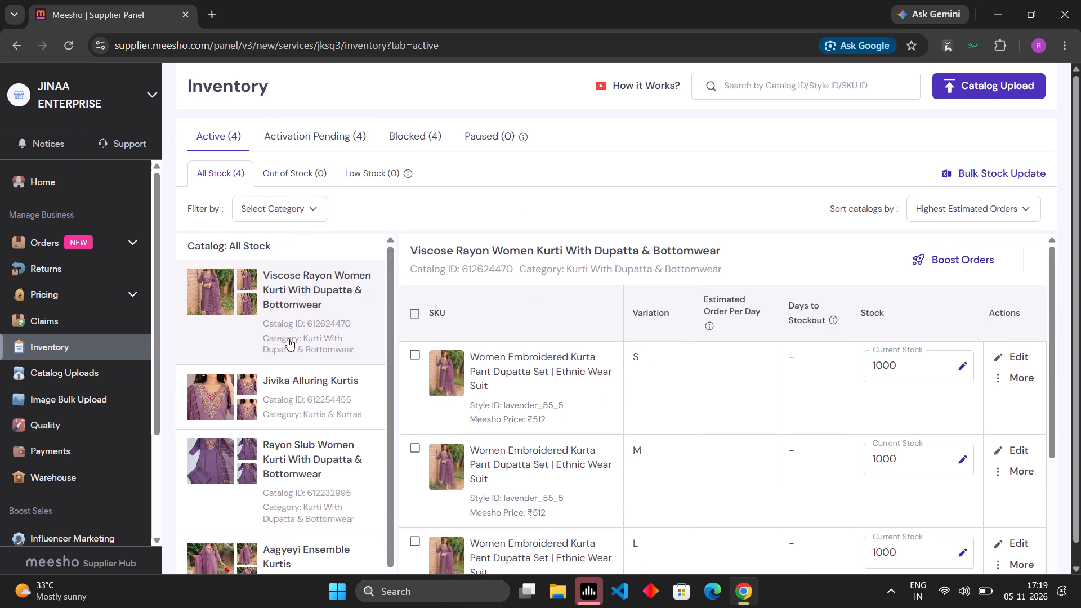
click(288, 338)
click(290, 418)
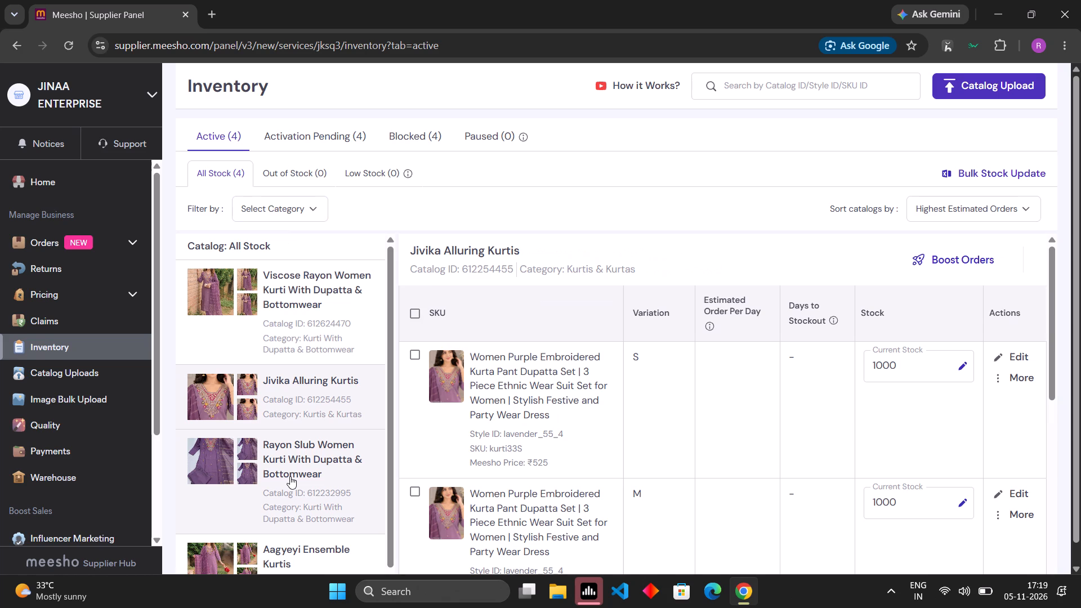
click(294, 460)
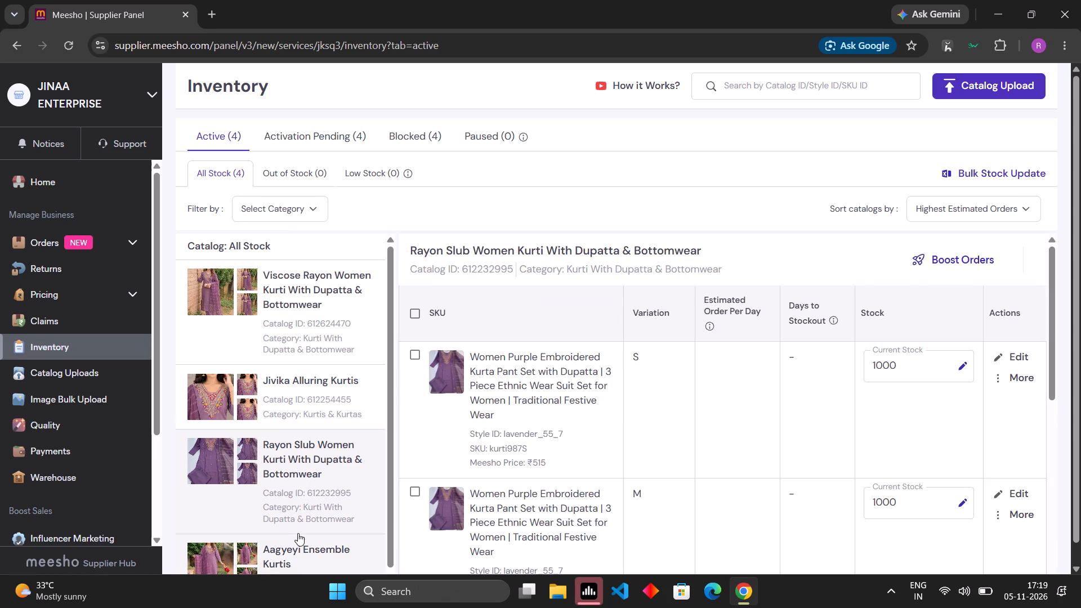
click(299, 535)
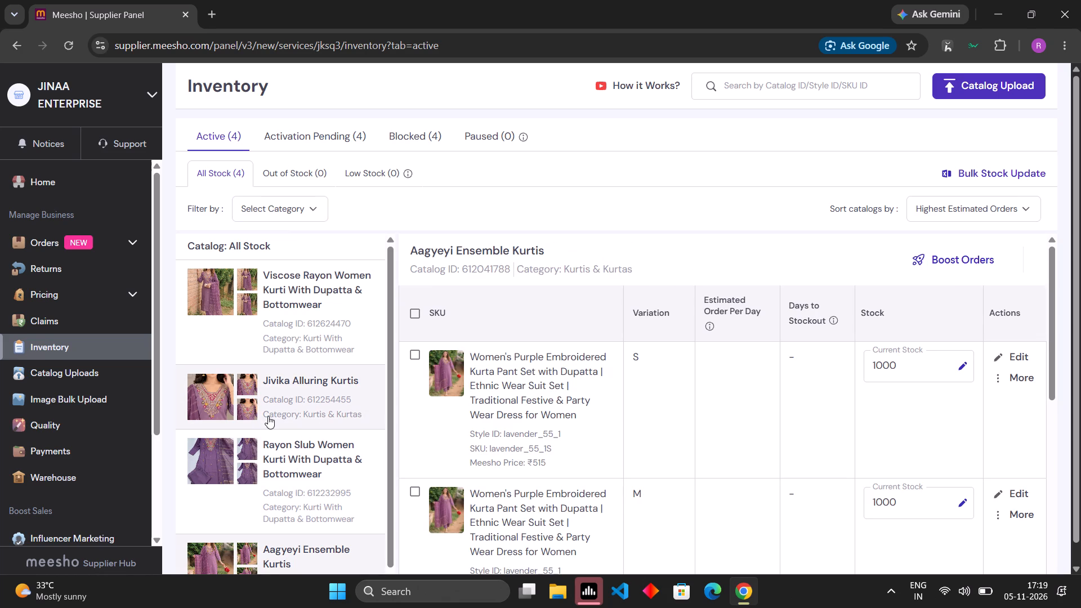
Open the size S product of the Jivika Alluring Kurtis catalog for editing.
click(284, 389)
click(1012, 352)
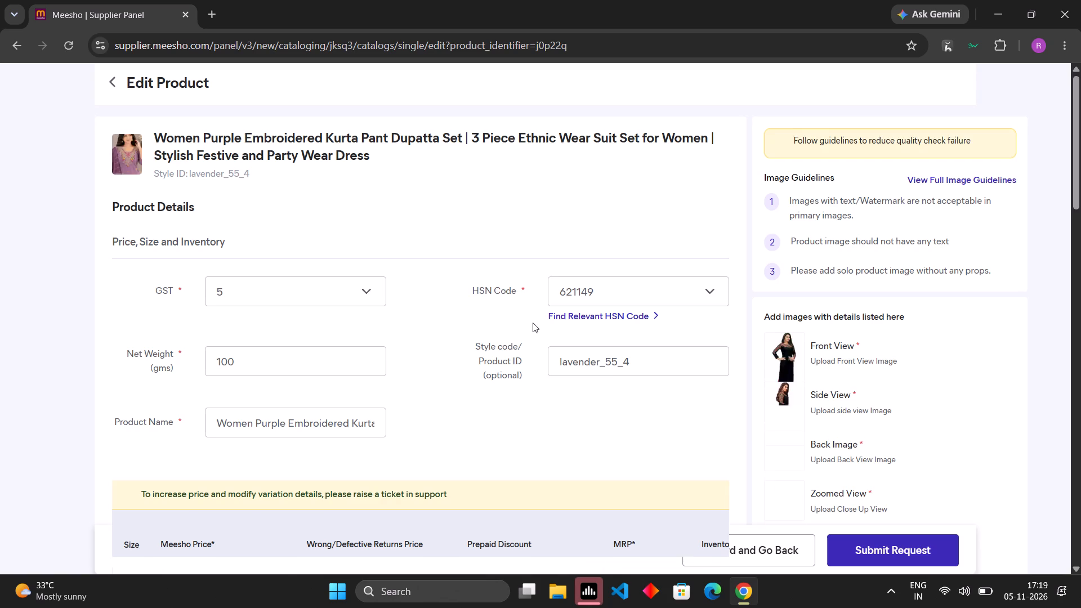
Examine the product's price, returns price, prepaid discount, MRP and inventory entries for sizes S to XXL.
scroll(533, 323, down, 6)
scroll(533, 323, up, 1)
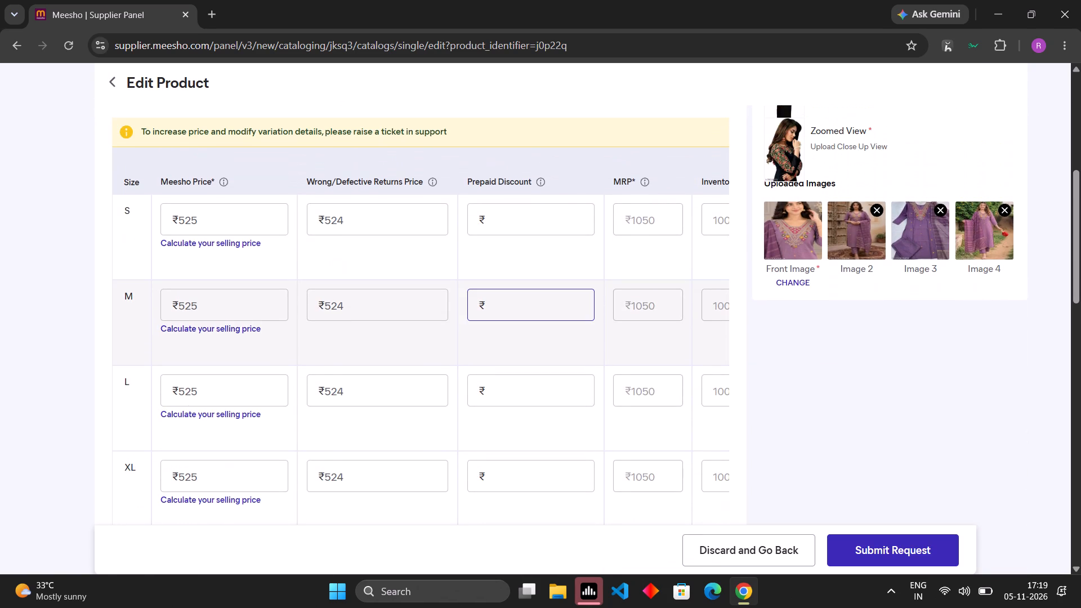
scroll(544, 301, down, 5)
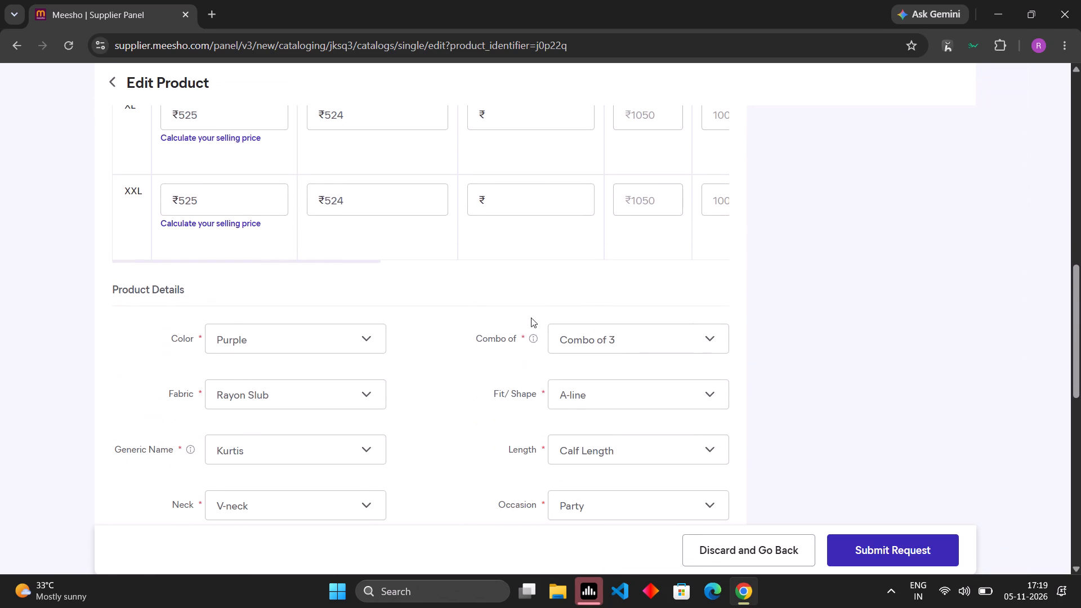
drag(367, 260, 431, 262)
drag(371, 260, 443, 262)
scroll(314, 249, down, 1)
scroll(314, 249, up, 5)
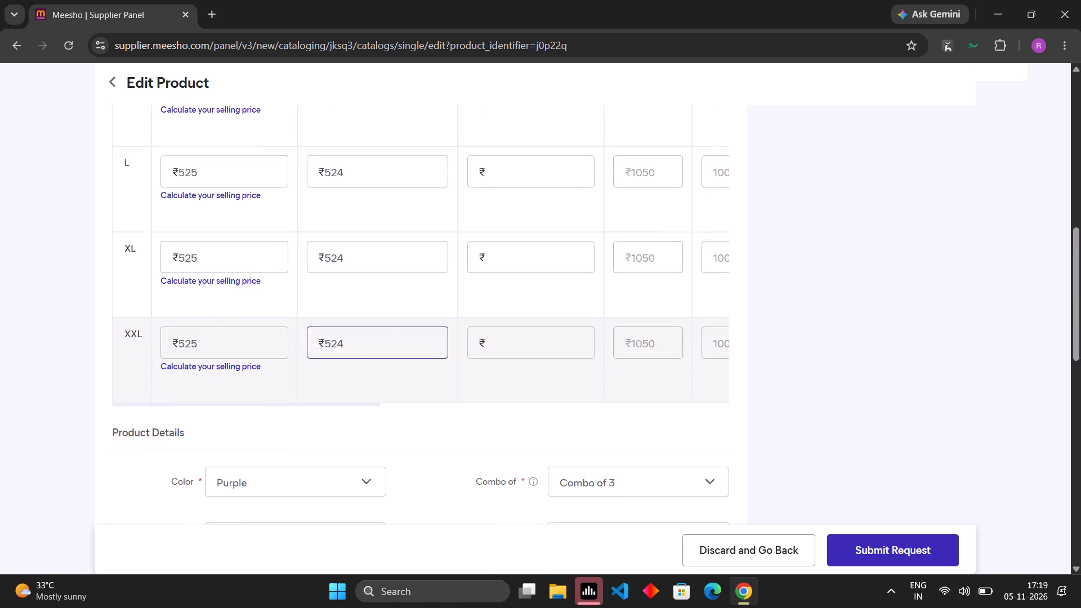
scroll(315, 249, up, 5)
scroll(315, 249, down, 3)
scroll(581, 199, down, 1)
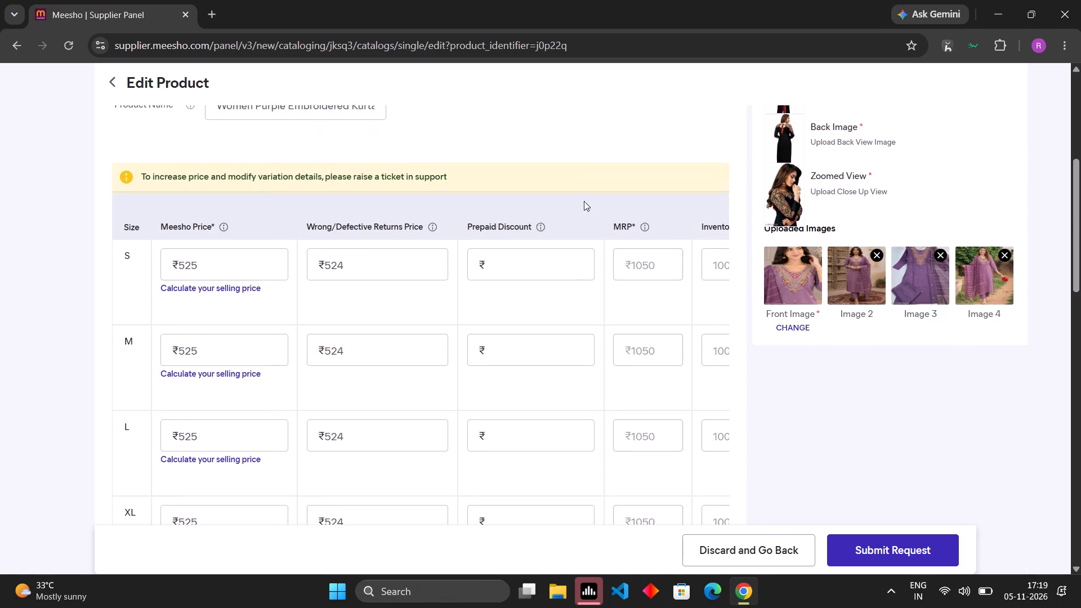
scroll(584, 201, down, 1)
click(601, 161)
click(650, 137)
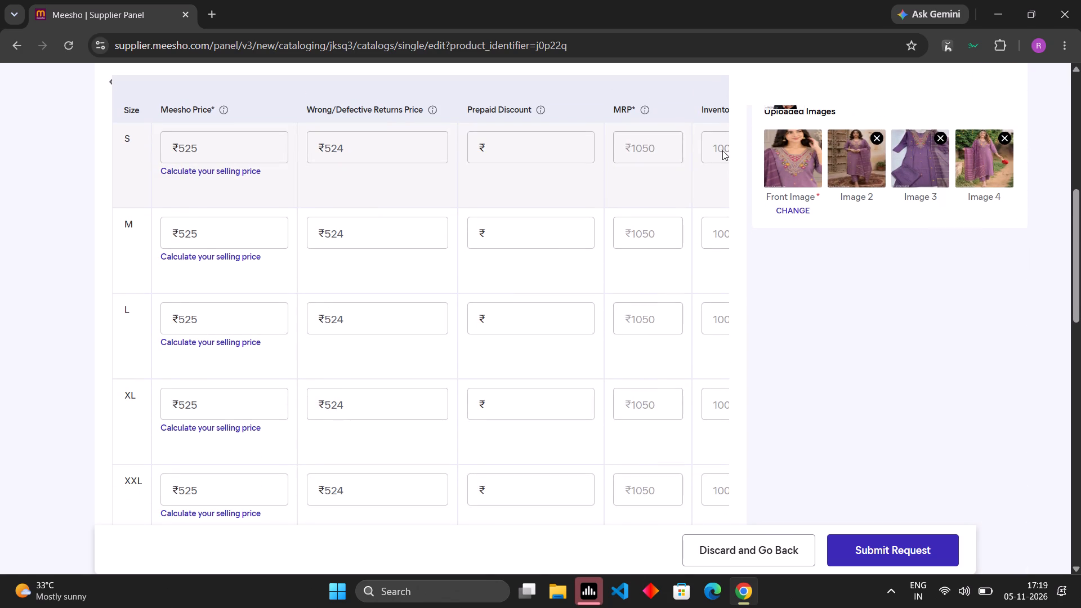
click(714, 146)
scroll(592, 287, down, 2)
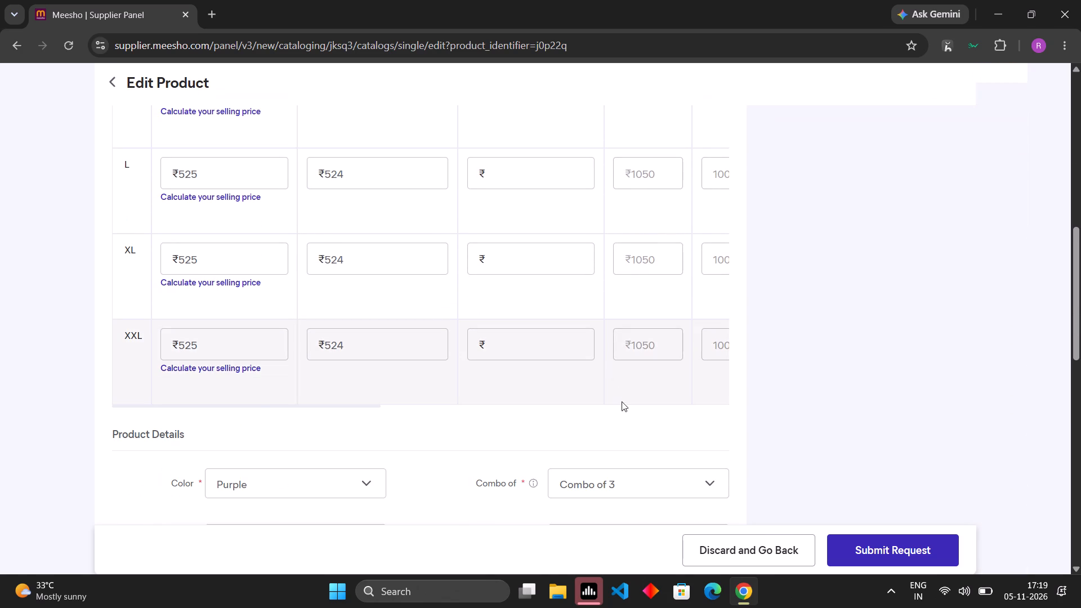
Examine the bust, shoulder, waist, length and hip measurements for each size, along with the main product details.
click(314, 405)
drag(314, 405, 726, 418)
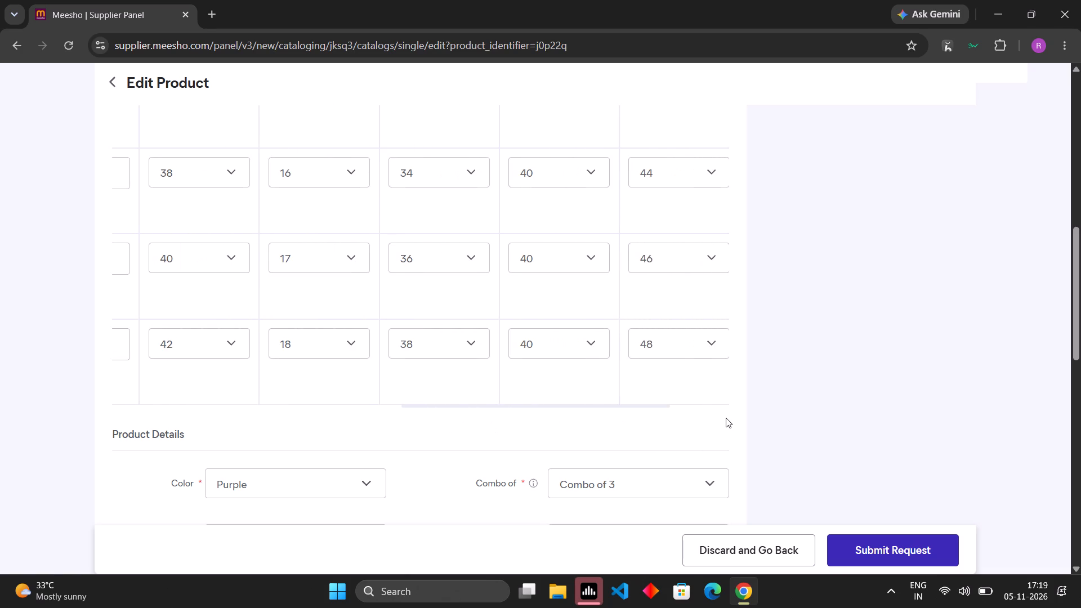
drag(726, 418, 725, 413)
scroll(581, 410, down, 2)
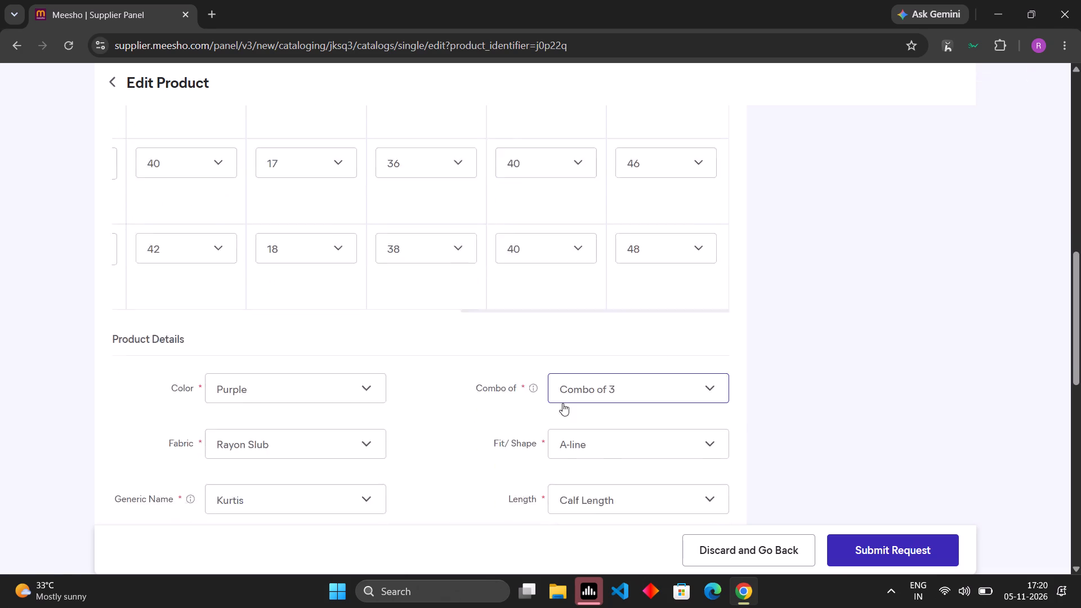
scroll(432, 354, down, 4)
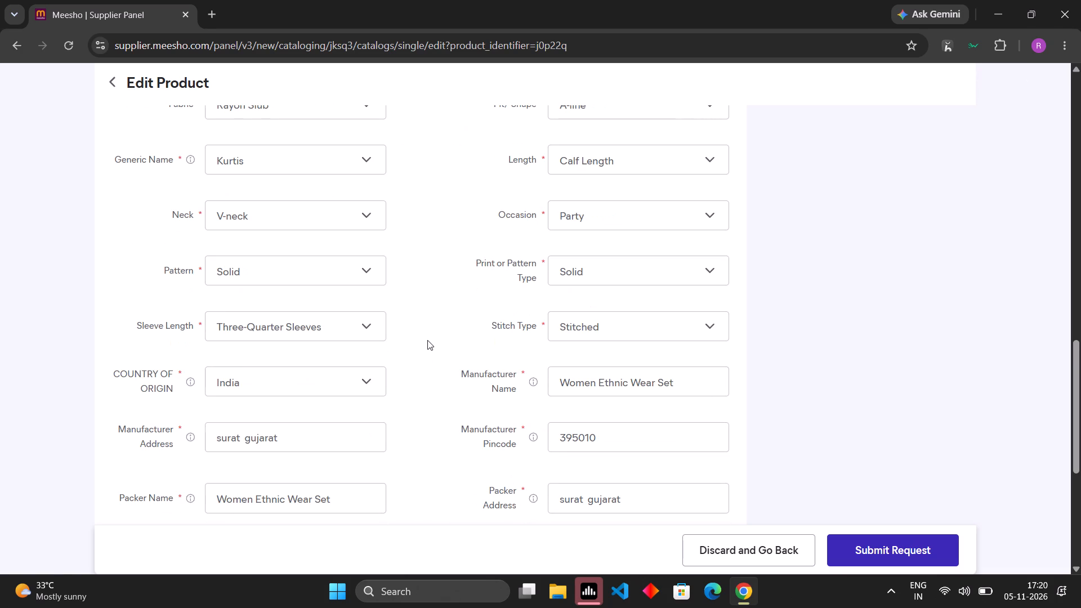
scroll(427, 339, up, 1)
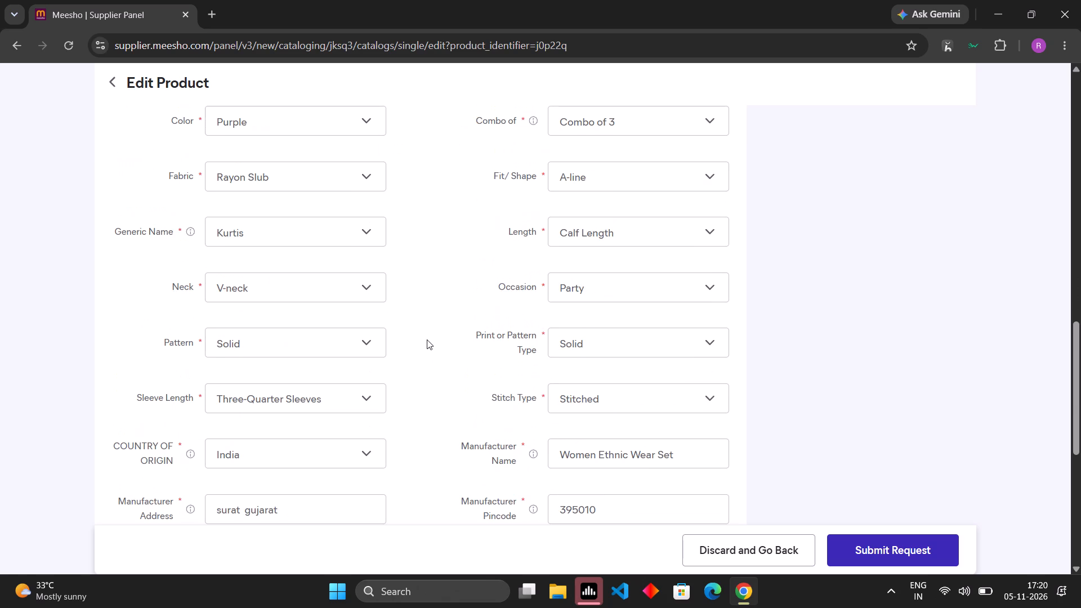
scroll(427, 339, up, 9)
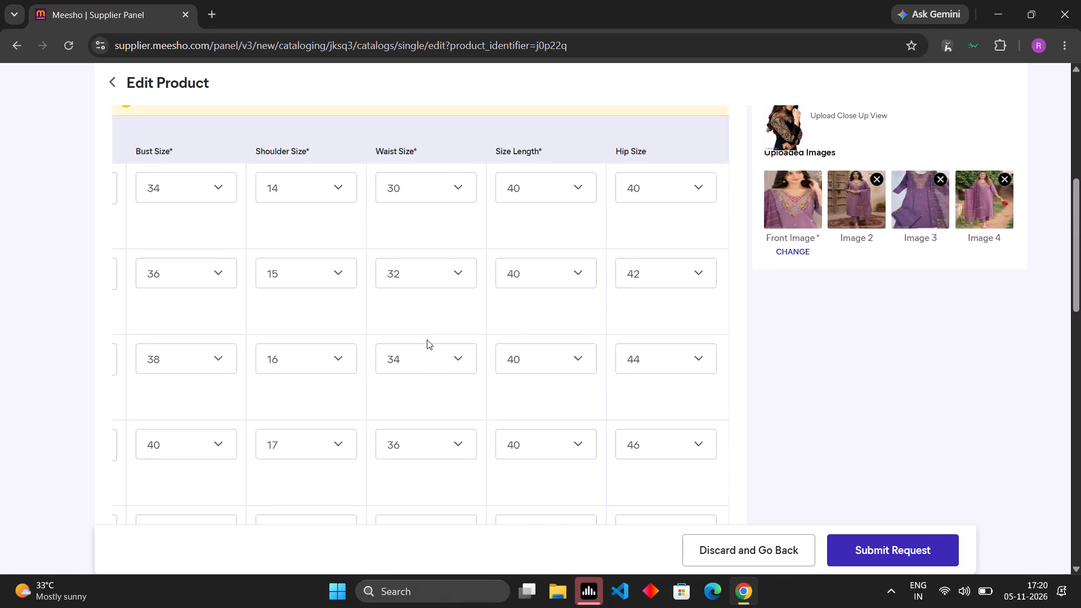
scroll(427, 339, up, 2)
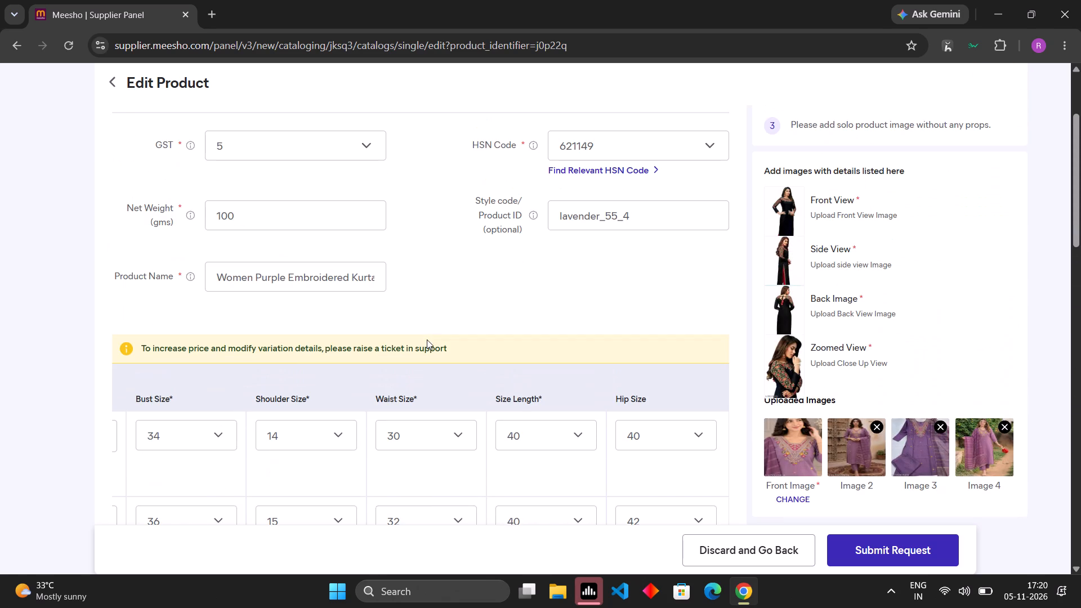
Read the remaining product attributes through to the end of the description, and return to the inventory without submitting changes.
scroll(427, 339, down, 11)
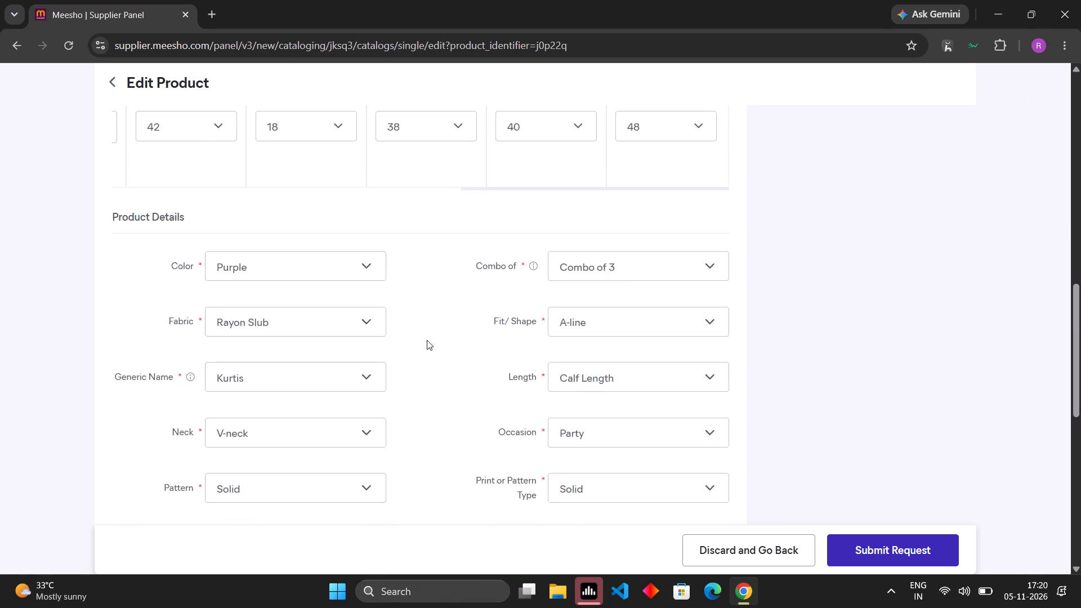
scroll(427, 340, down, 9)
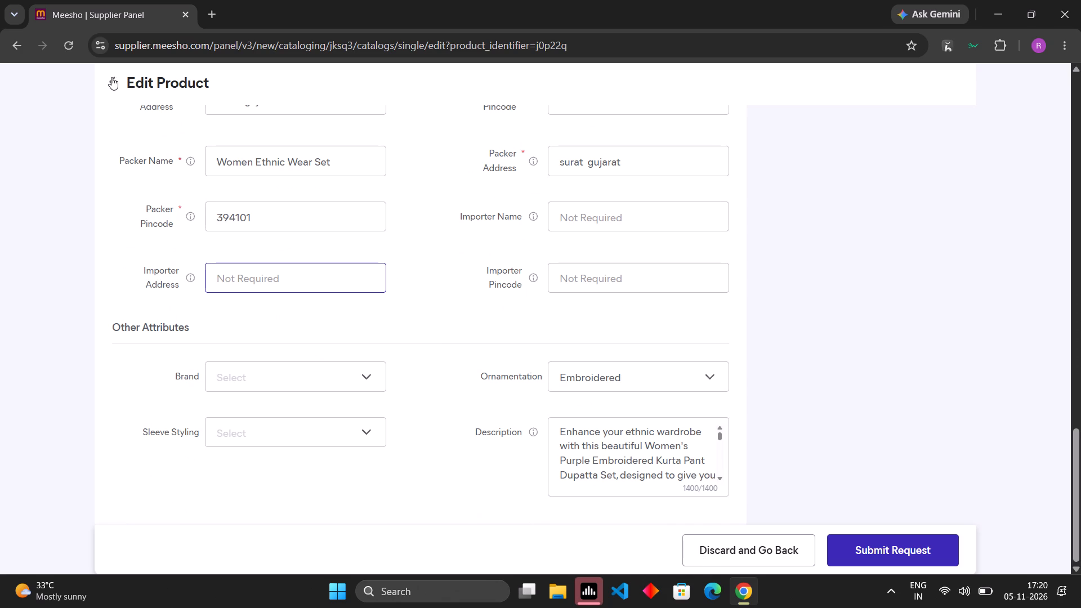
scroll(617, 444, down, 8)
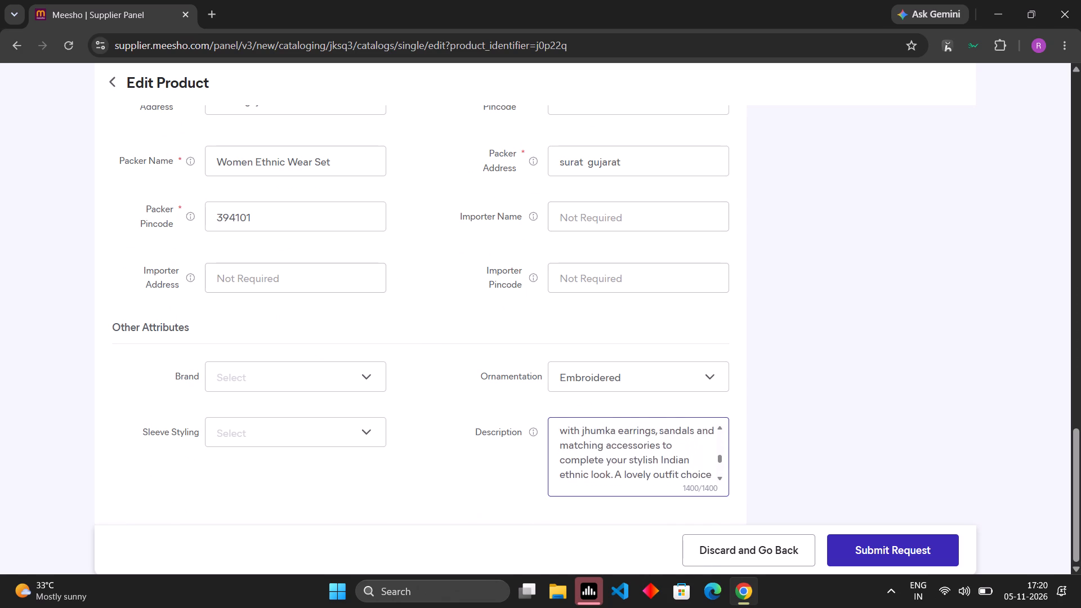
scroll(616, 441, down, 8)
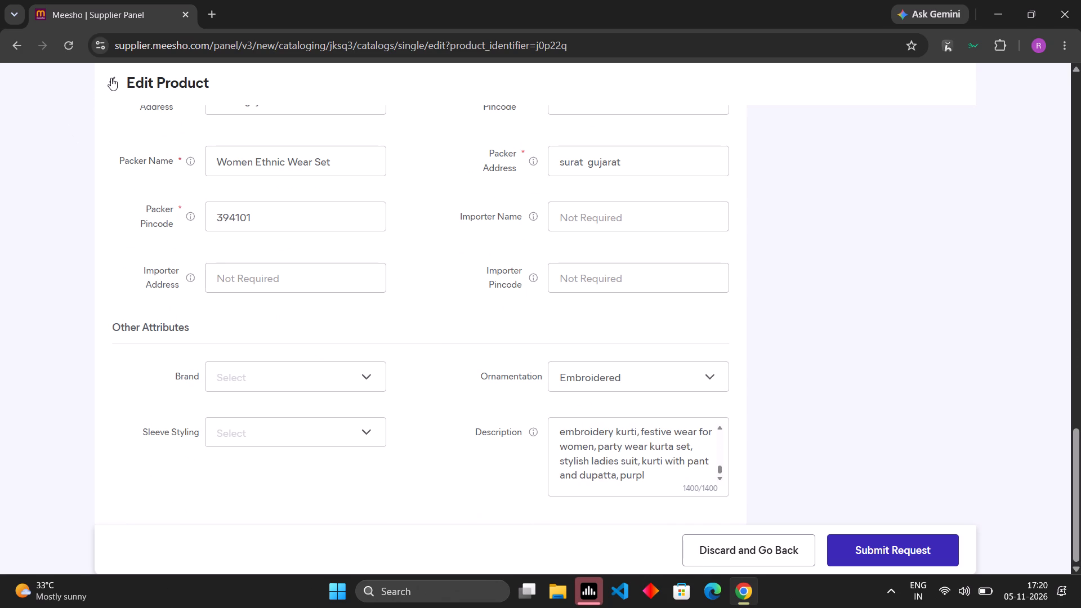
click(111, 78)
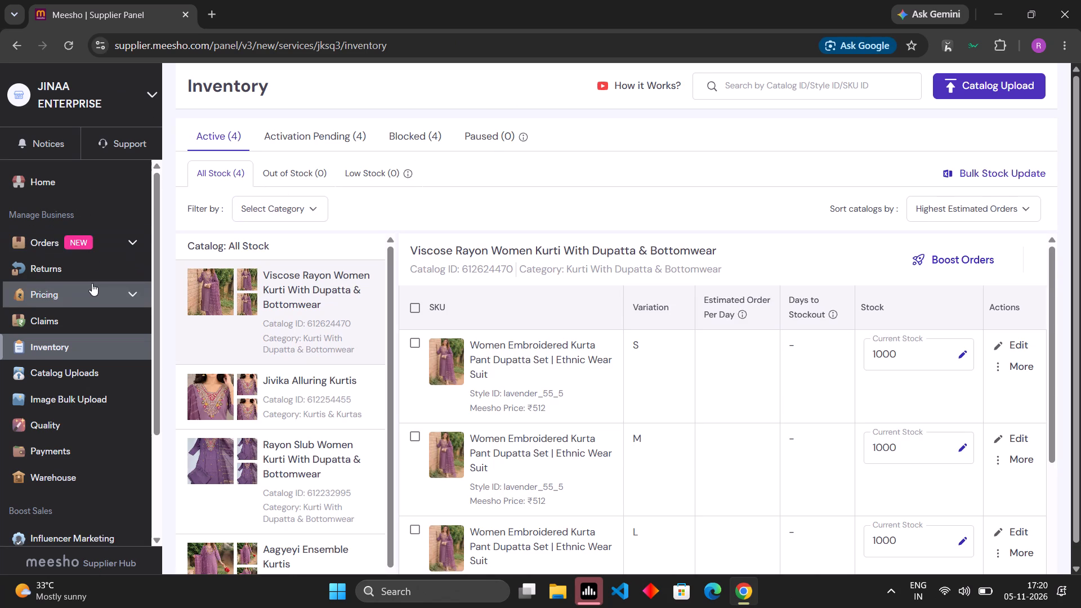
Among the activation-pending catalogs, inspect the product details and enlarged photo of the XXL blue embroidered kurta set, then close them.
click(285, 127)
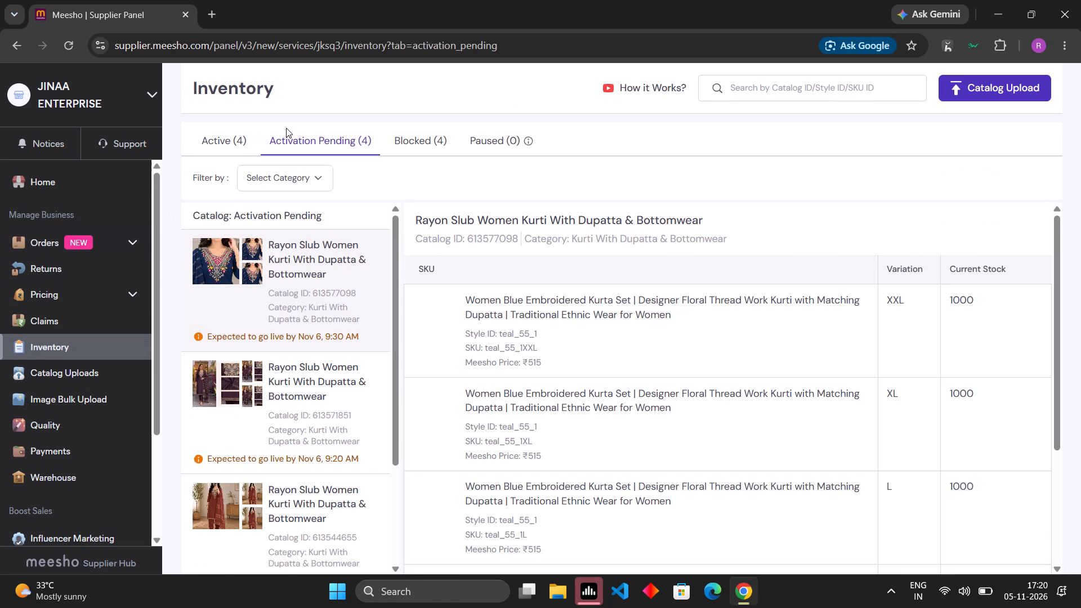
scroll(287, 135, down, 5)
scroll(292, 294, up, 5)
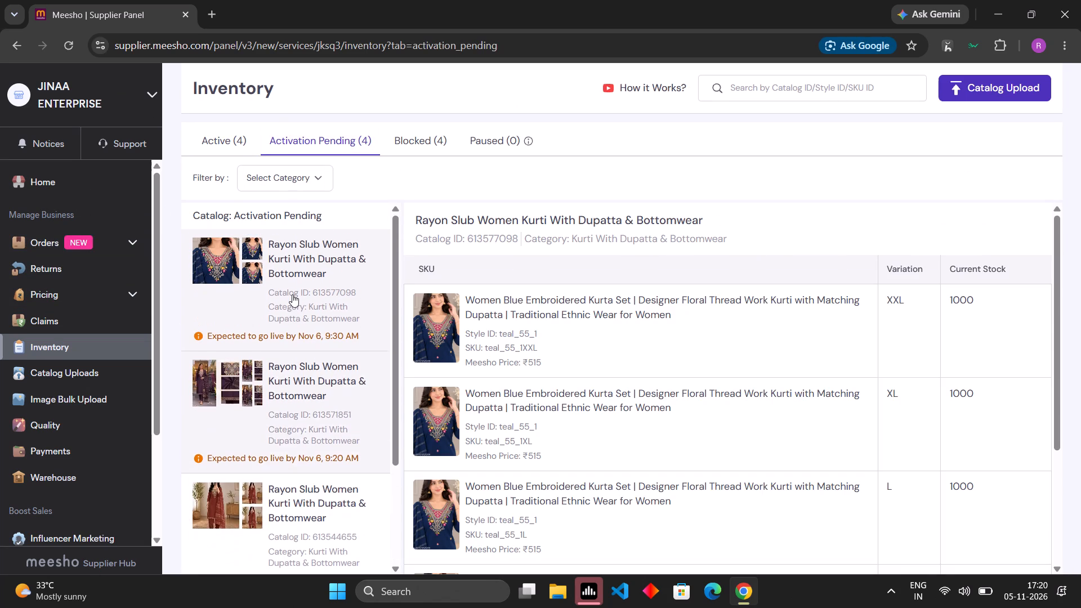
click(442, 325)
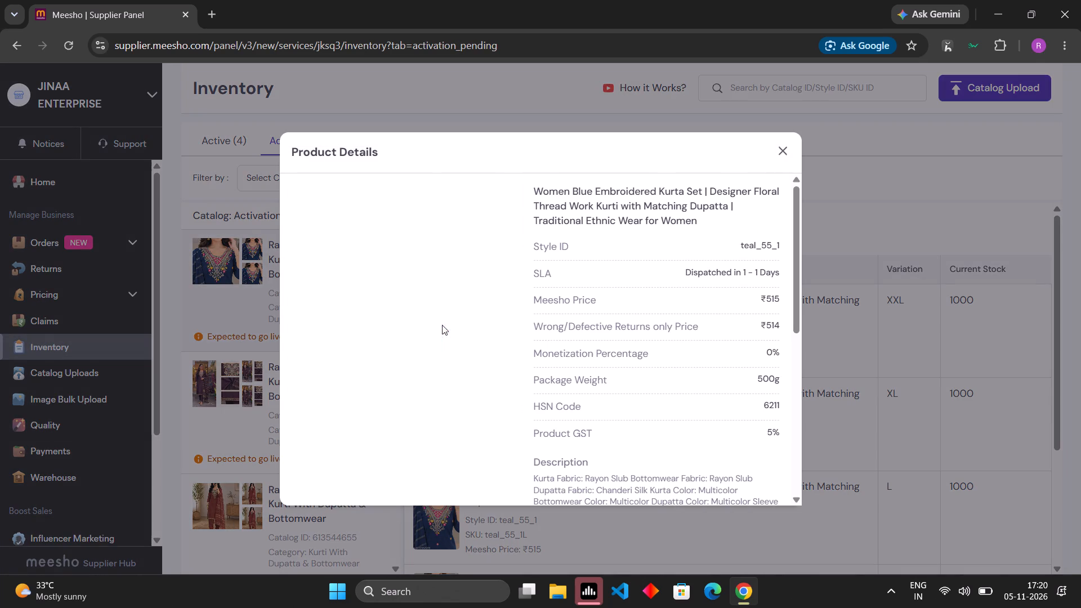
click(440, 312)
scroll(579, 315, down, 5)
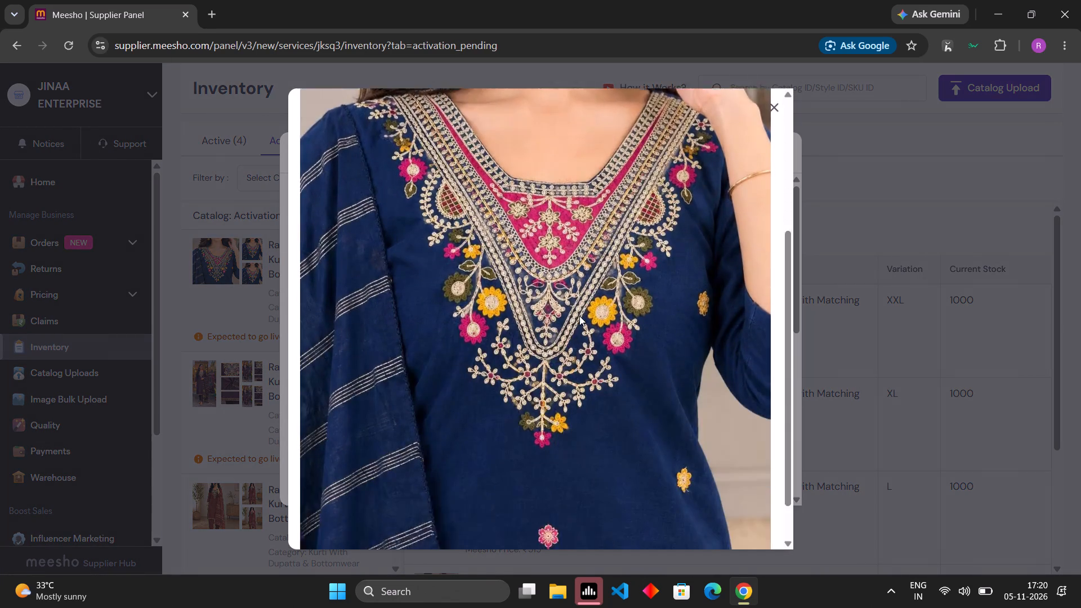
scroll(579, 316, down, 1)
scroll(579, 316, up, 6)
scroll(772, 157, down, 5)
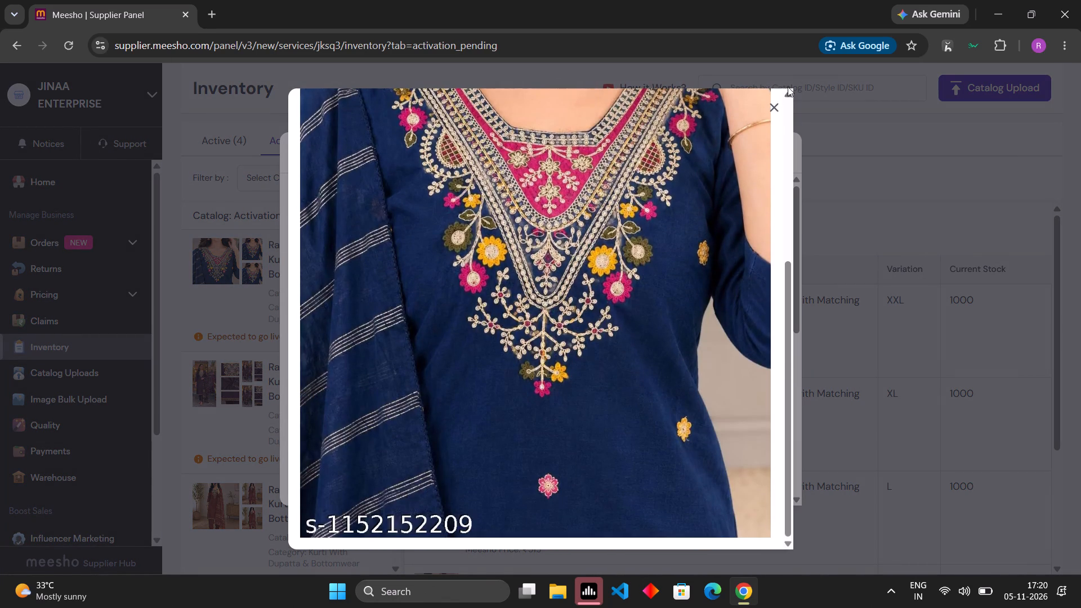
click(774, 105)
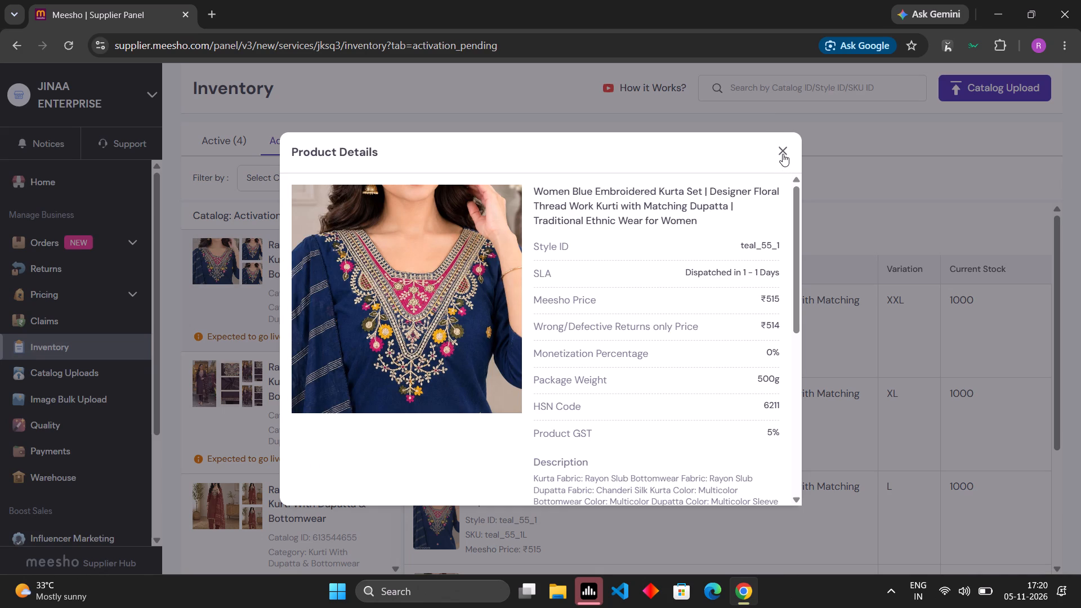
click(783, 154)
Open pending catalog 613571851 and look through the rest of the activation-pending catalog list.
click(236, 378)
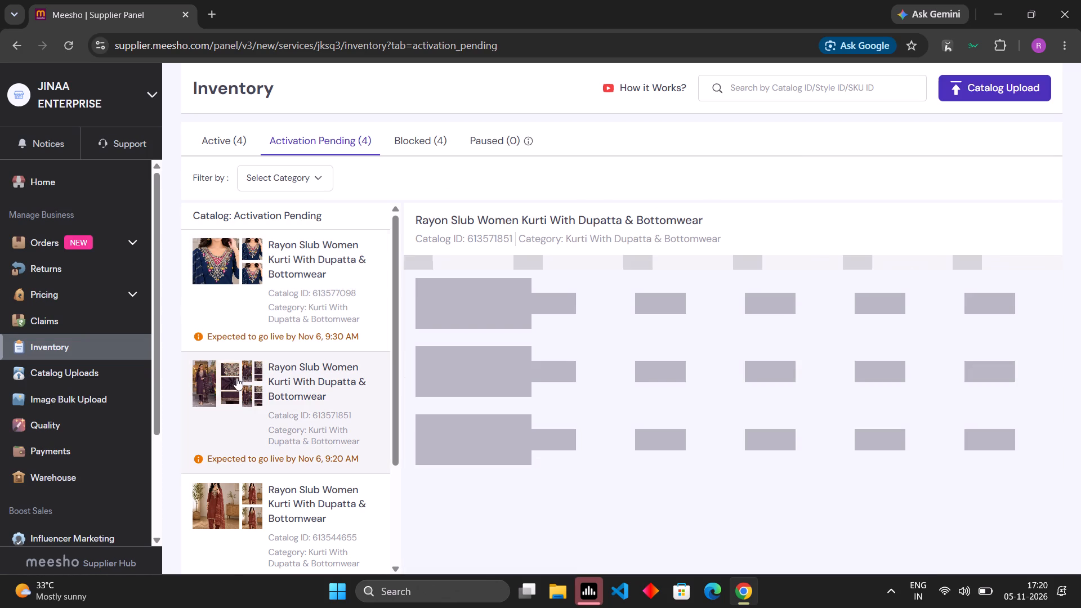
scroll(238, 376, down, 4)
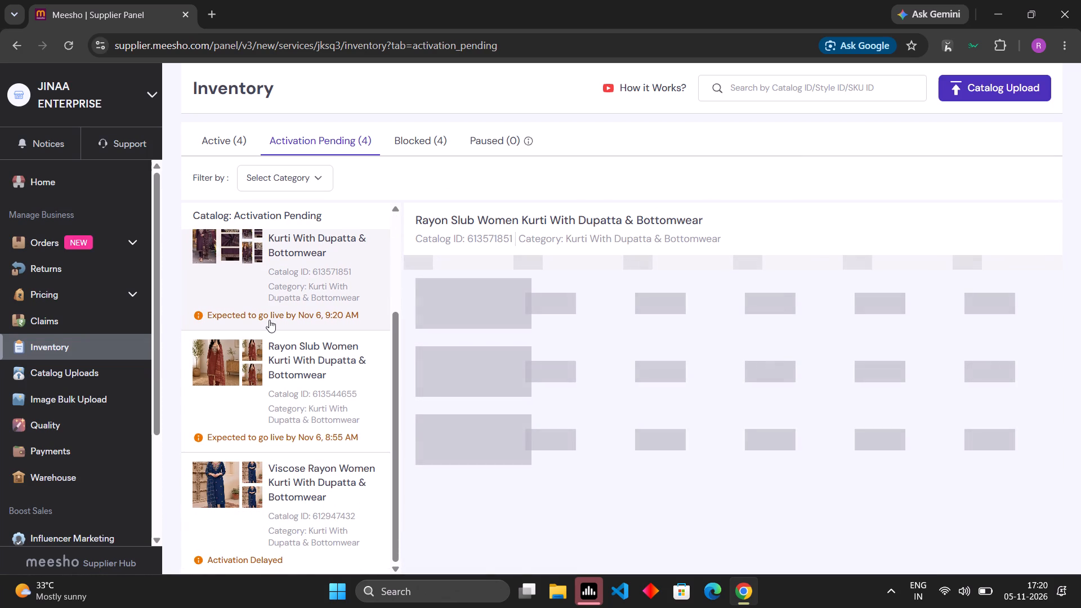
scroll(269, 320, up, 1)
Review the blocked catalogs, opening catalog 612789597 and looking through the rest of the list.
click(423, 137)
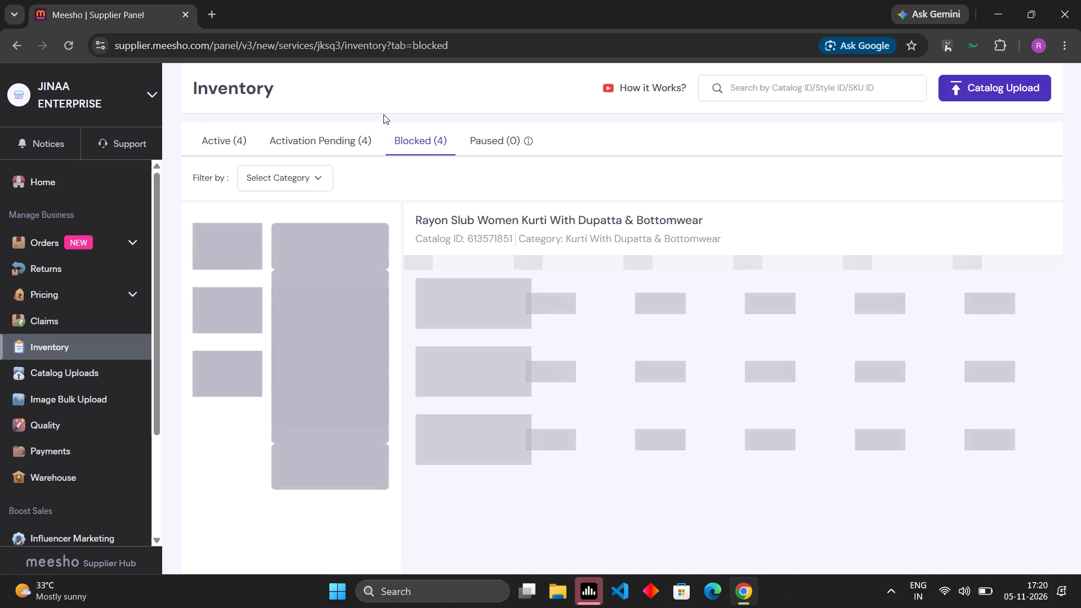
scroll(383, 115, down, 3)
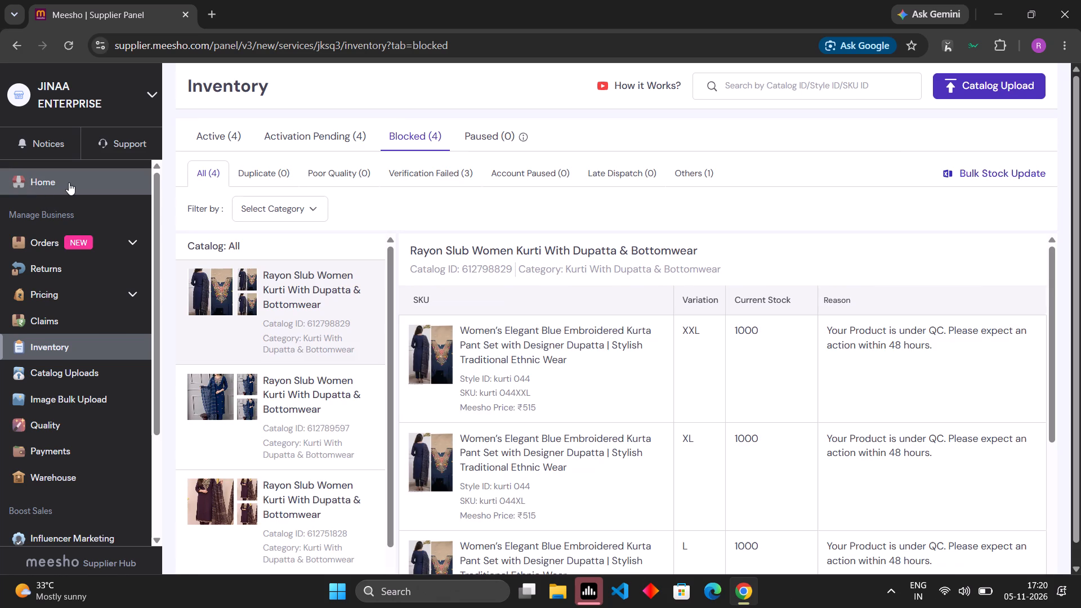
click(296, 401)
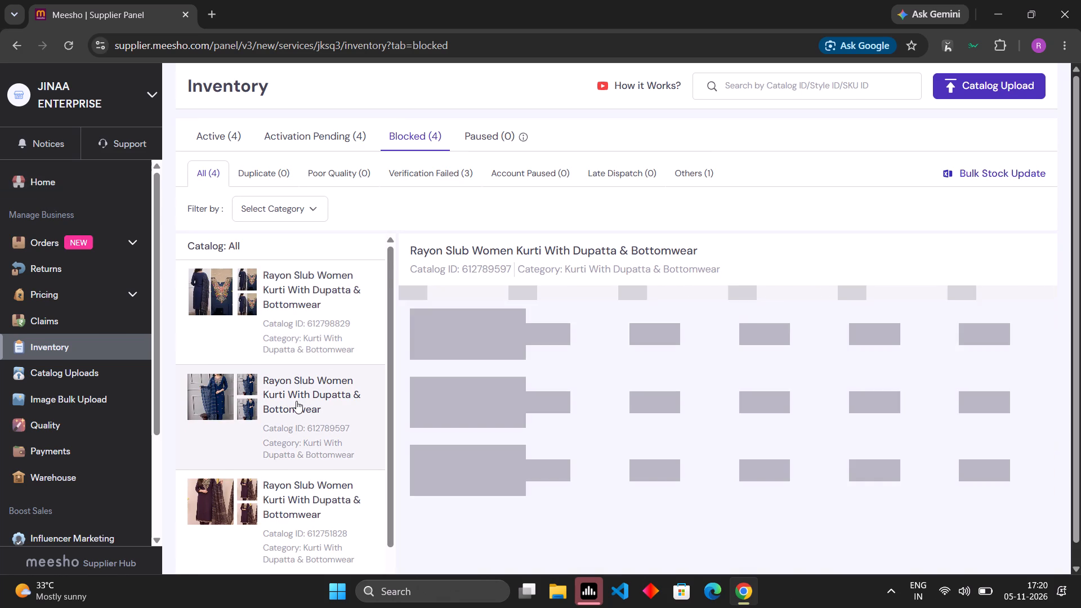
scroll(296, 401, down, 2)
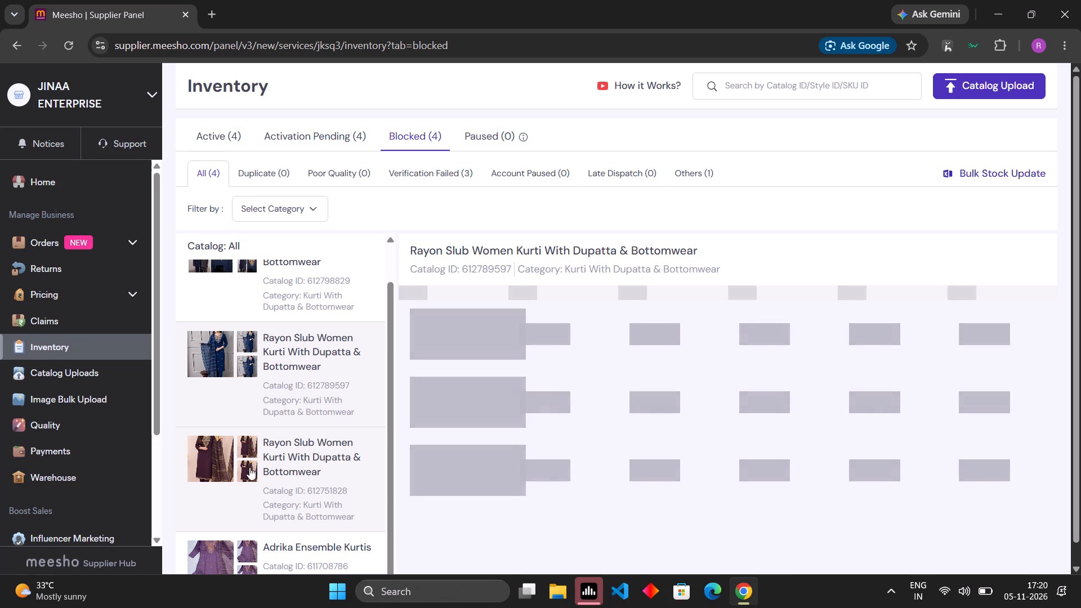
Go to the supplier home page and view the account options and the remaining navigation sections.
click(102, 180)
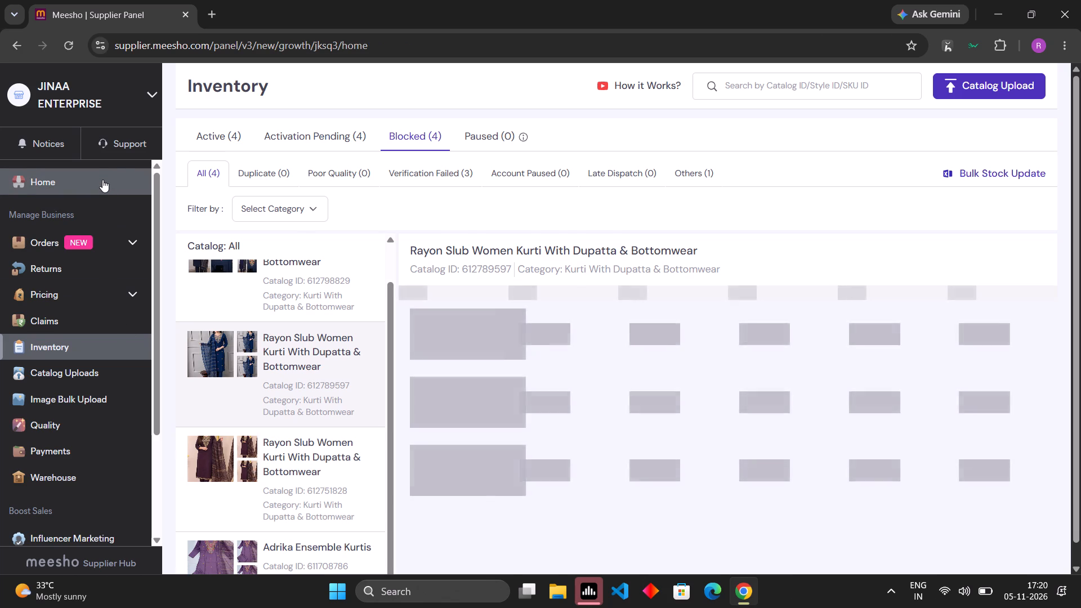
click(152, 93)
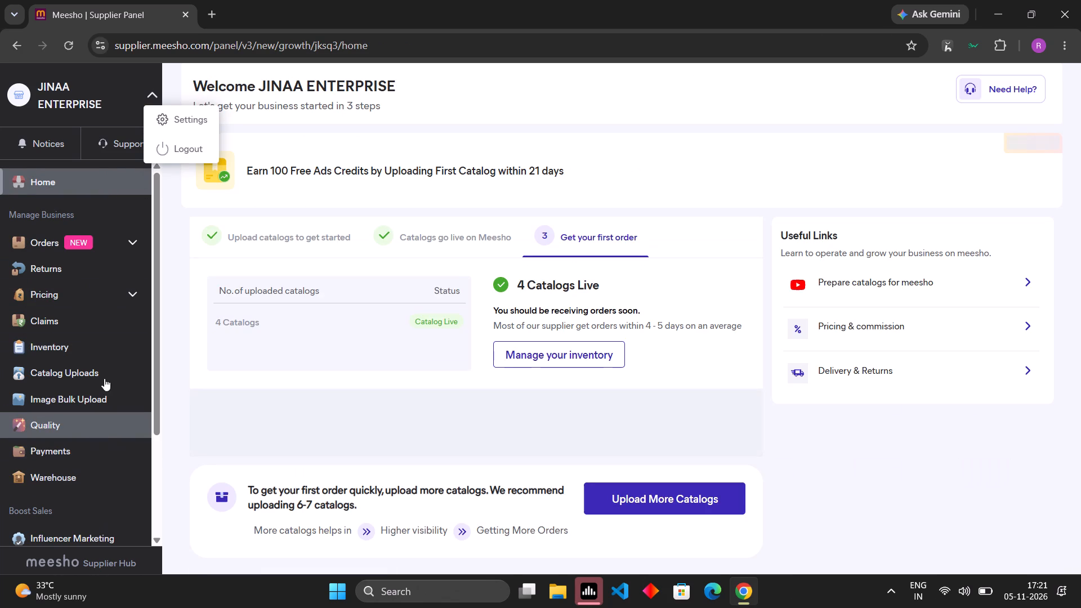
scroll(113, 373, down, 6)
click(104, 530)
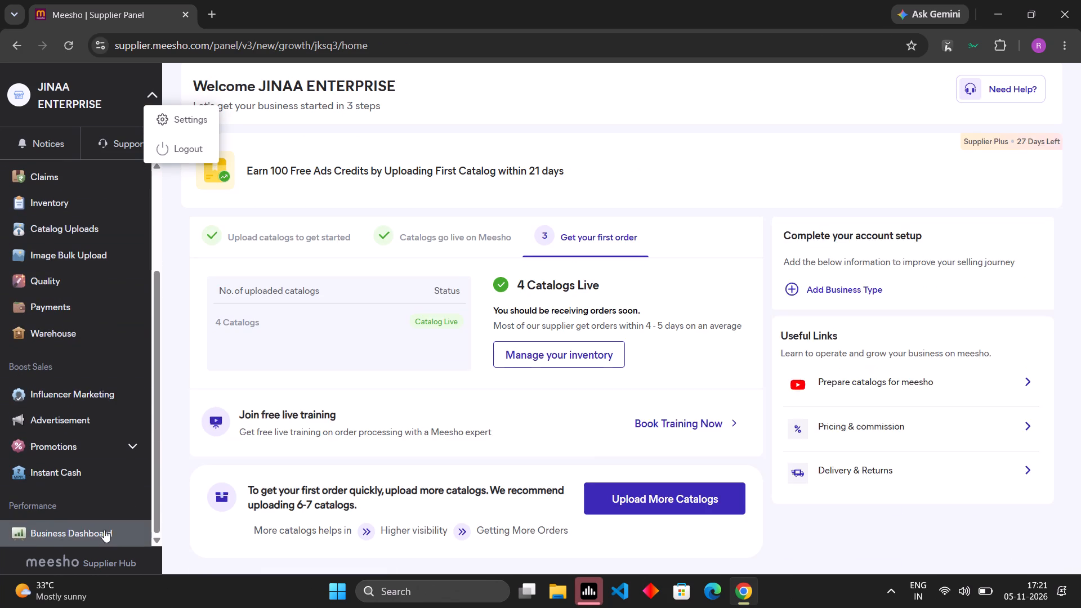
Go to Influencer Marketing, check the preselected catalogs and their 7% commissions, and confirm participation in the program.
click(109, 383)
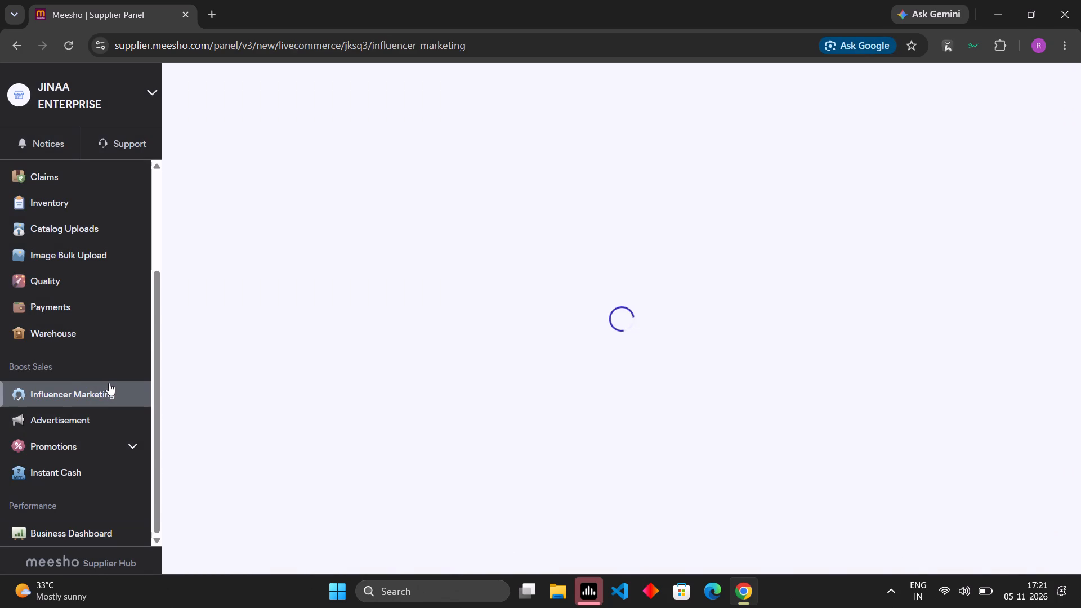
click(309, 314)
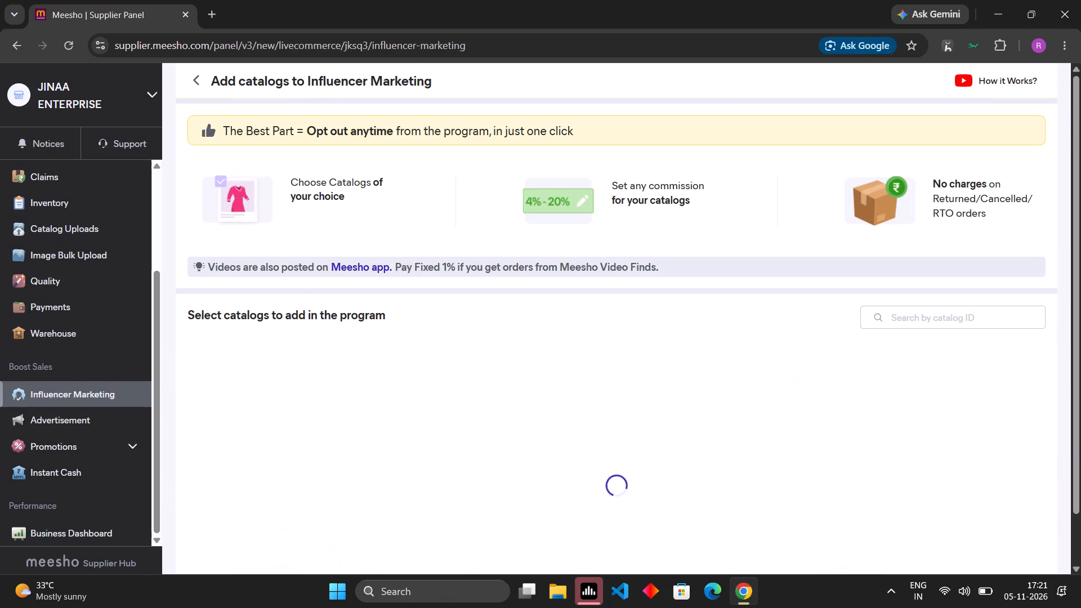
scroll(462, 272, down, 3)
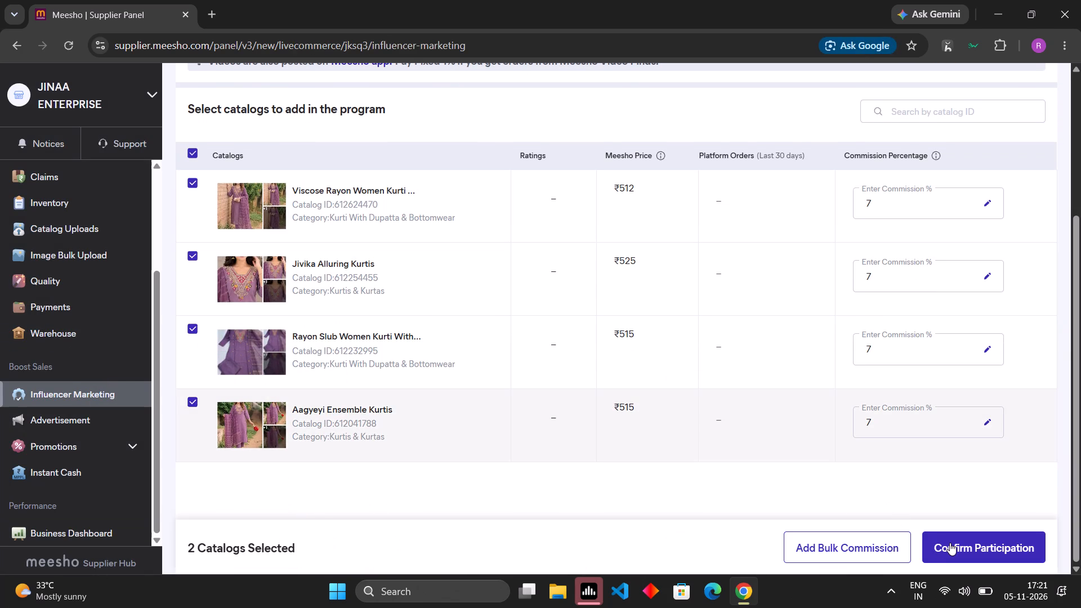
scroll(930, 472, up, 6)
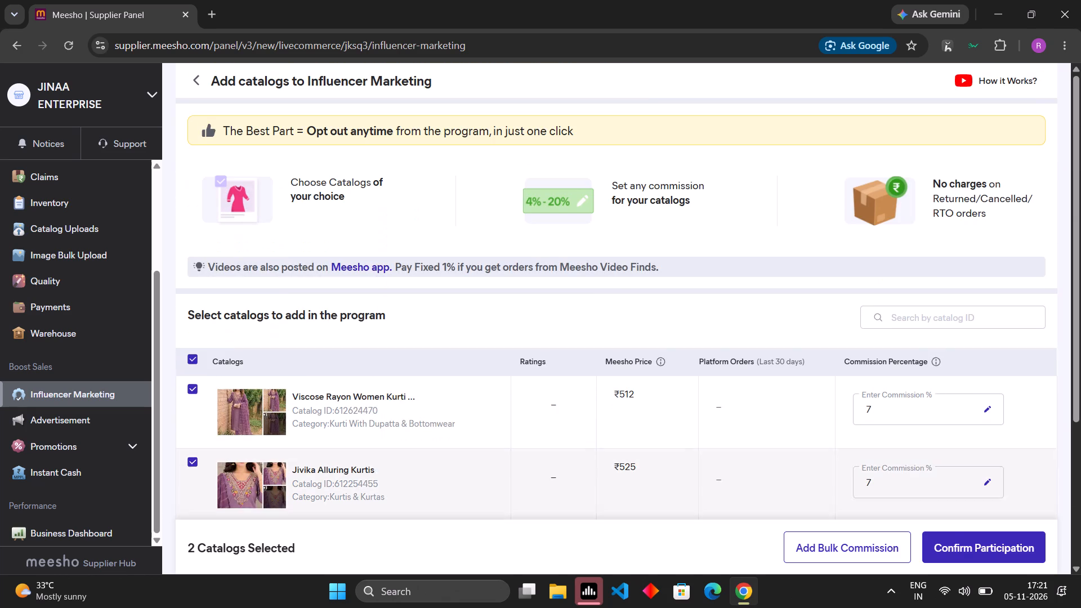
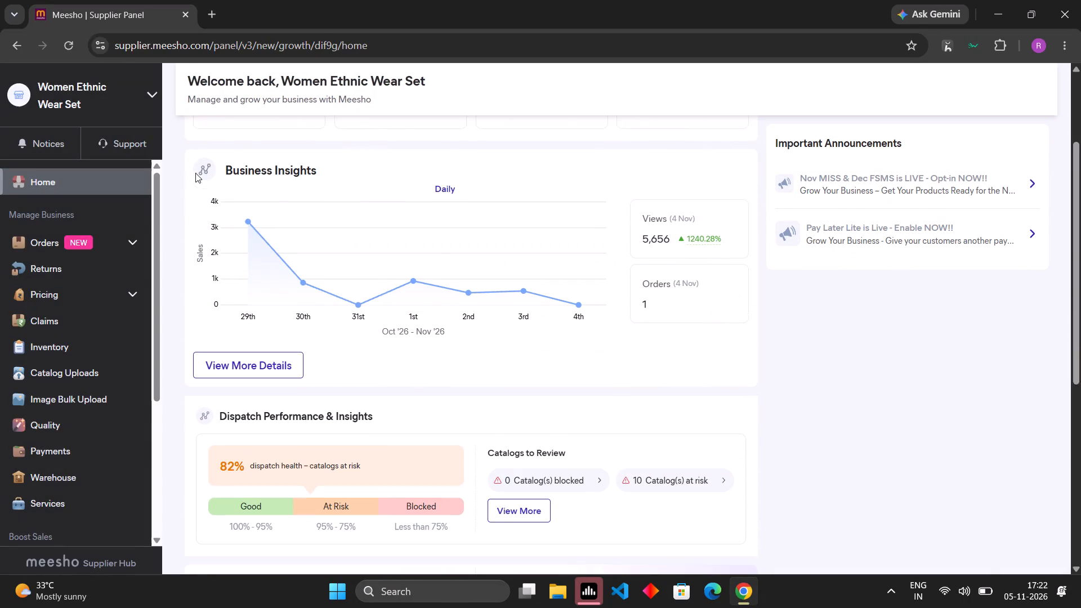
Go to the inventory and look through the list of active catalogs.
scroll(68, 267, down, 2)
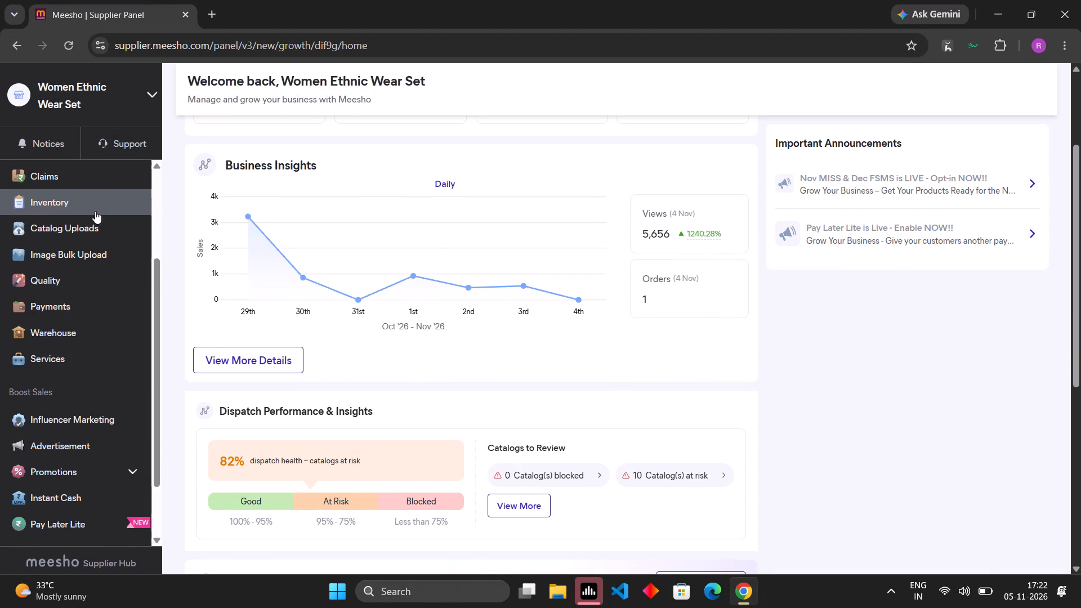
click(95, 211)
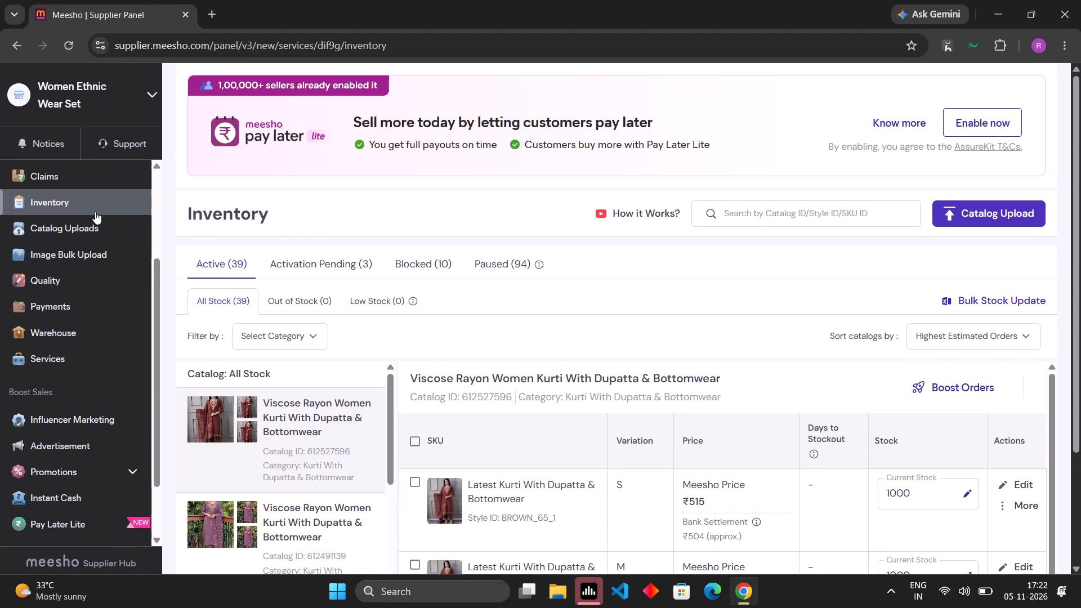
scroll(95, 212, up, 1)
scroll(351, 220, down, 5)
scroll(320, 364, down, 4)
scroll(320, 361, up, 1)
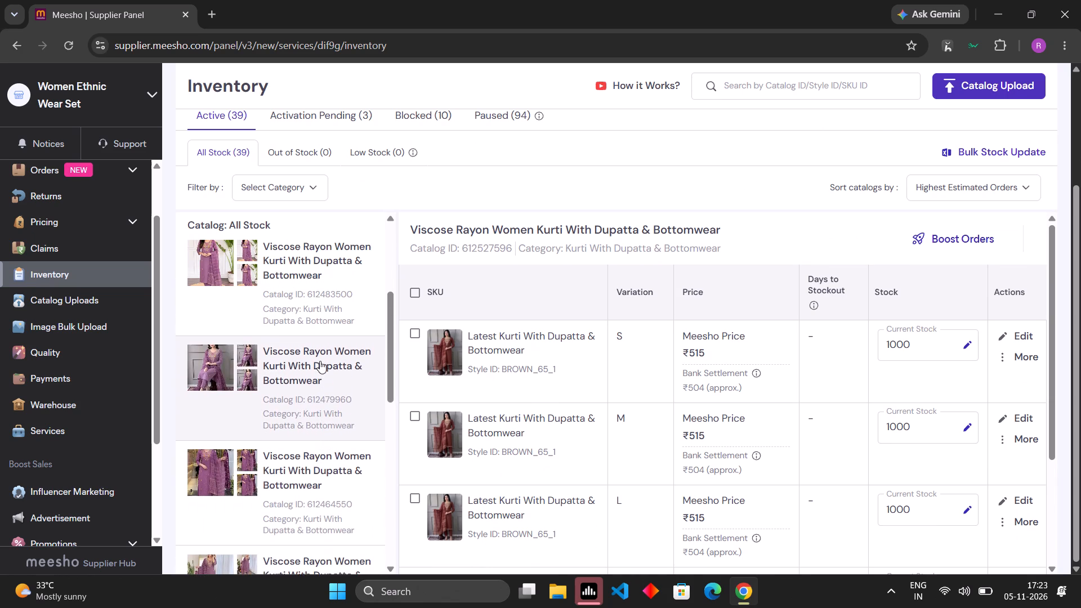
scroll(320, 360, down, 4)
scroll(318, 351, up, 5)
Open the Catalog Uploads page of the supplier panel.
click(106, 287)
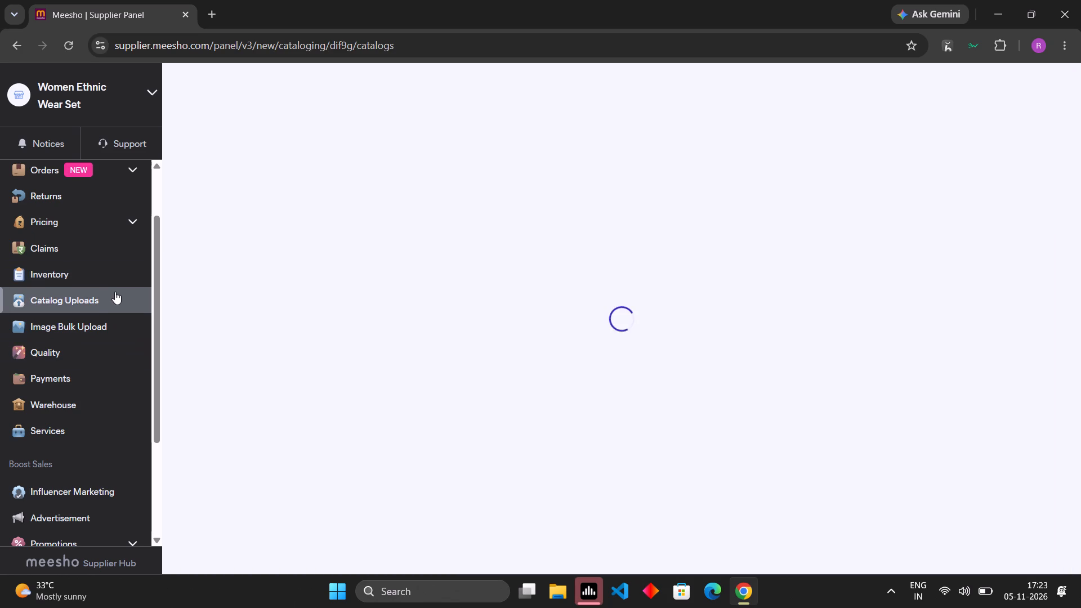
Open a new tab, switch to the first of the other Chrome profiles and run the recent search for whatsapp web there.
click(204, 5)
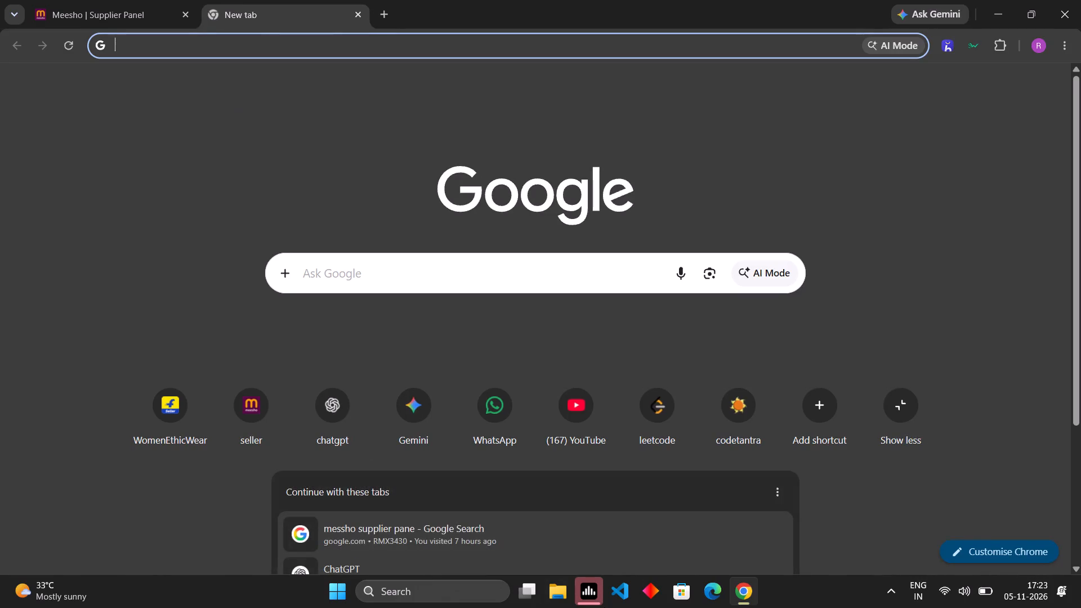
click(1044, 44)
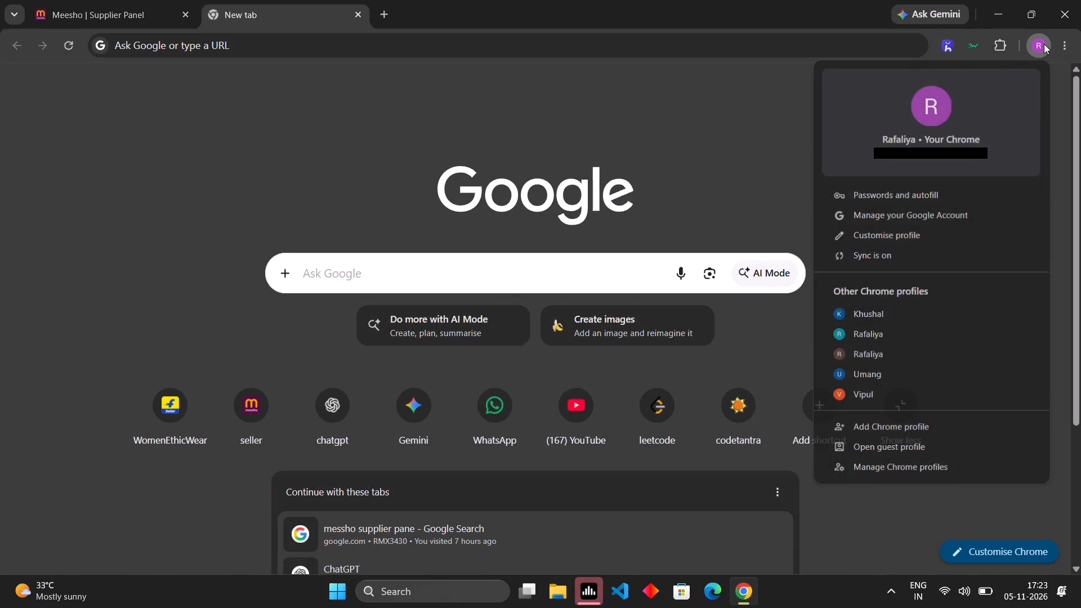
click(877, 320)
click(364, 284)
click(362, 311)
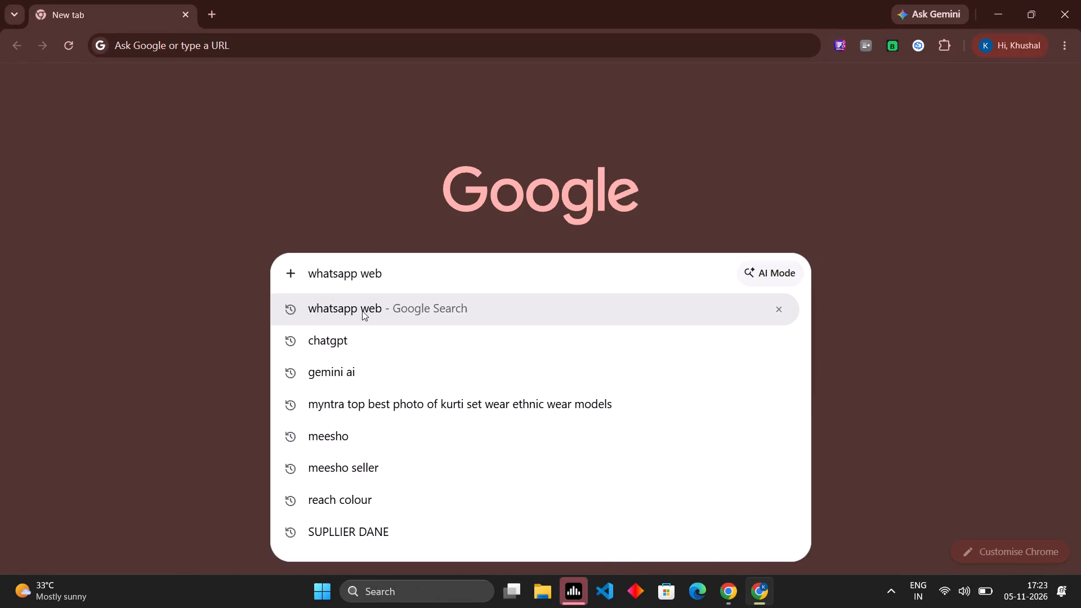
Return to the supplier panel's Upload Catalog page in the original Chrome profile, and switch to File Explorer.
key(alt+Tab)
click(147, 0)
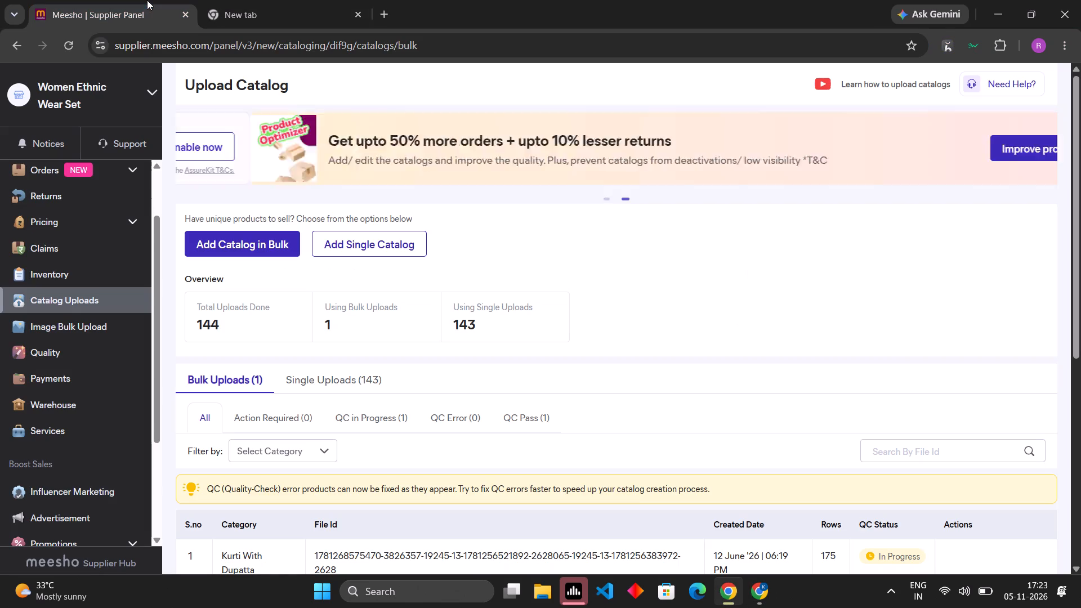
click(543, 589)
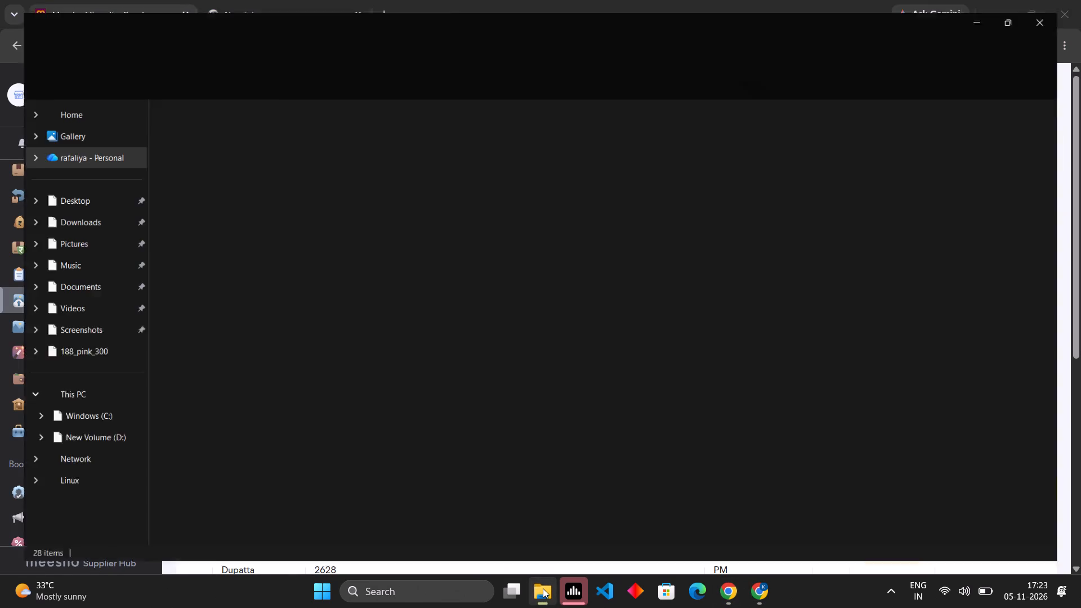
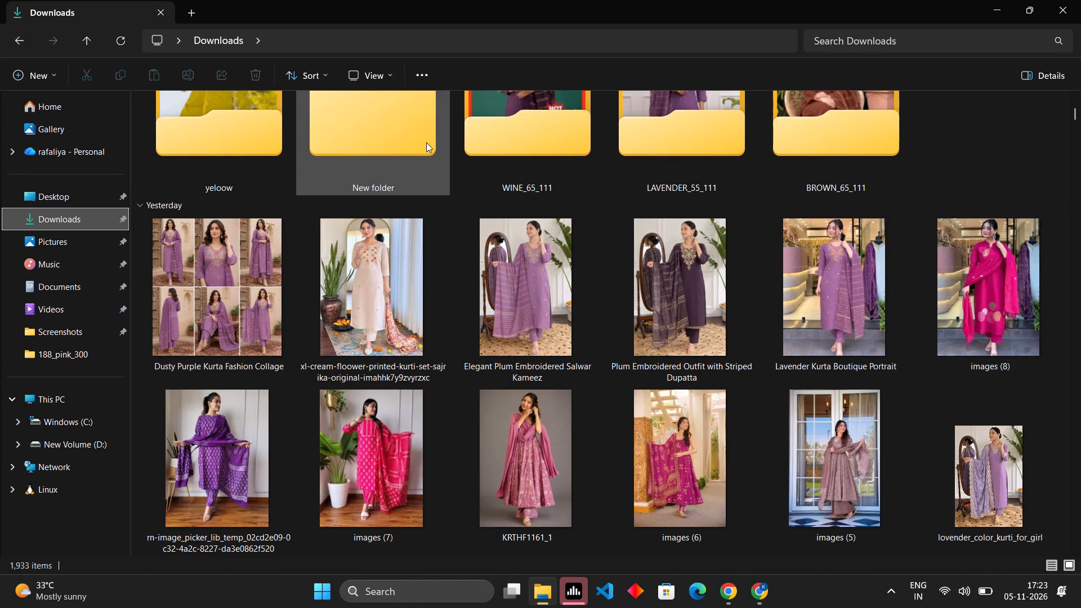
Preview the Dusty Purple Kurta Fashion Collage and Elegant Plum Embroidered Salwar Kameez images from Downloads, returning to the folder after each.
scroll(426, 143, down, 1)
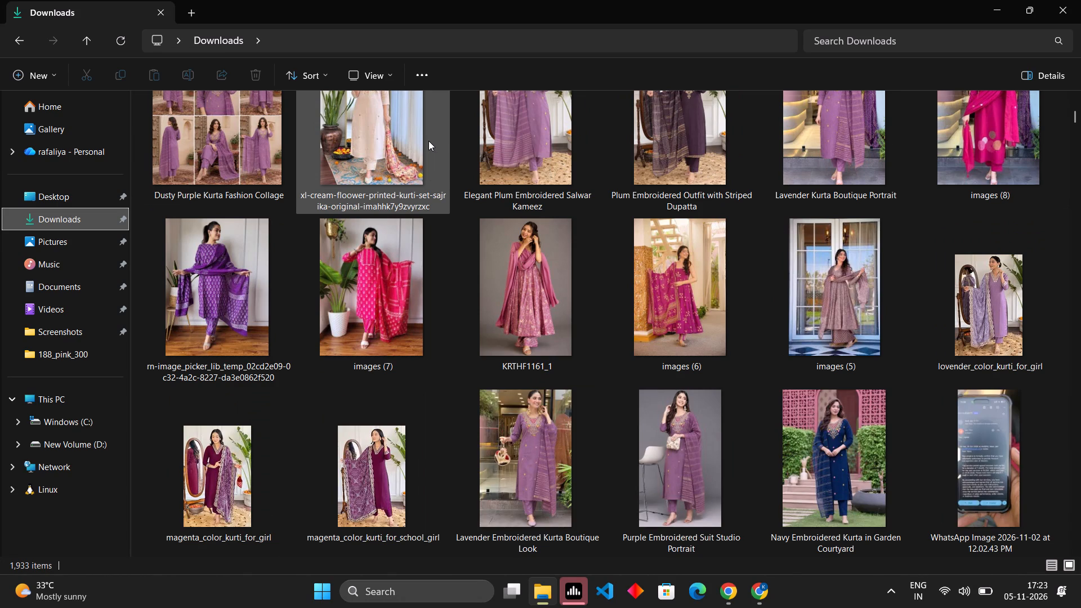
scroll(432, 138, up, 1)
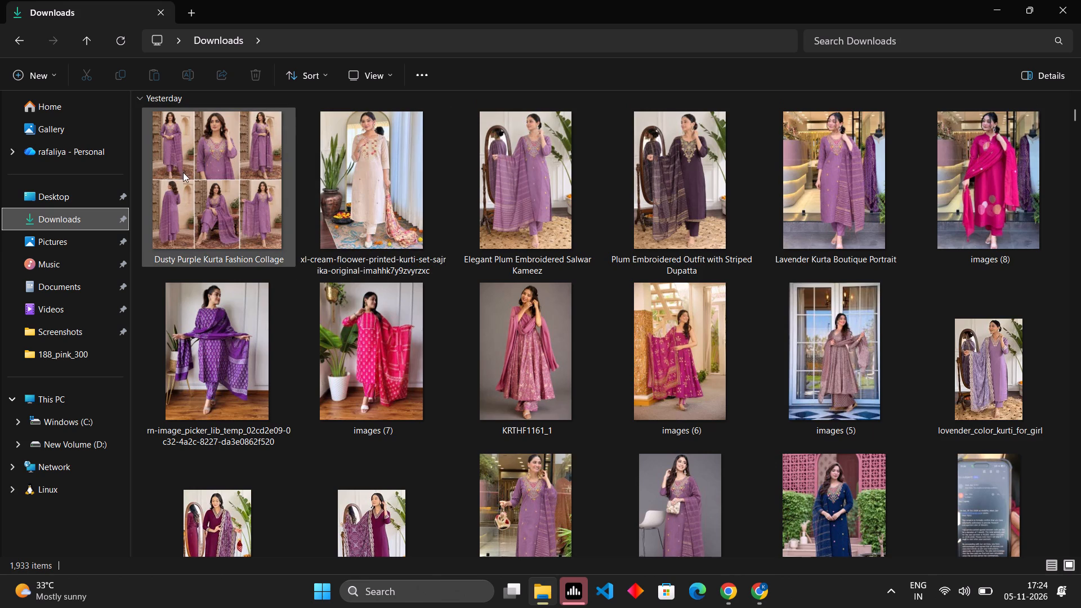
double_click(219, 164)
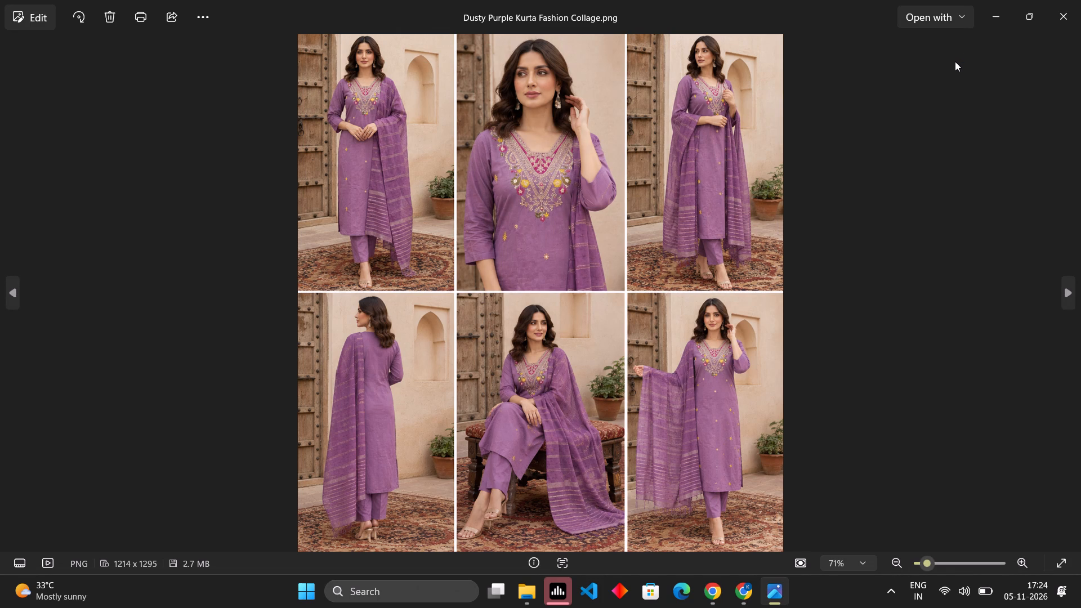
click(995, 20)
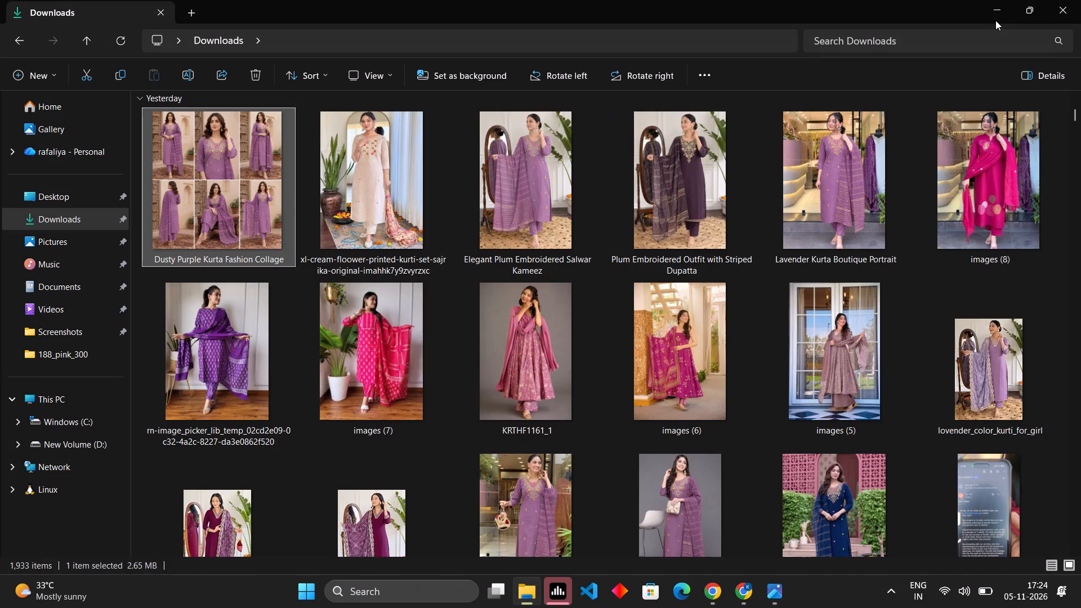
double_click(542, 167)
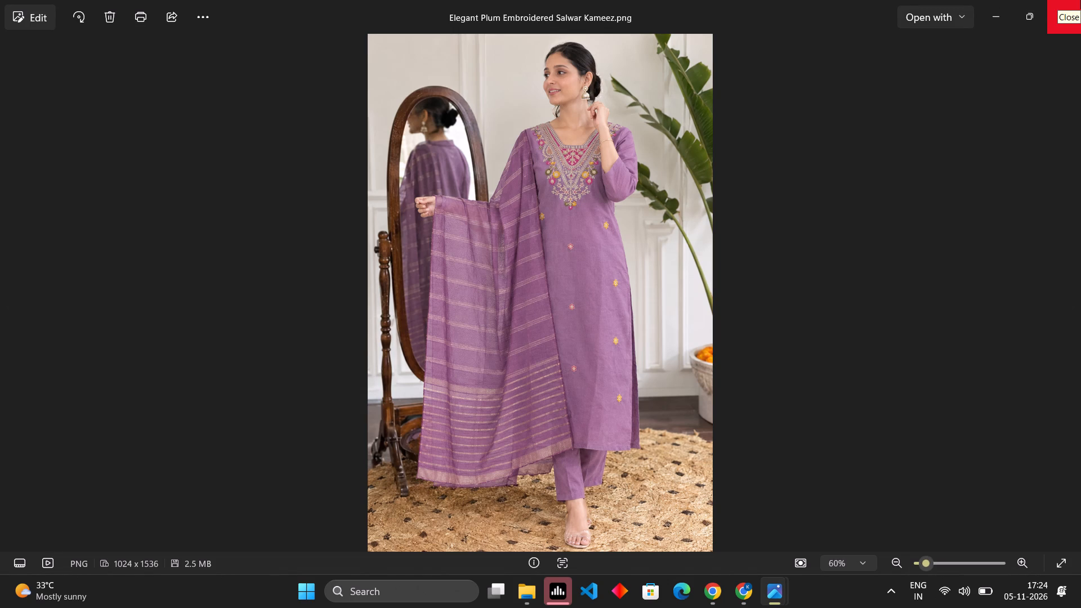
click(1080, 0)
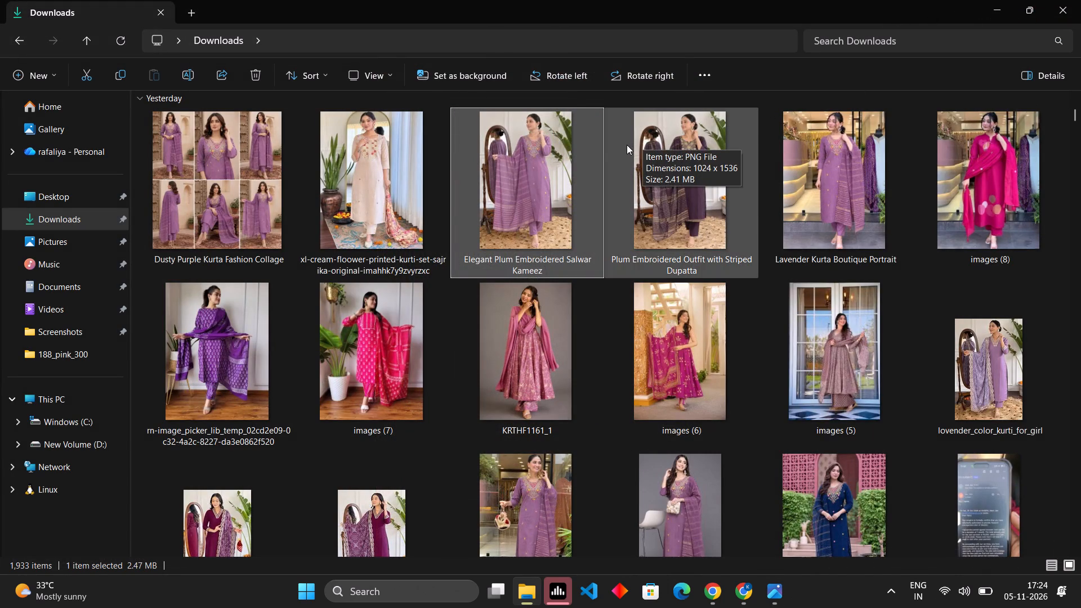
Look through the older and newer kurta images in Downloads and open the Lavender Embroidered Suit Portrait image for viewing.
scroll(627, 145, down, 3)
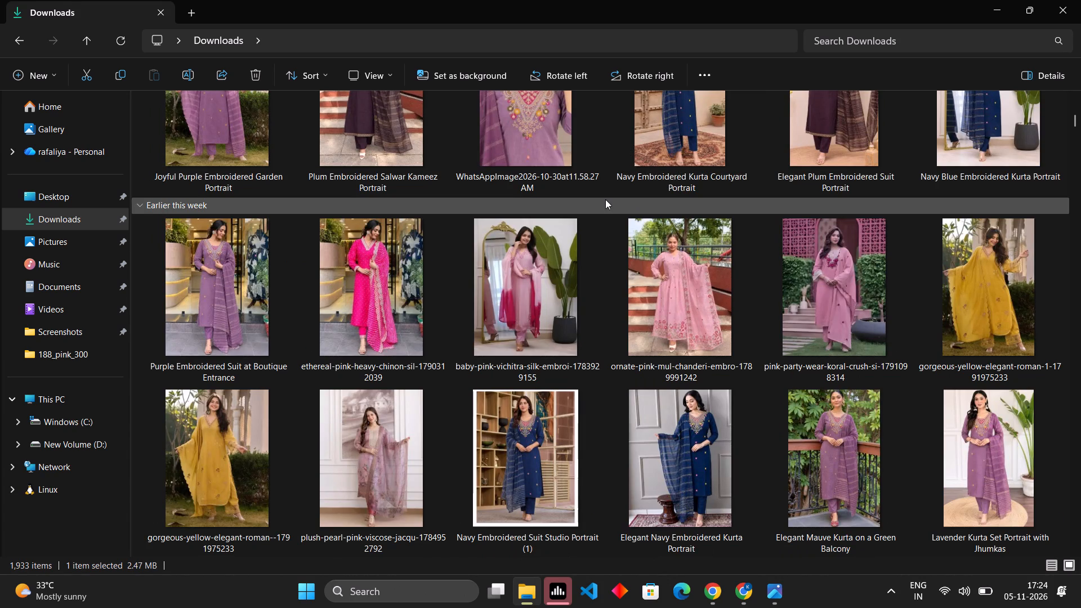
scroll(604, 199, down, 1)
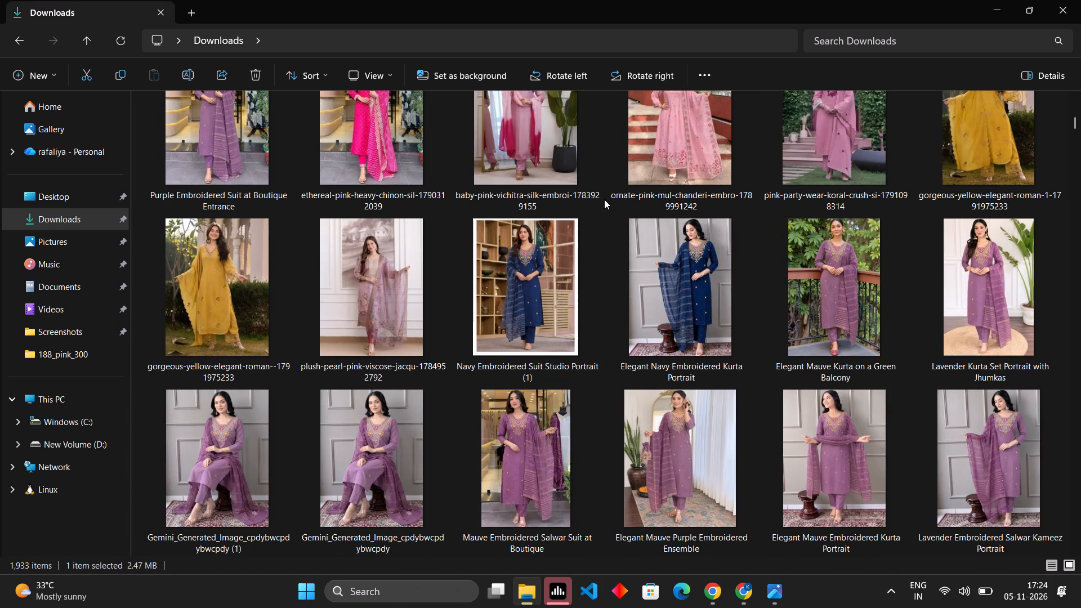
scroll(604, 199, up, 1)
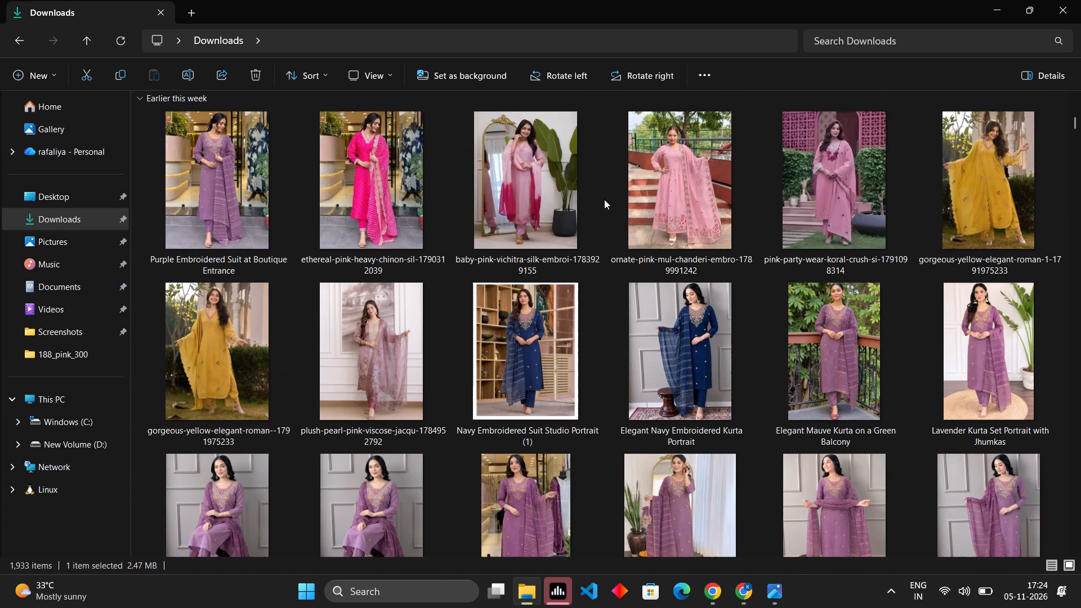
scroll(604, 199, up, 4)
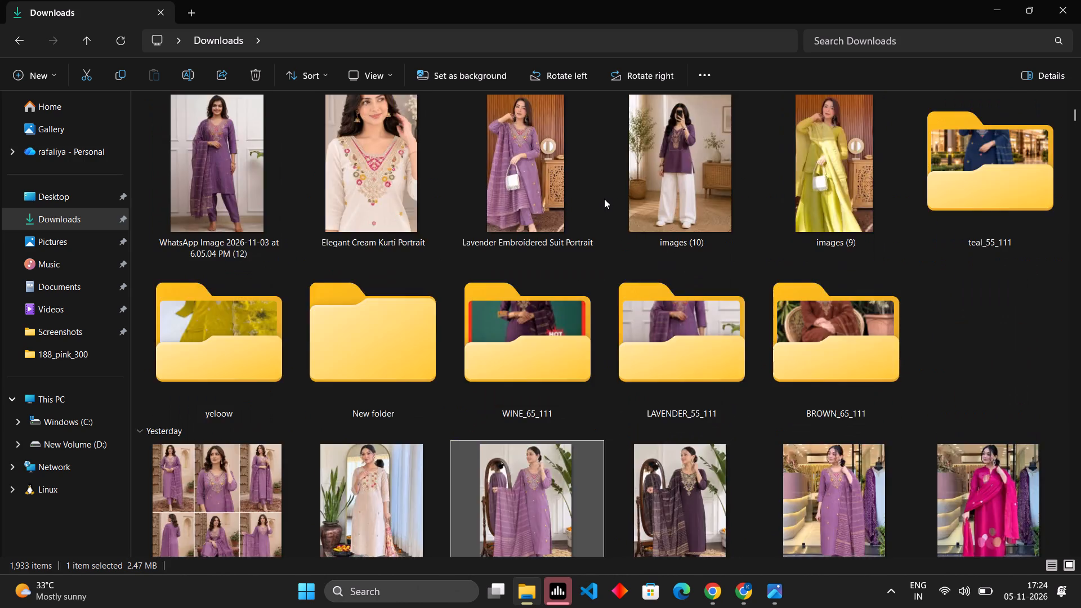
scroll(604, 199, up, 1)
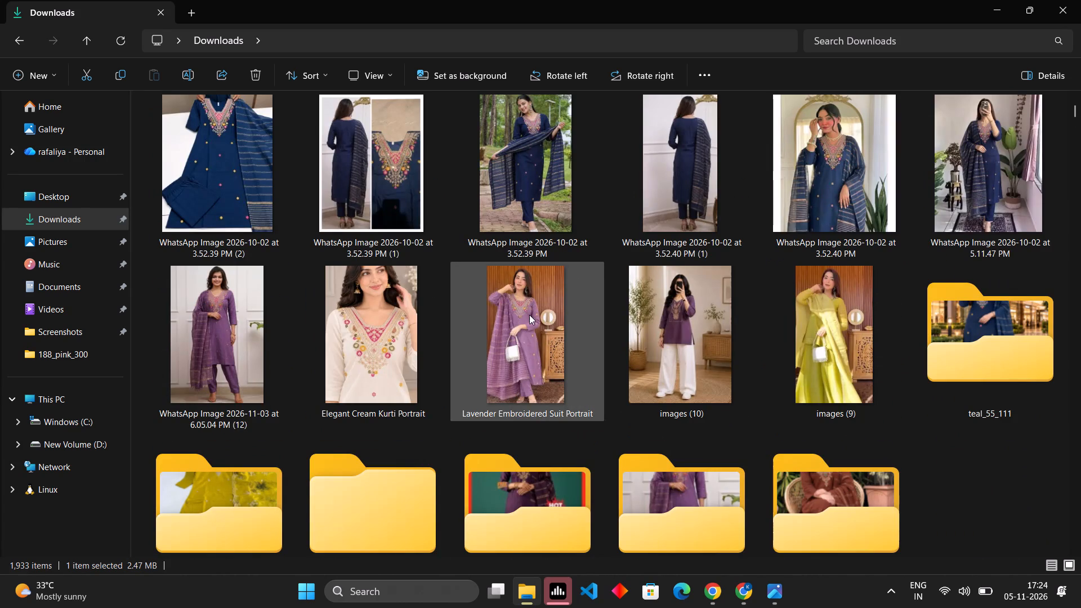
double_click(529, 315)
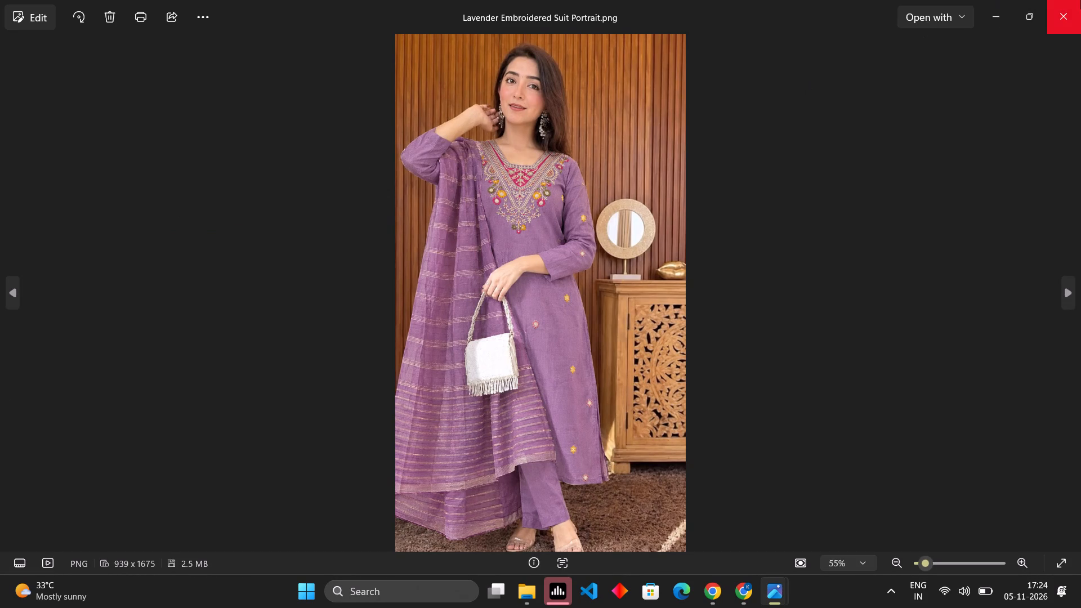
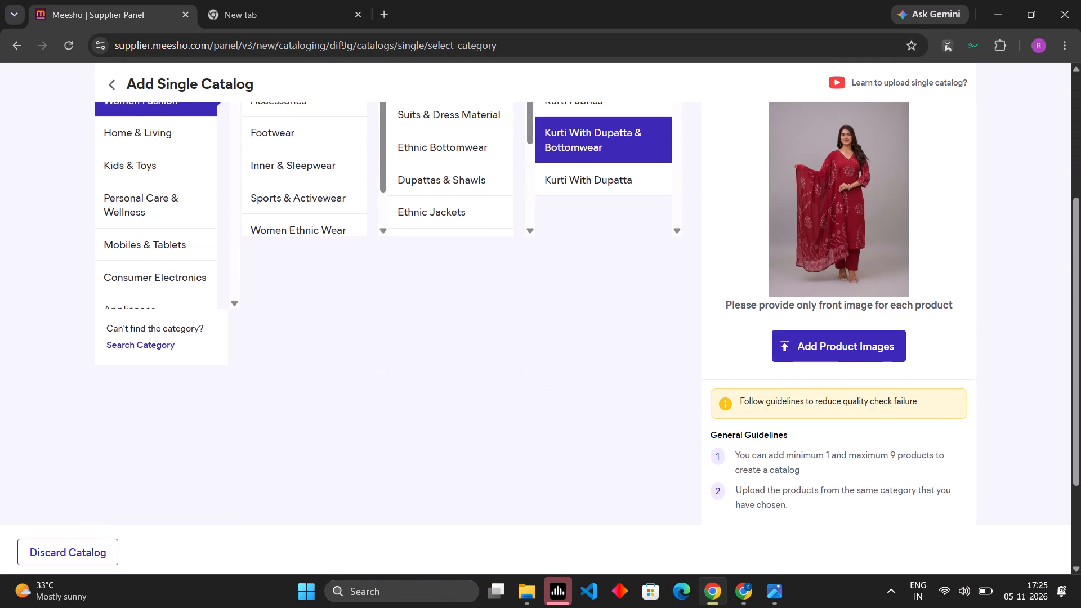
Add the Elegant Plum Embroidered Salwar Kameez image from Downloads as the product's front image and continue to the product details form.
click(817, 341)
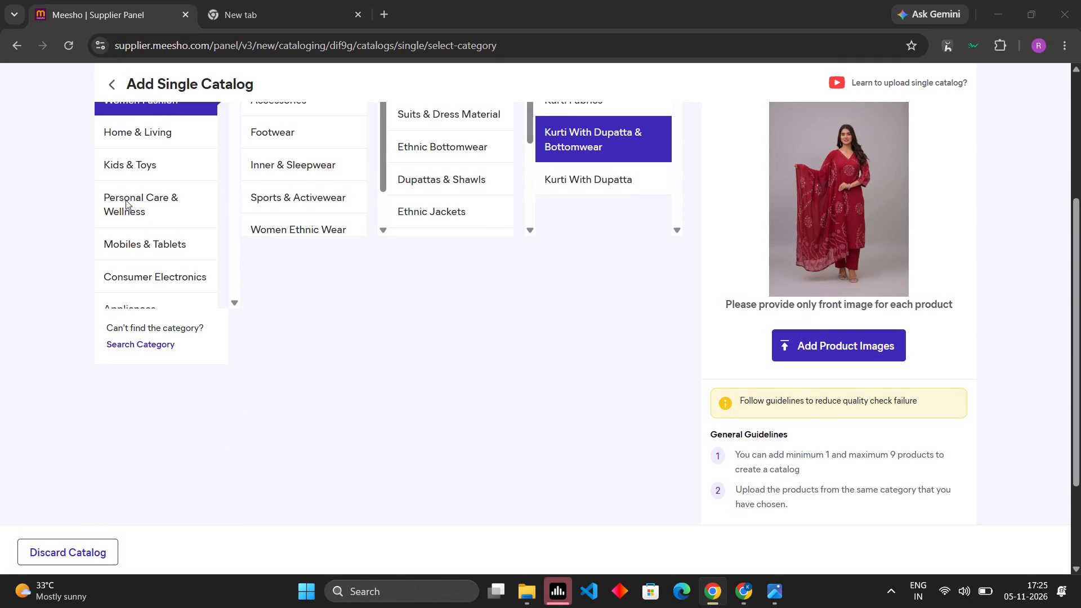
click(75, 212)
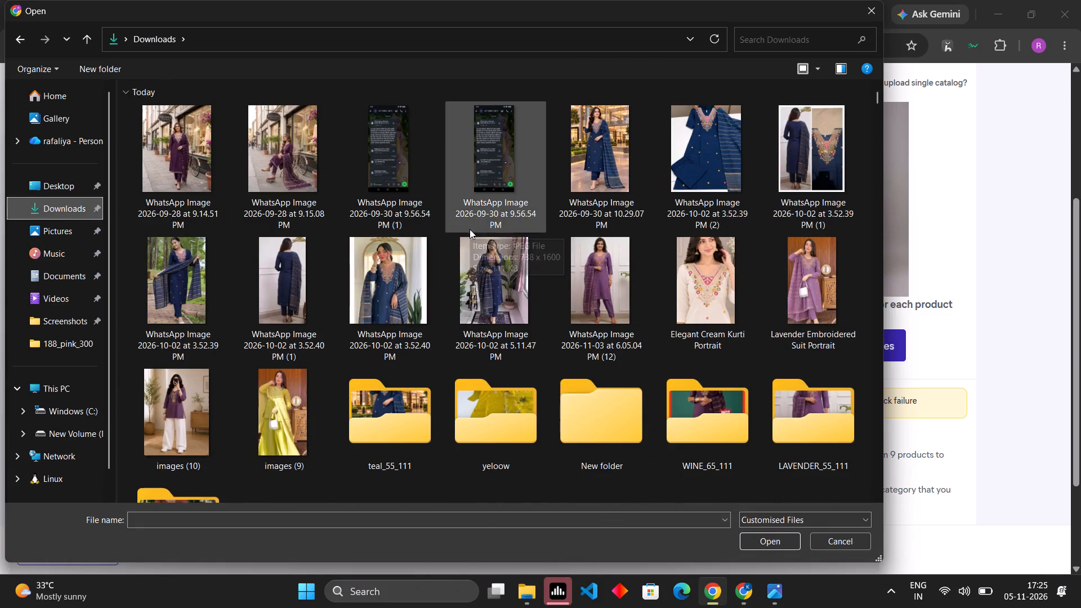
scroll(650, 296, down, 2)
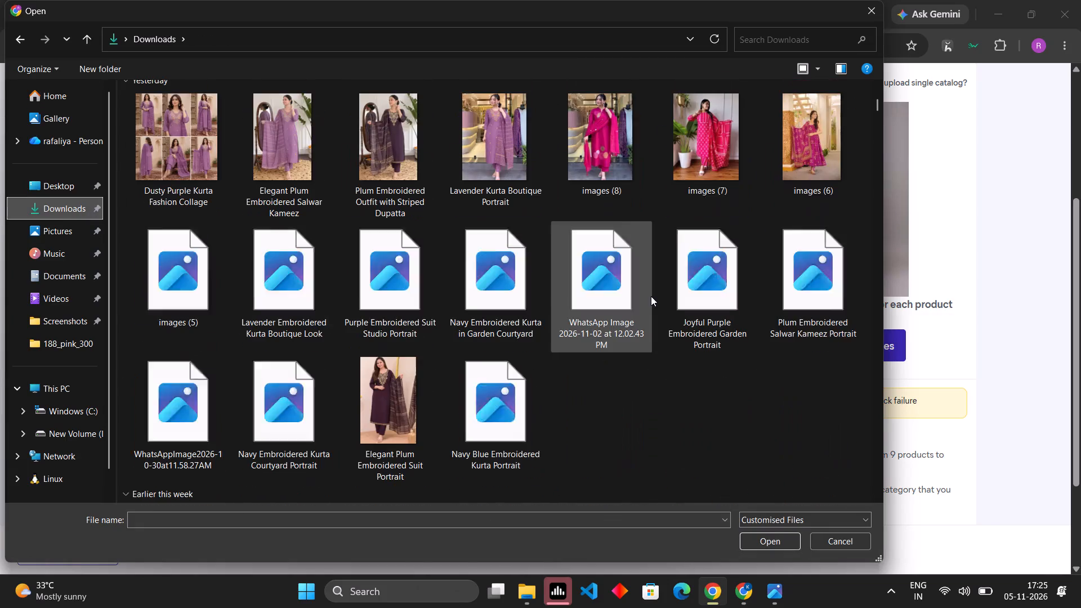
scroll(651, 296, up, 1)
click(263, 386)
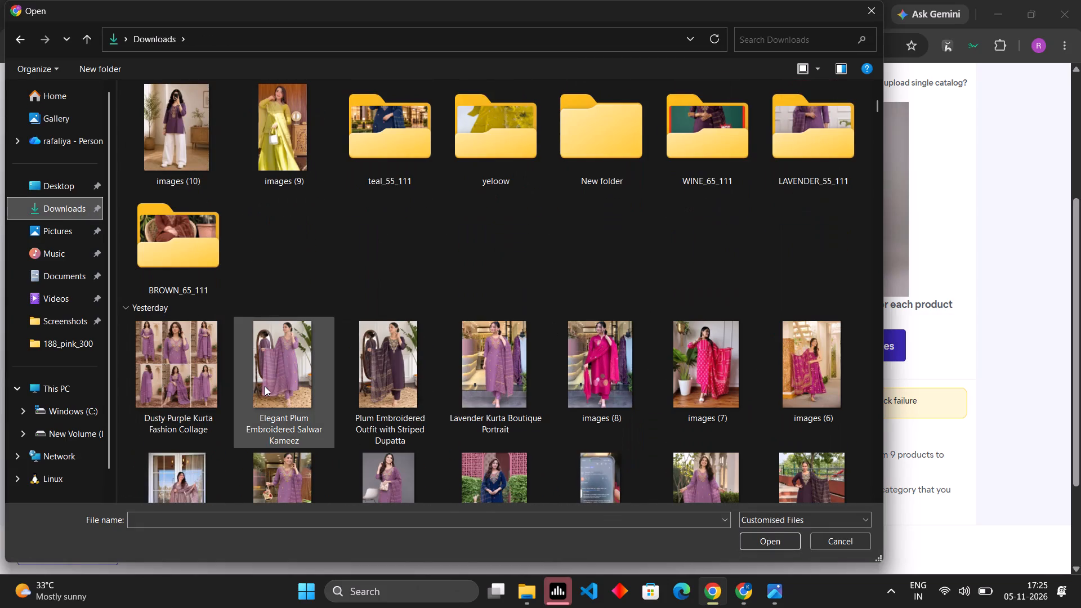
click(758, 540)
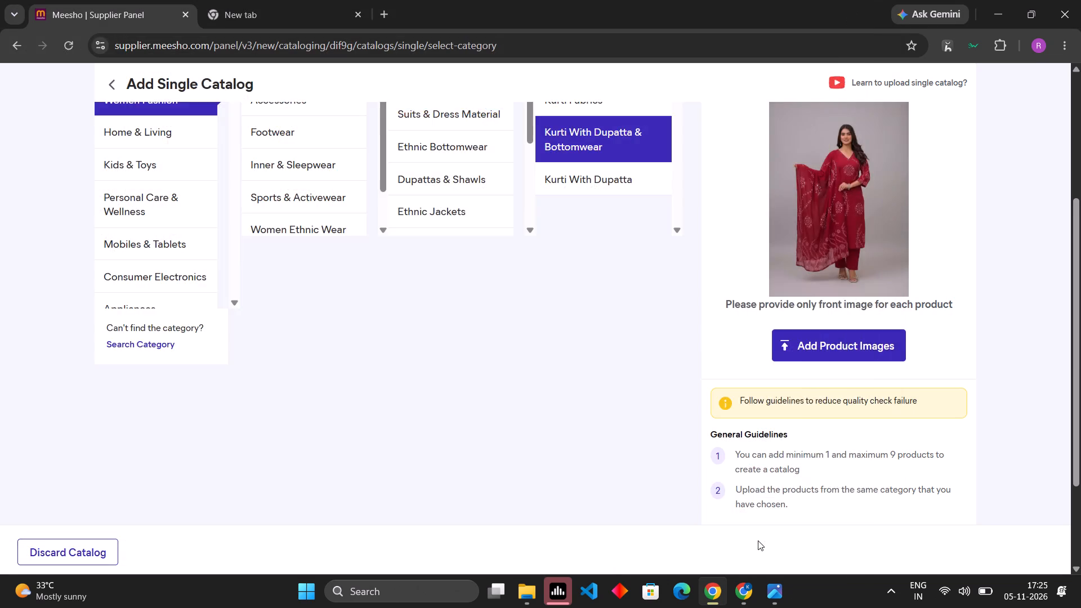
click(761, 508)
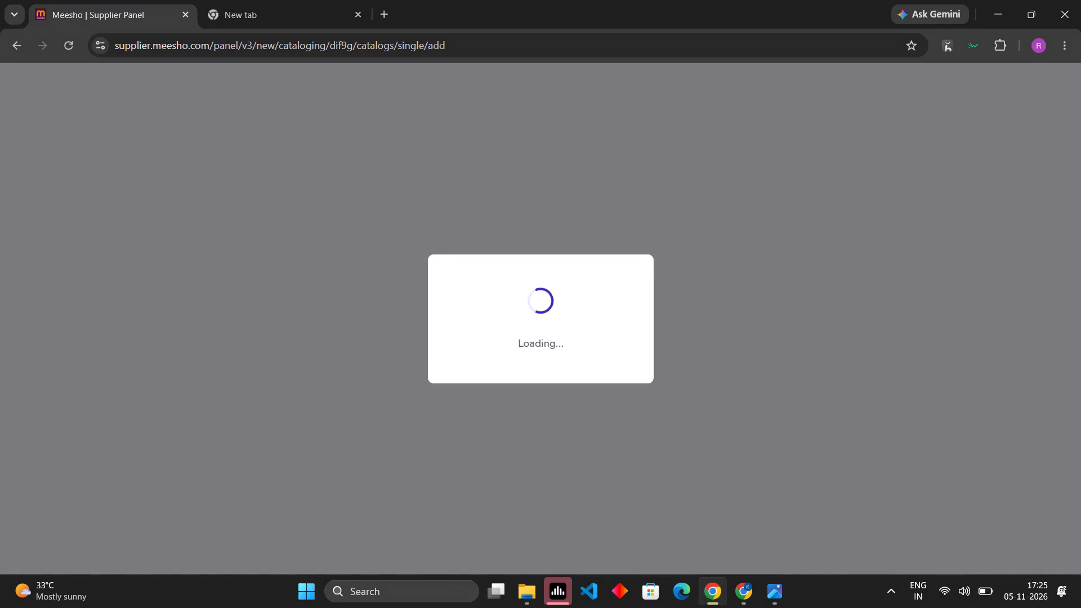
Open the Meesho Autofill extension for the new catalog's product details form.
scroll(692, 380, down, 1)
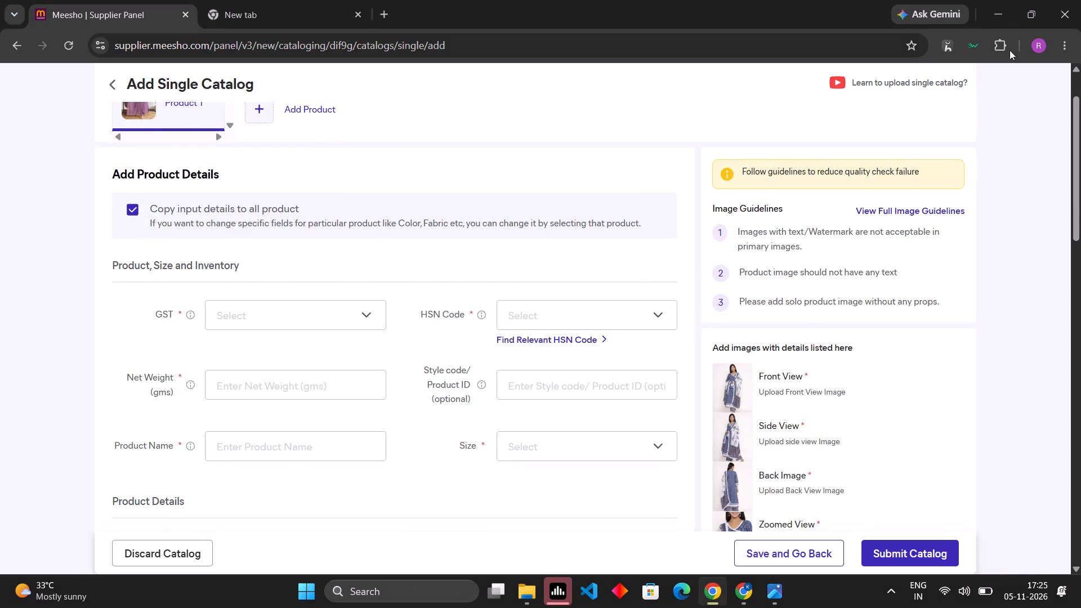
click(1007, 47)
click(856, 198)
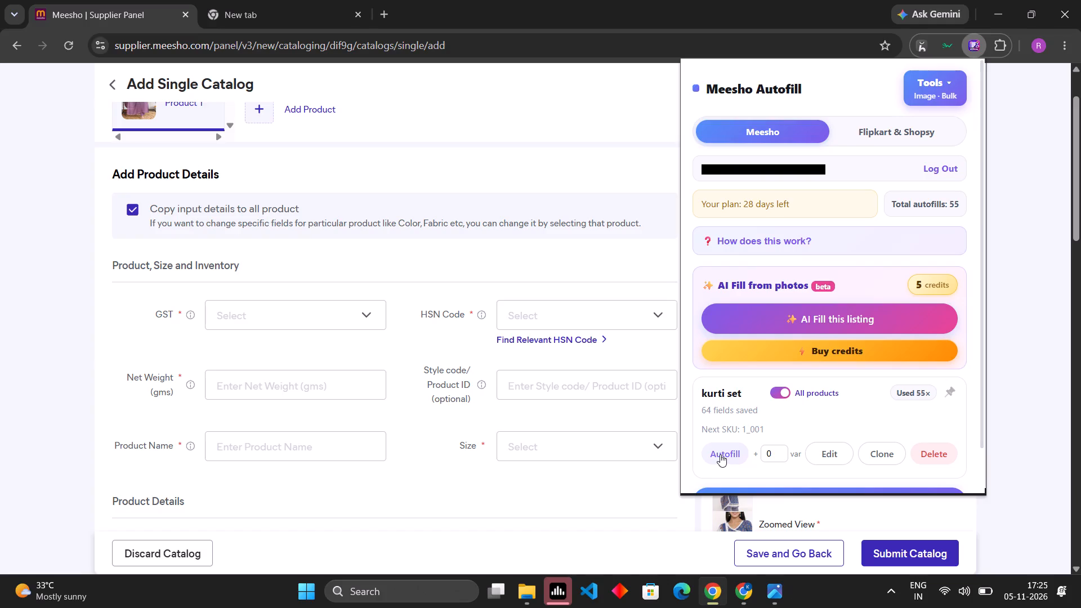
Autofill the product details form using the saved kurti set template, applied to all products with 0 variations.
click(720, 454)
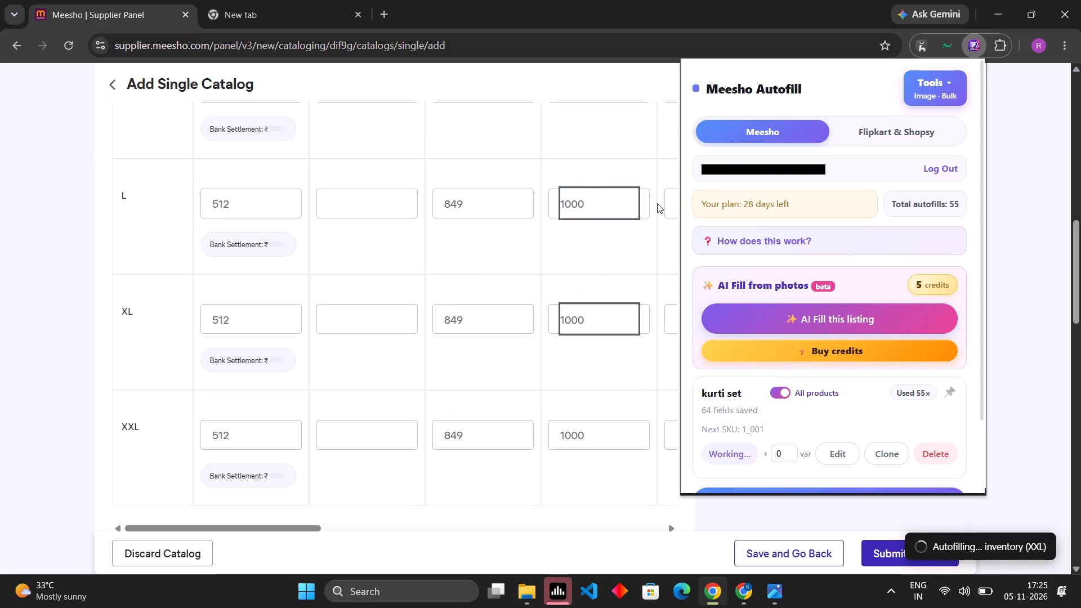
scroll(806, 297, down, 4)
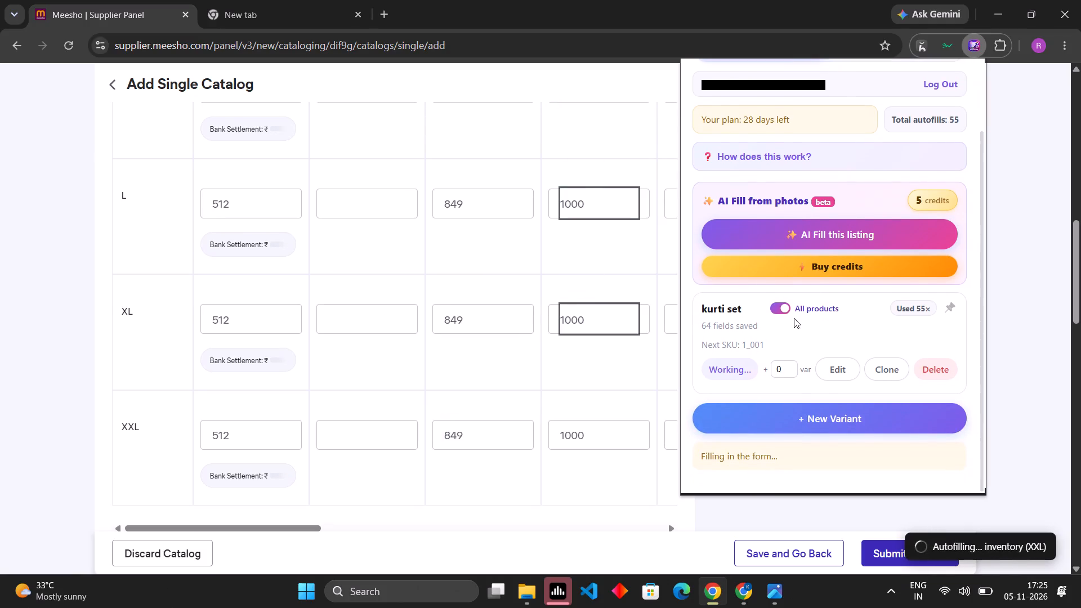
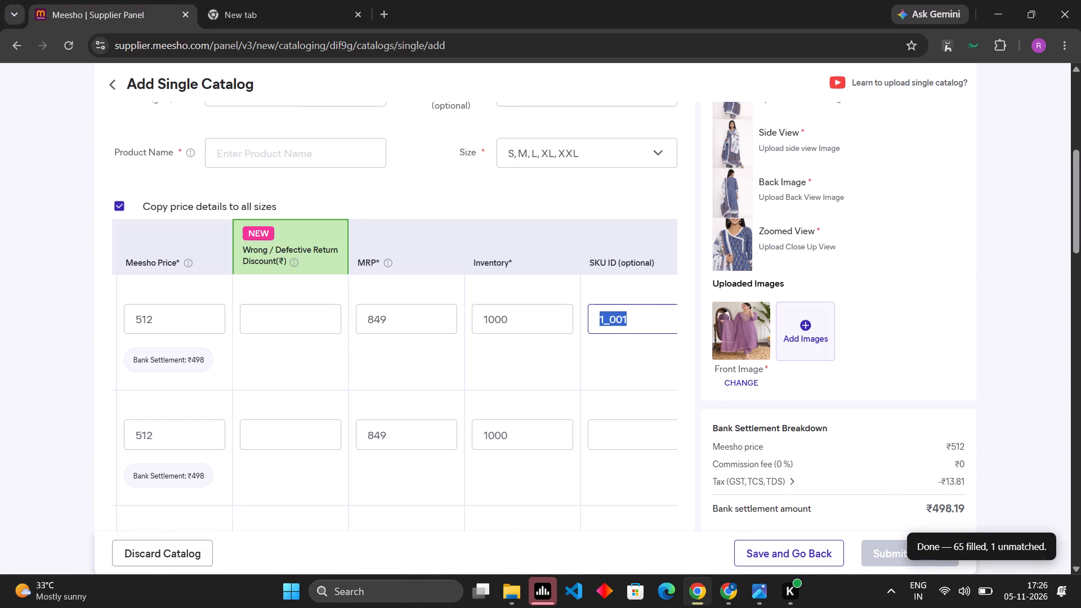
Replace the product's style code/product ID in the Product, Size and Inventory section with one beginning lavender_55_.
click(467, 200)
scroll(467, 199, up, 2)
double_click(571, 234)
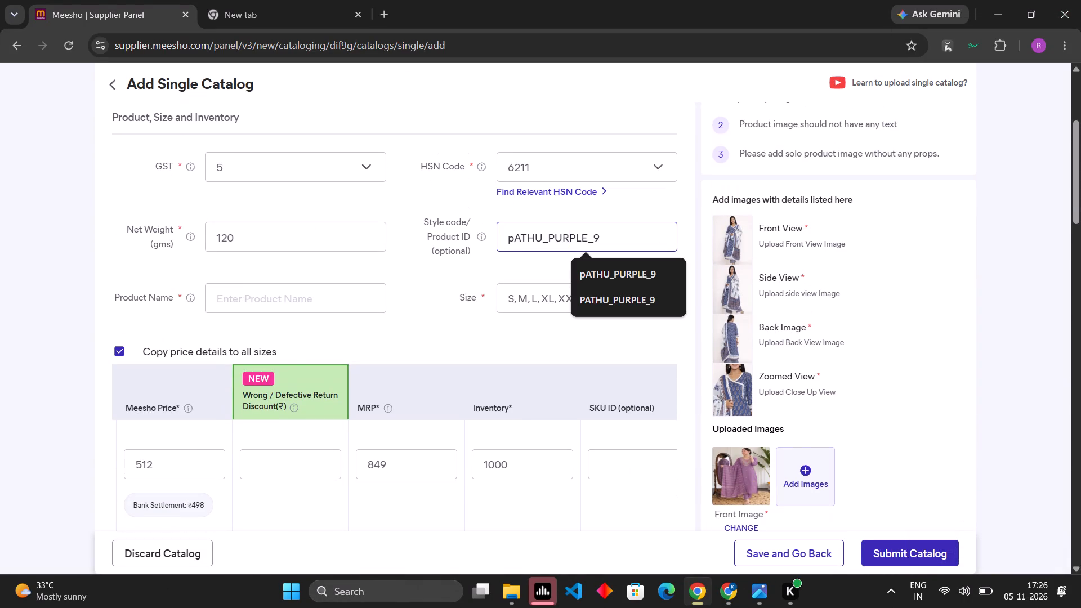
key(BackSpace)
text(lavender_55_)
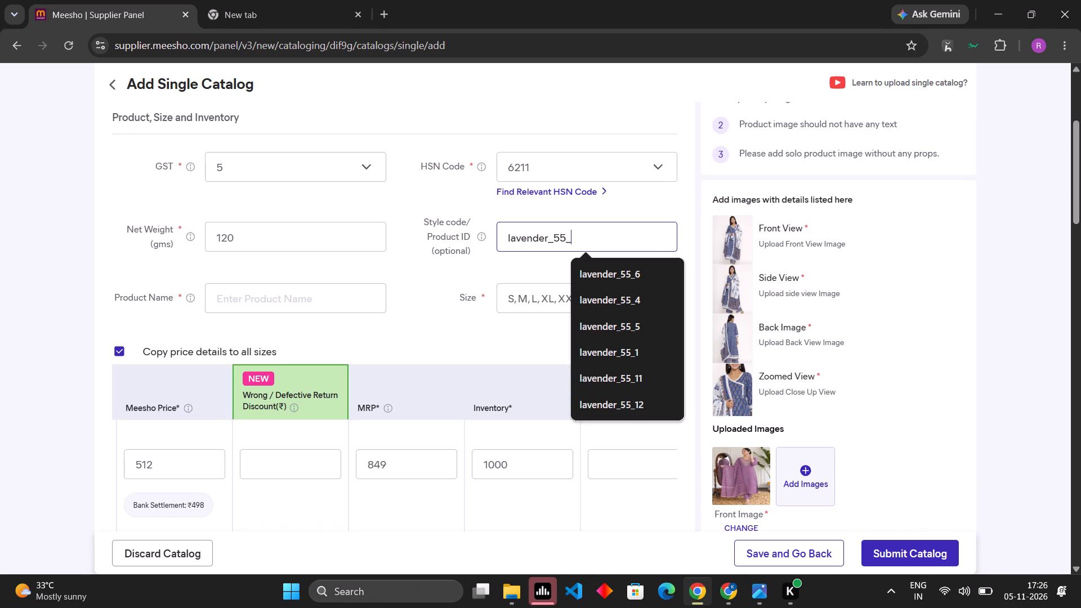
Set the product's Style code/Product ID to lavender_55-1.
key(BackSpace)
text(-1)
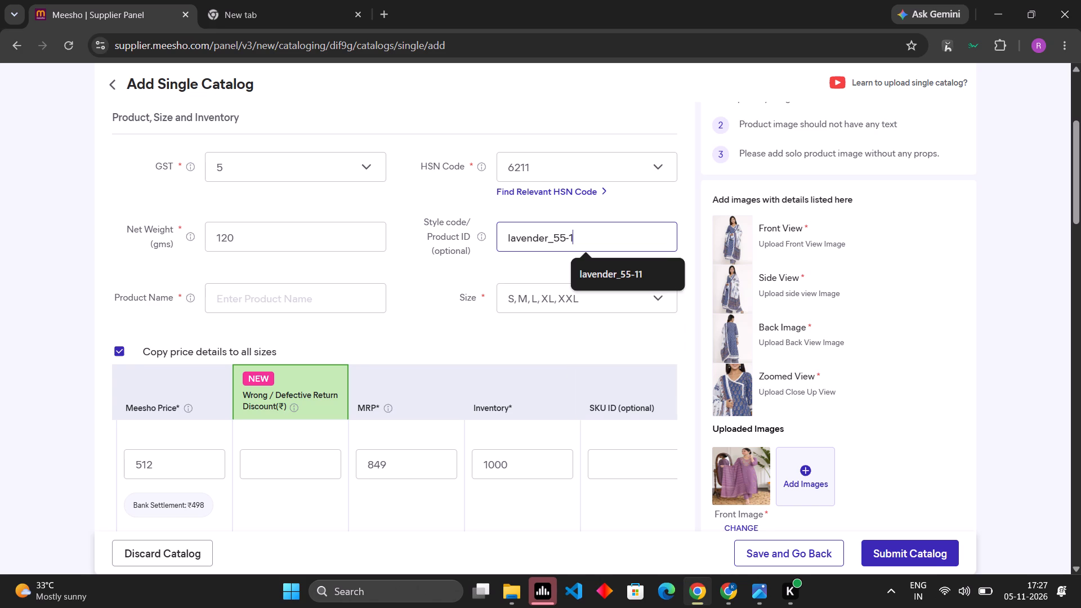
click(694, 239)
Add the Lavender Kurta Set Portrait with Jhumkas picture from Downloads as the product's second image.
scroll(693, 240, down, 2)
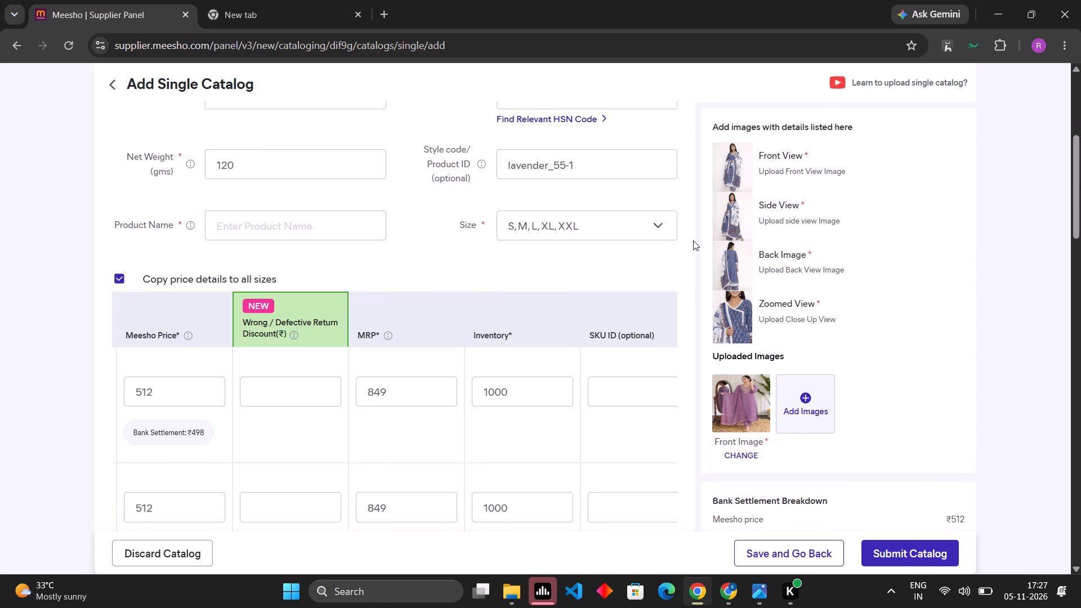
scroll(693, 240, down, 2)
click(805, 202)
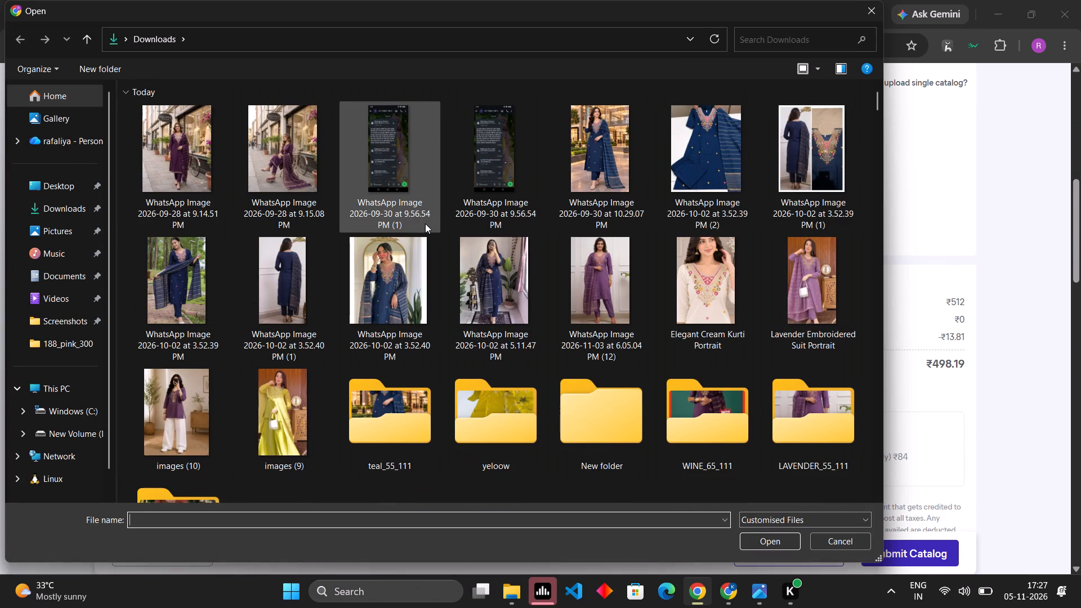
scroll(426, 223, down, 2)
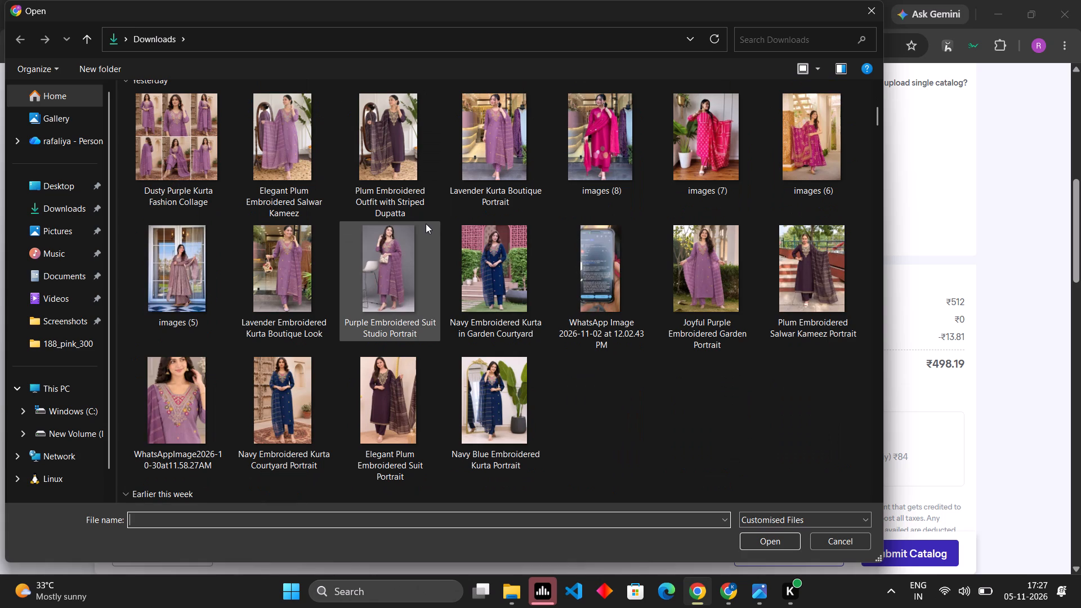
click(188, 390)
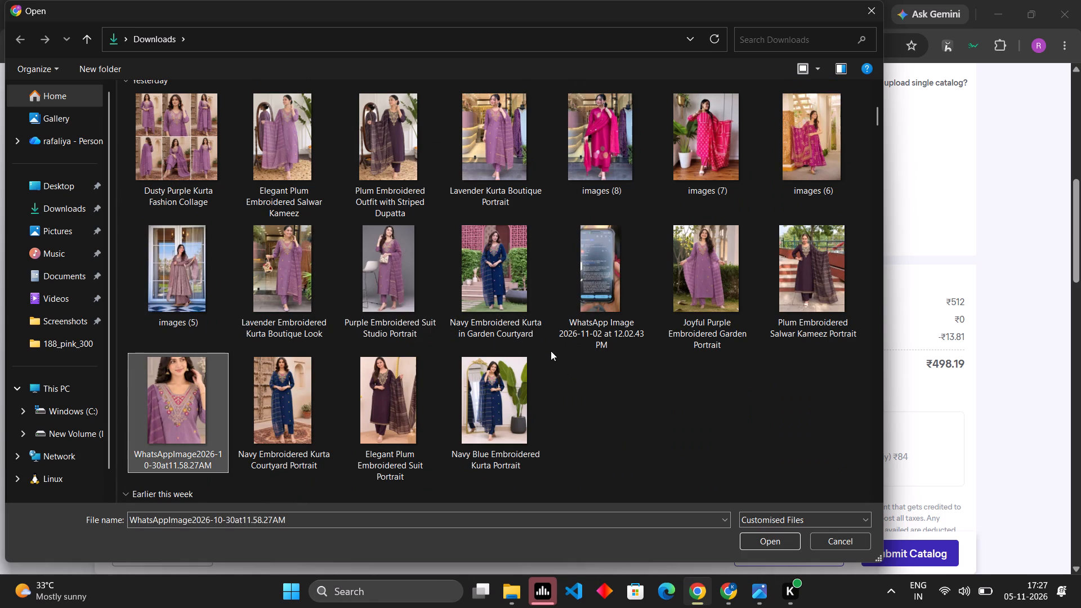
scroll(551, 346, down, 2)
scroll(551, 346, up, 1)
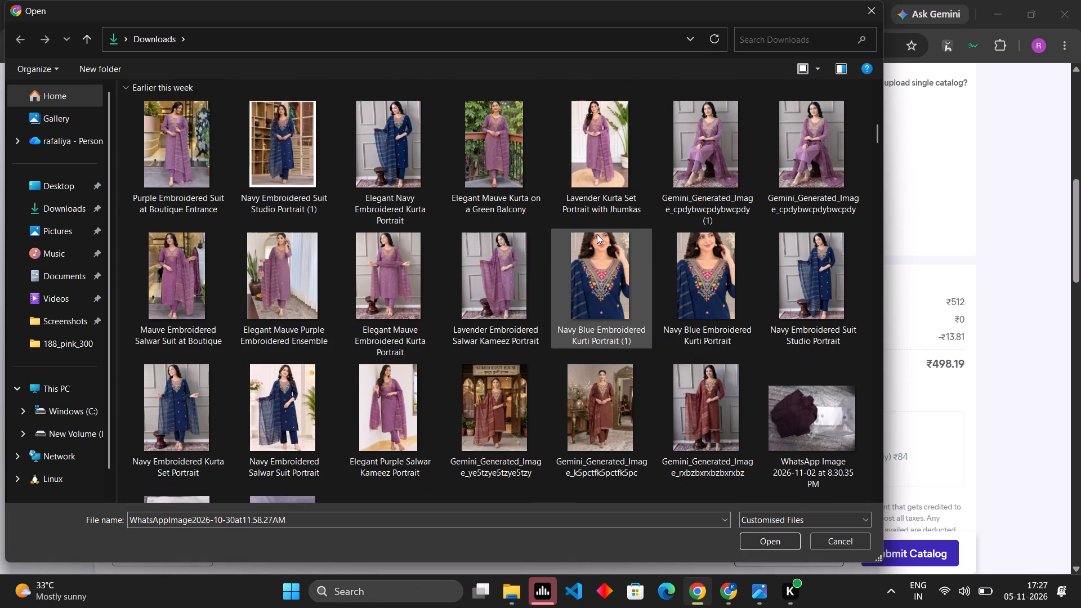
click(612, 157)
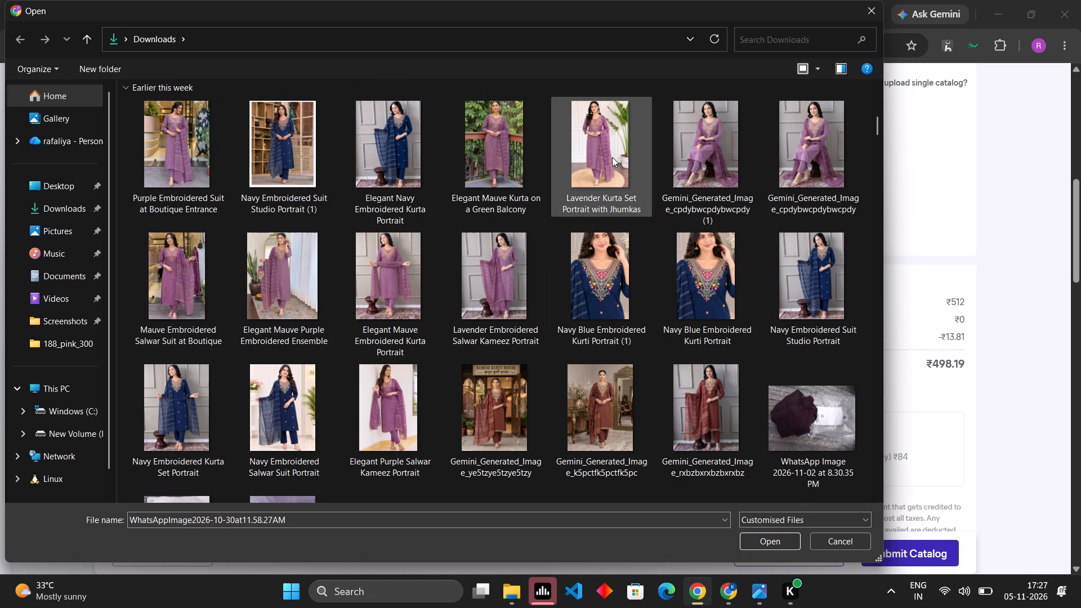
click(490, 269)
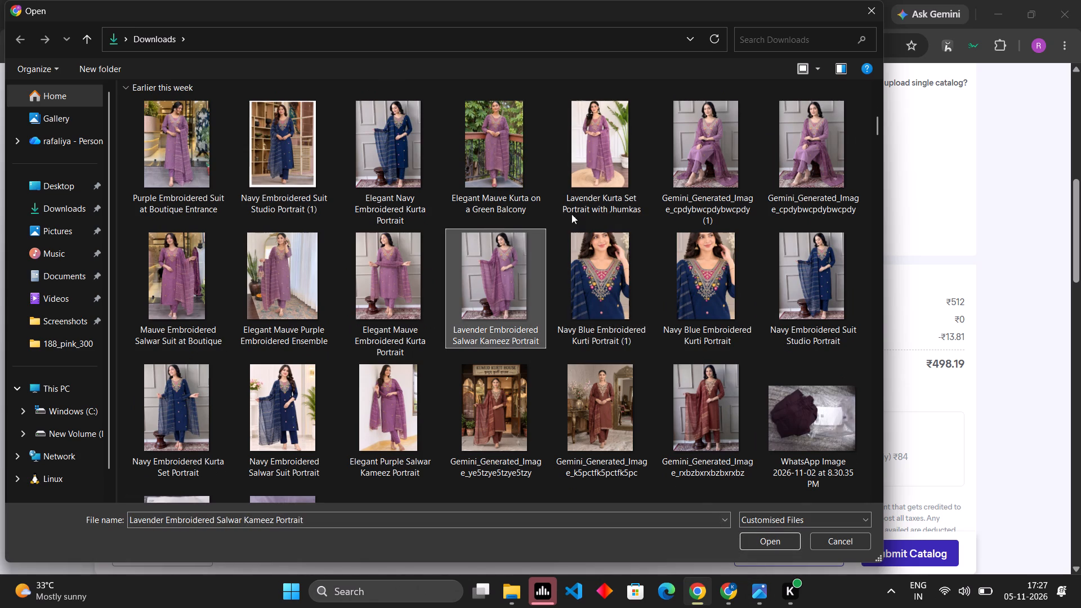
click(575, 182)
click(759, 536)
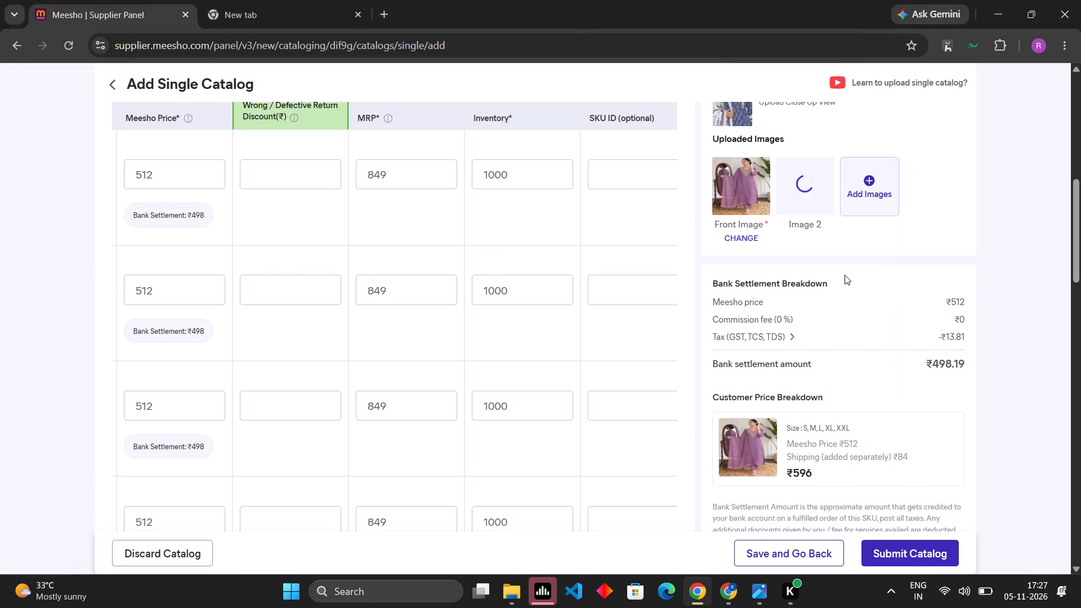
Add the close-up picture WhatsAppImage2026-10-30at11.58.27AM from Downloads as the product's third image.
click(879, 190)
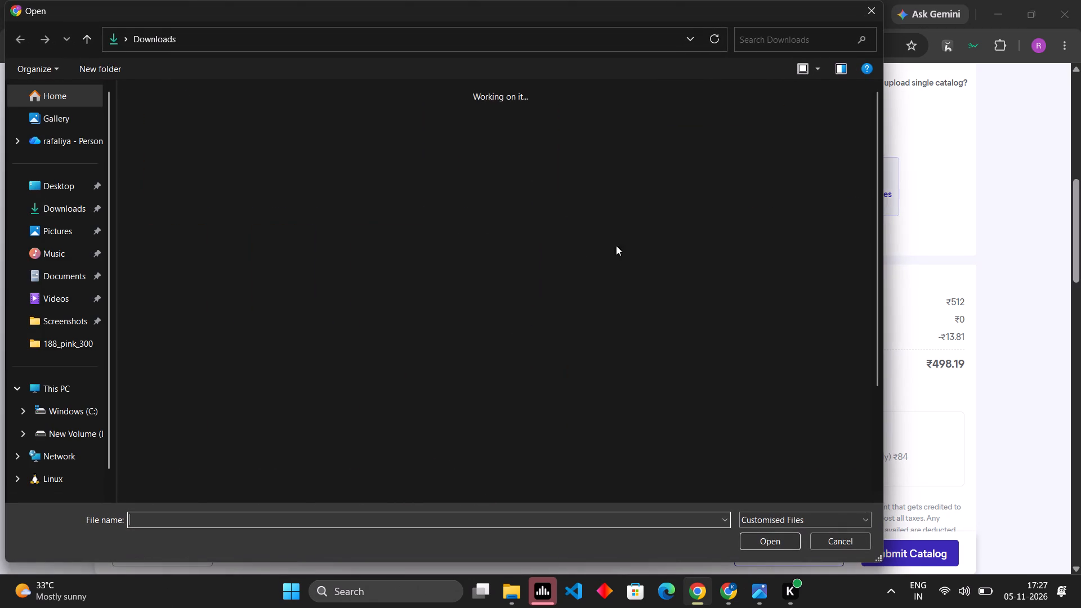
scroll(562, 269, down, 2)
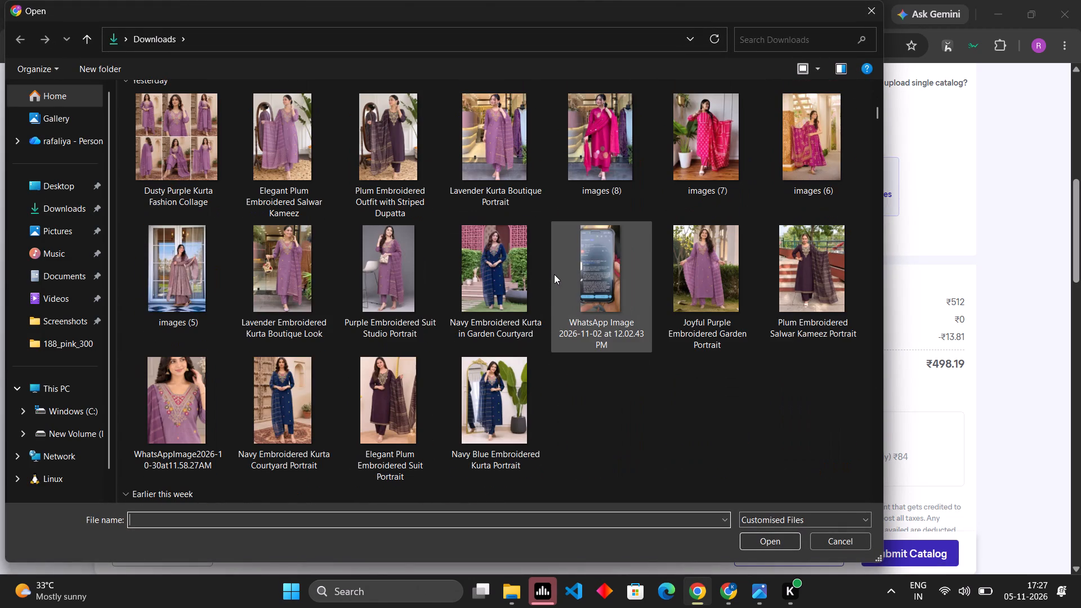
scroll(554, 276, down, 2)
scroll(554, 278, up, 5)
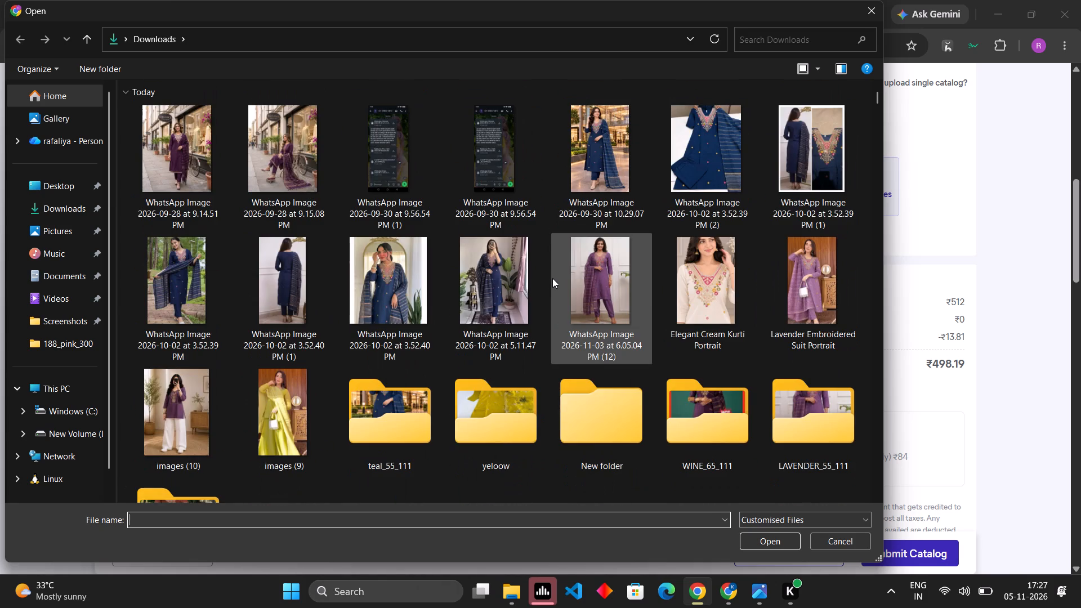
scroll(551, 278, up, 1)
scroll(565, 297, down, 2)
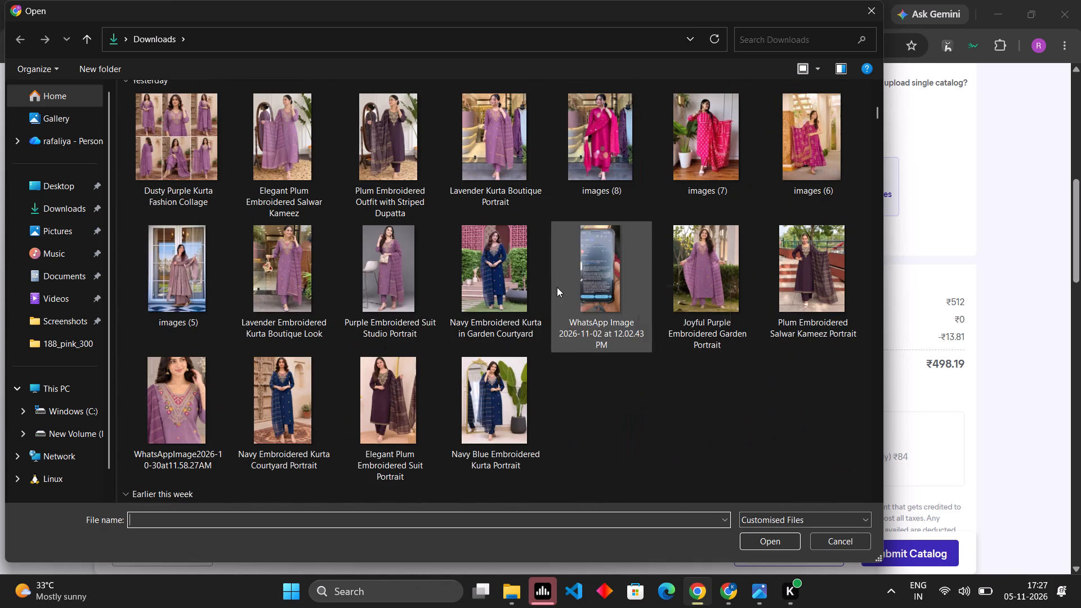
click(168, 379)
click(766, 540)
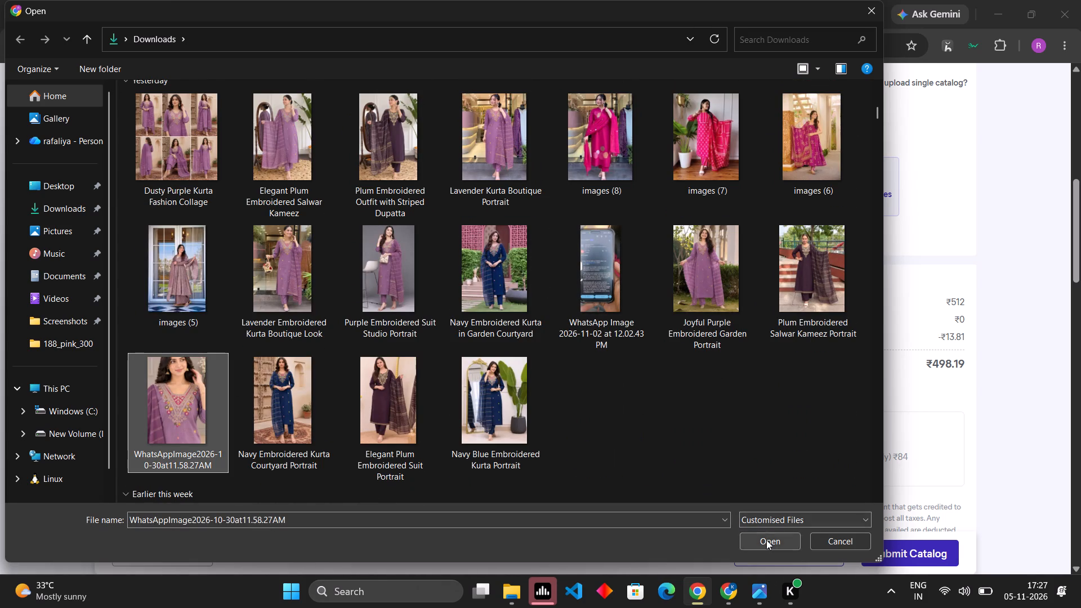
Add the back-view picture Gemini_Generated_Image_7virpz7virpz7vir from Downloads as the product's fourth image.
click(921, 203)
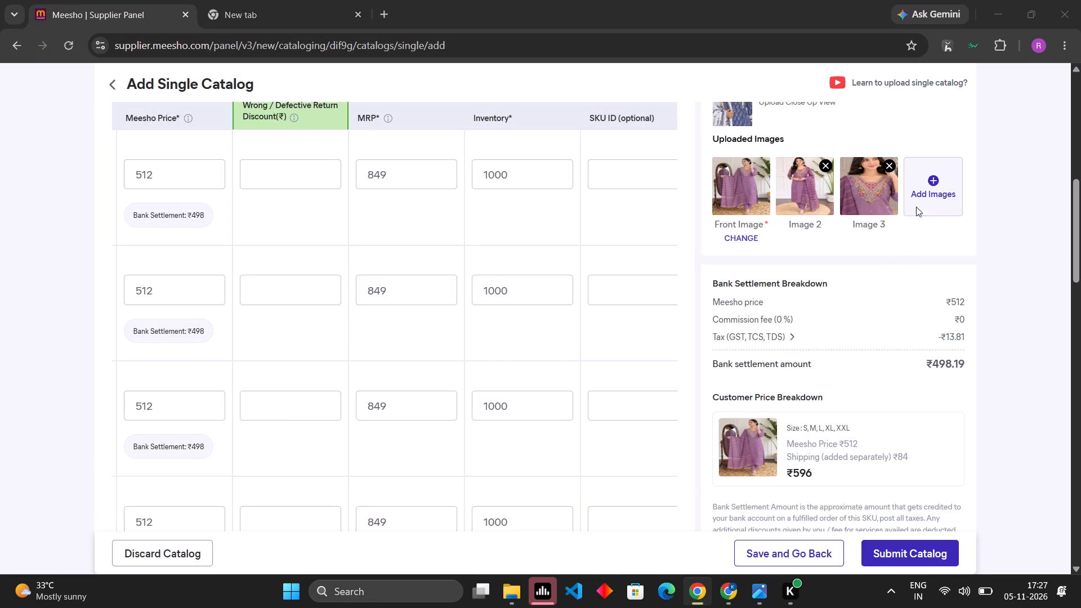
scroll(576, 287, down, 4)
scroll(517, 297, down, 4)
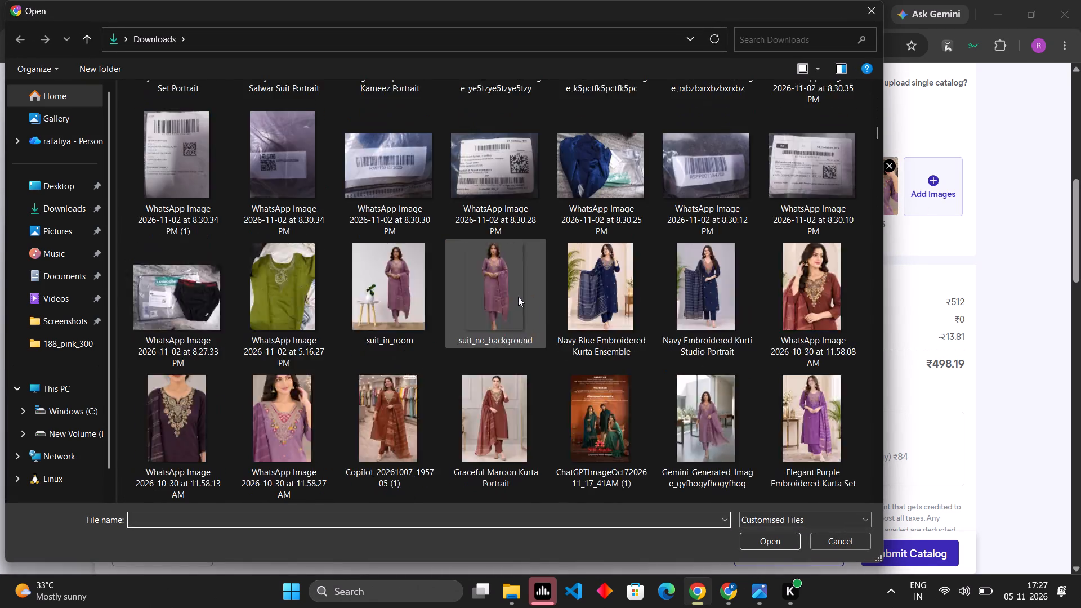
scroll(518, 297, down, 18)
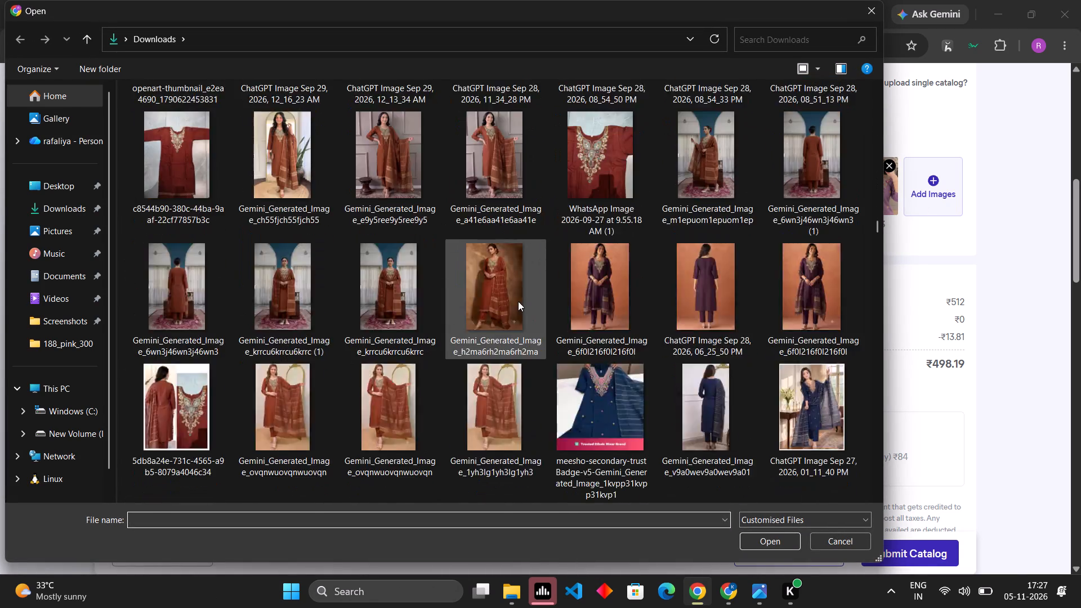
scroll(518, 301, down, 13)
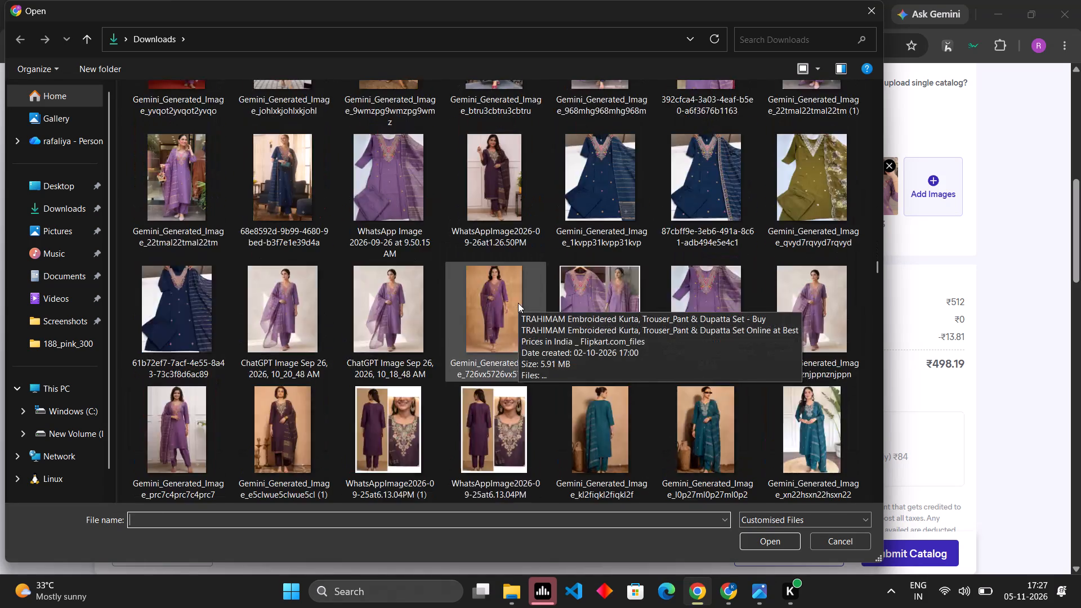
scroll(518, 303, down, 1)
click(789, 316)
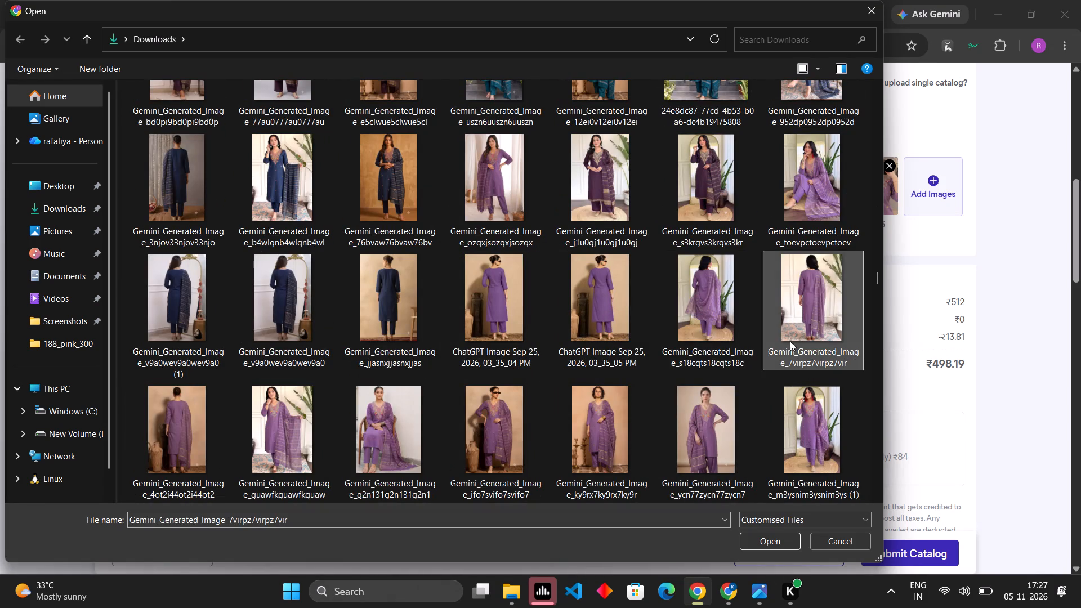
click(751, 542)
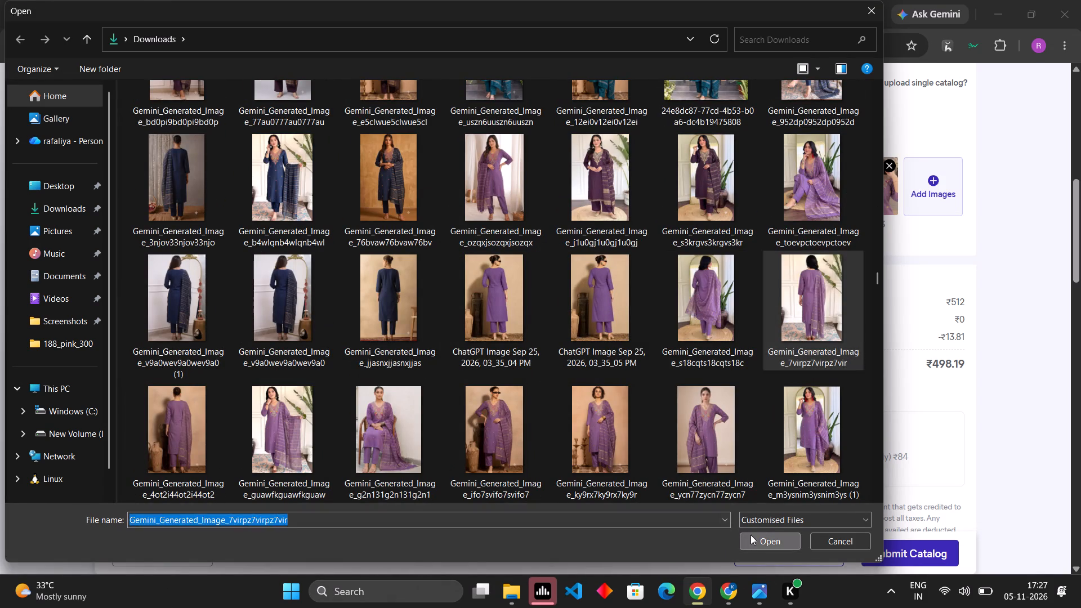
Set the Wrong / Defective Return Discount to ₹1 for all sizes.
scroll(689, 329, up, 2)
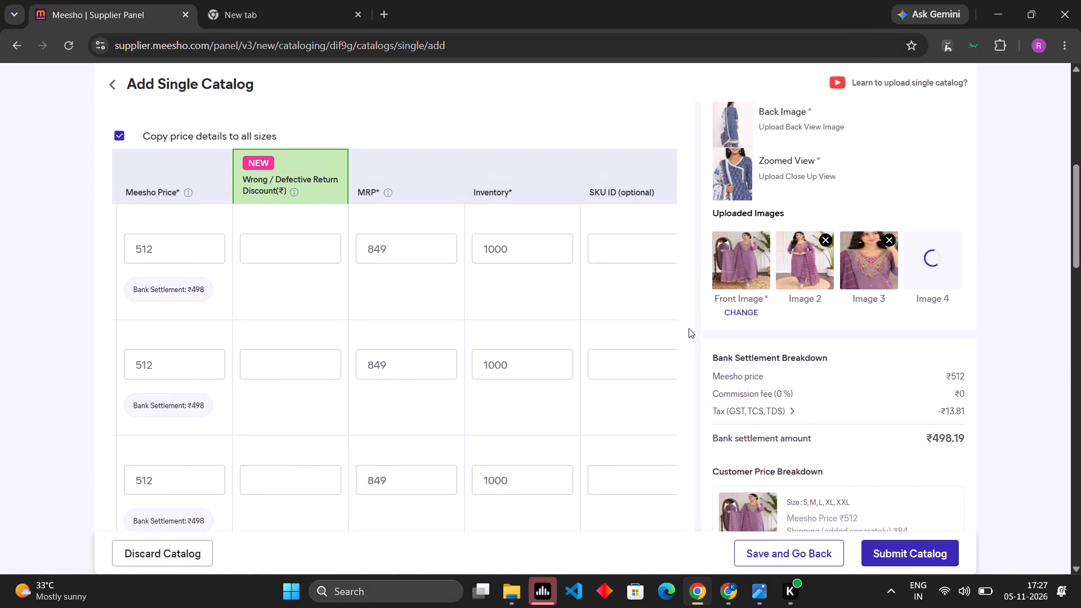
scroll(260, 299, down, 1)
click(279, 249)
key(5)
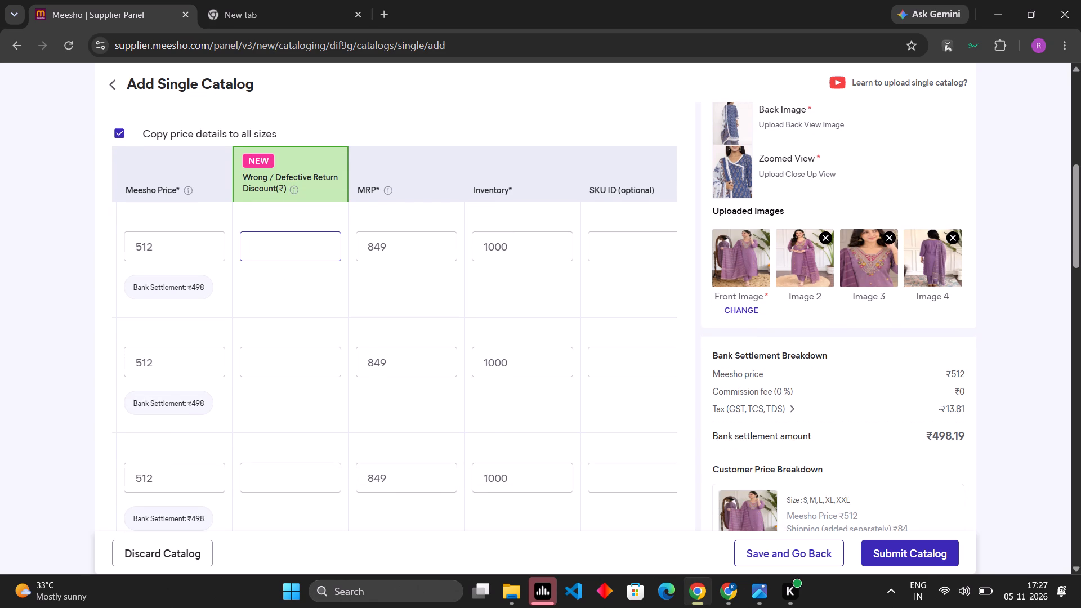
text(11)
key(BackSpace)
key(2)
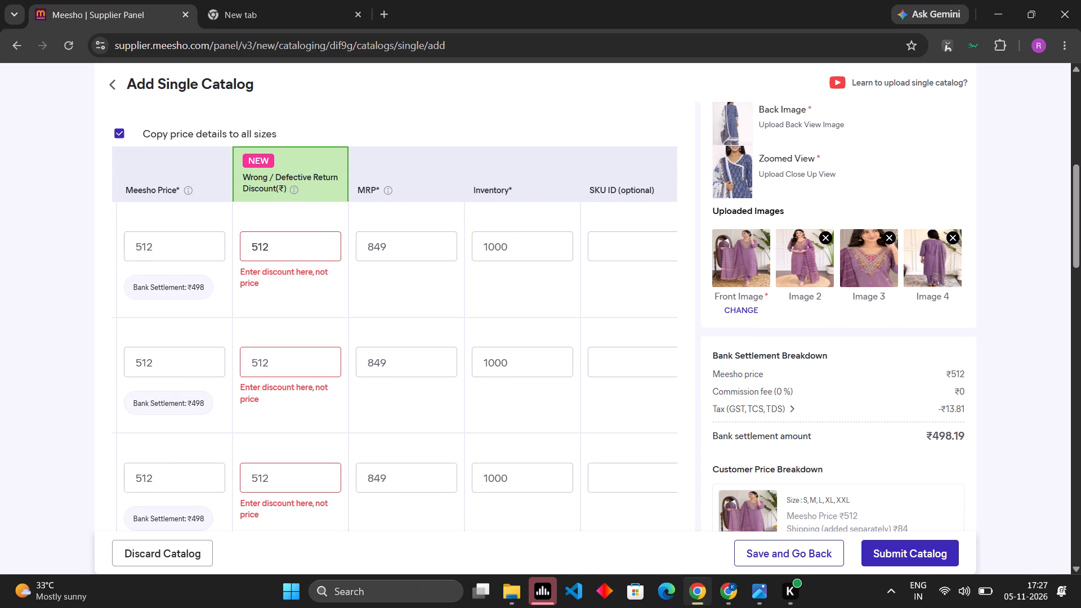
key(BackSpace)
key(BackSpace)
key(BackSpace)
key(BackSpace)
key(BackSpace)
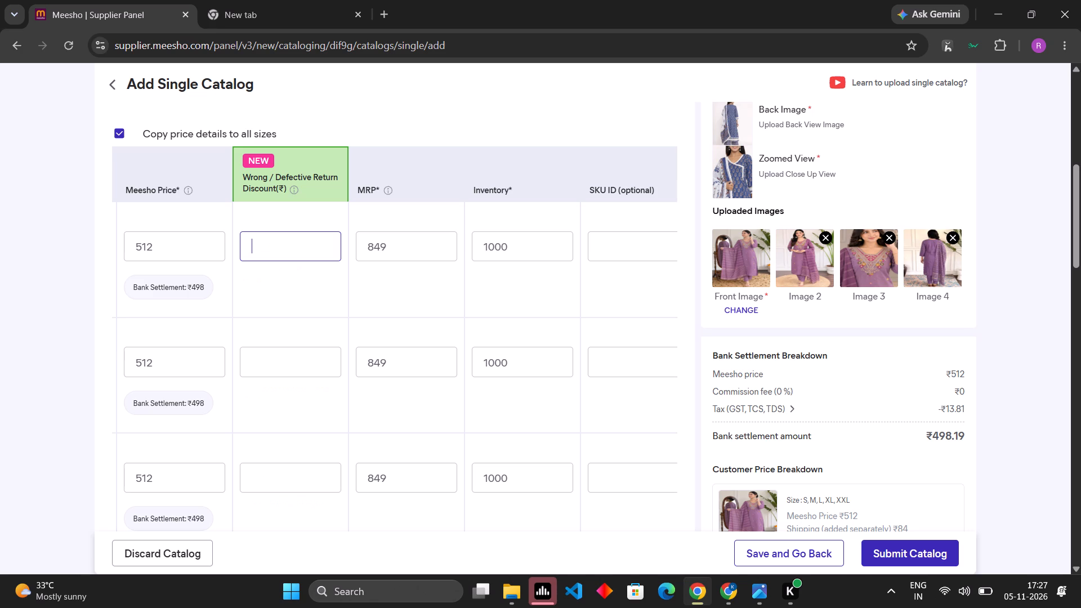
key(1)
click(435, 128)
Fill in the Product Name in the Product, Size and Inventory section.
scroll(443, 202, up, 3)
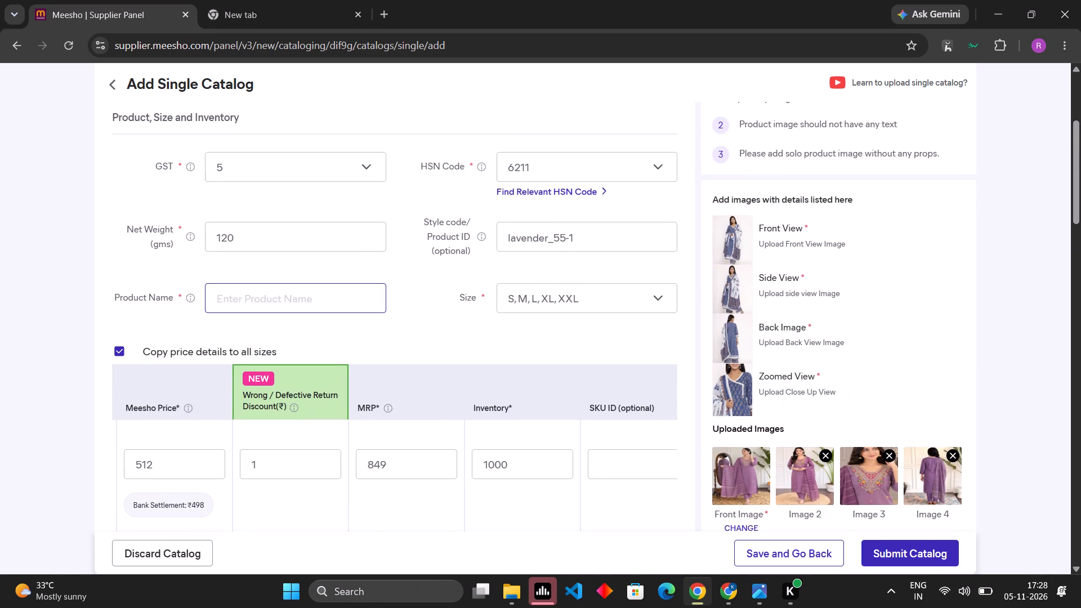
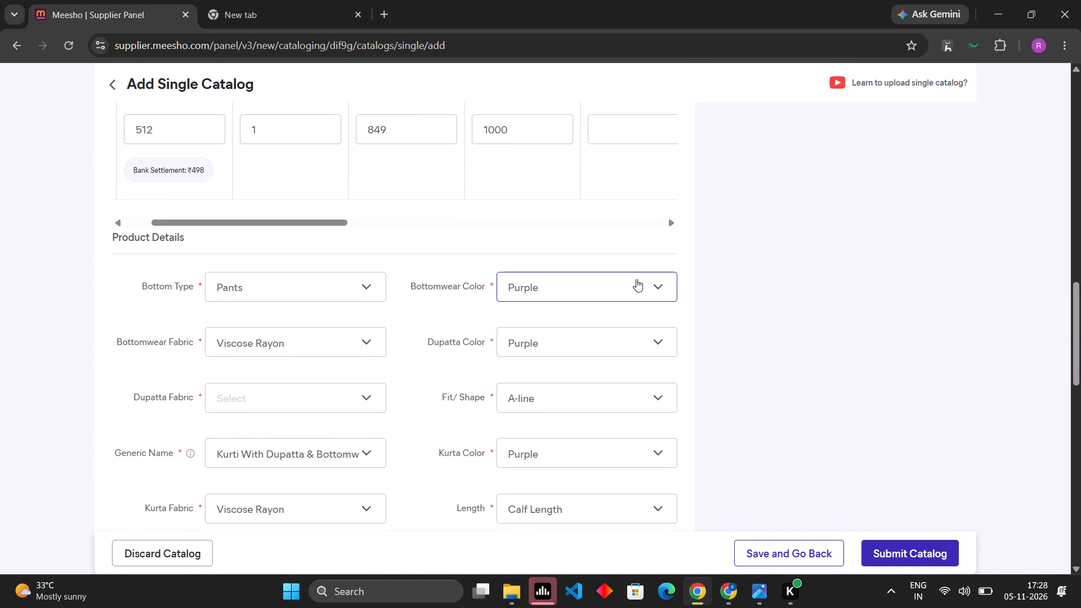
Set the Bottomwear Color in Product Details to Lavendar.
click(660, 278)
click(583, 311)
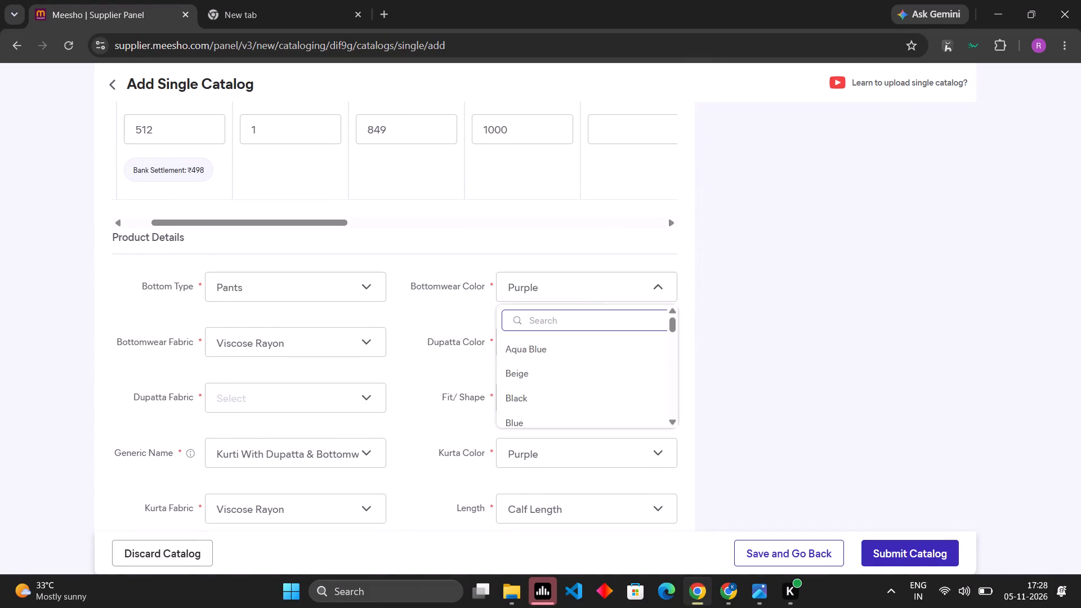
key(l)
scroll(534, 398, down, 1)
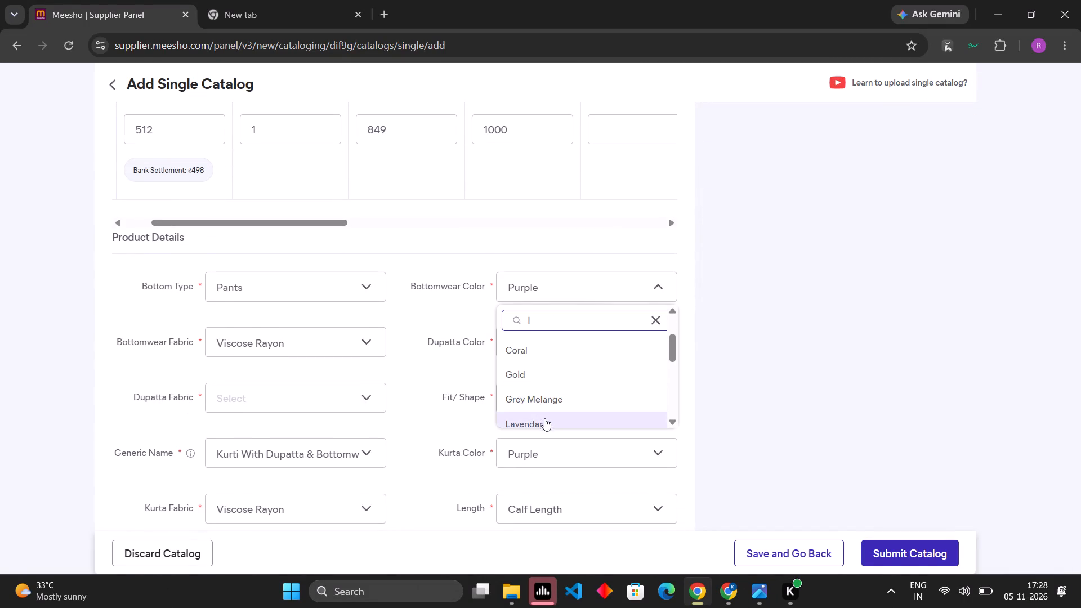
click(544, 417)
Set the Dupatta Color in Product Details to Lavendar.
click(597, 342)
click(585, 373)
key(l)
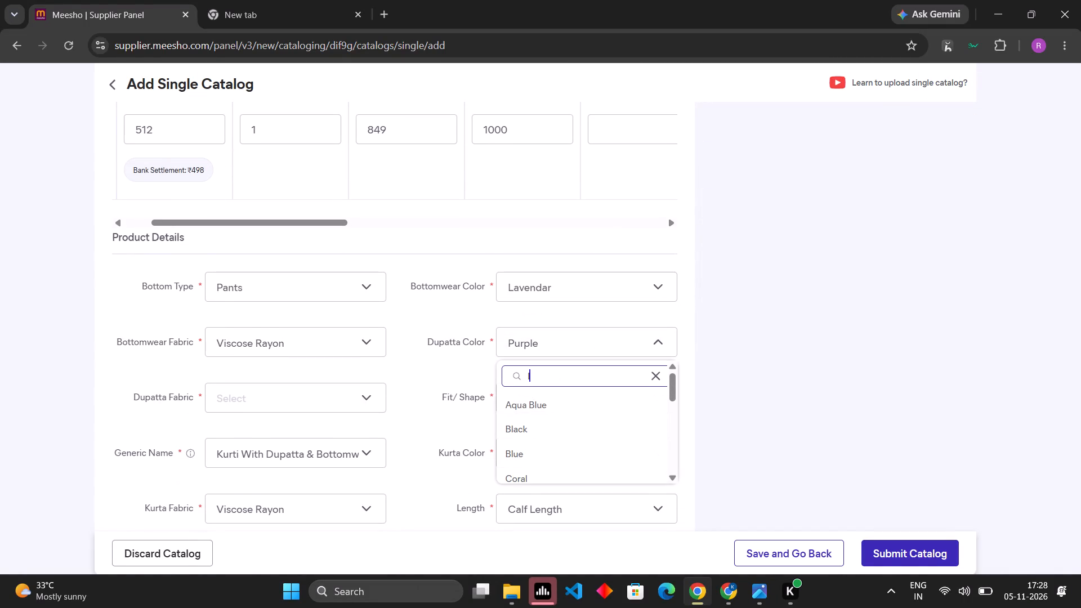
scroll(571, 458, down, 1)
click(570, 476)
Set the Kurta Color in Product Details to Lavendar.
scroll(573, 336, down, 1)
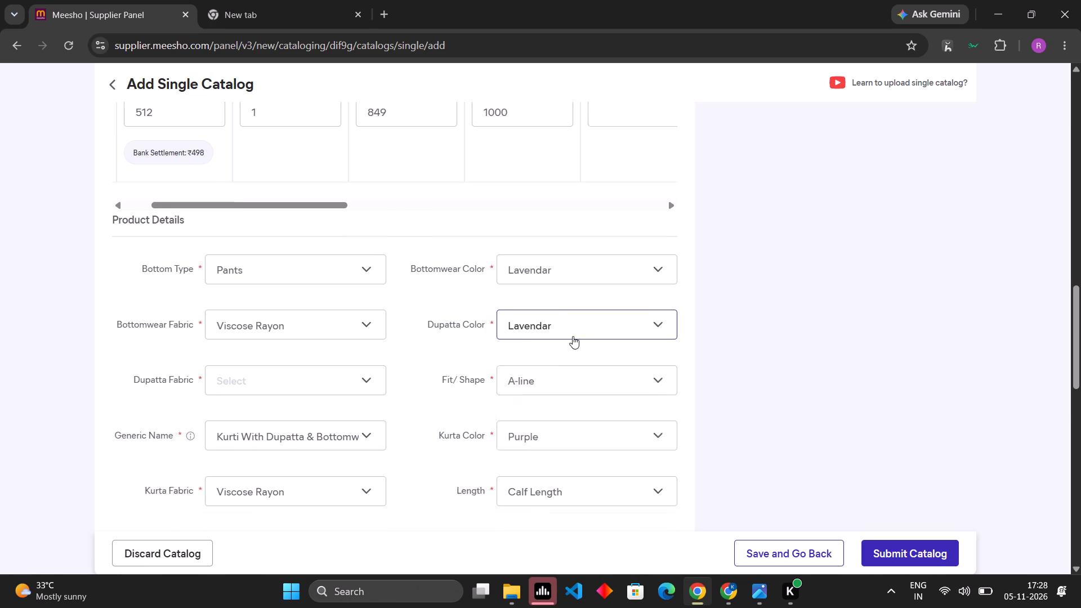
scroll(573, 336, down, 2)
click(620, 241)
click(582, 269)
key(l)
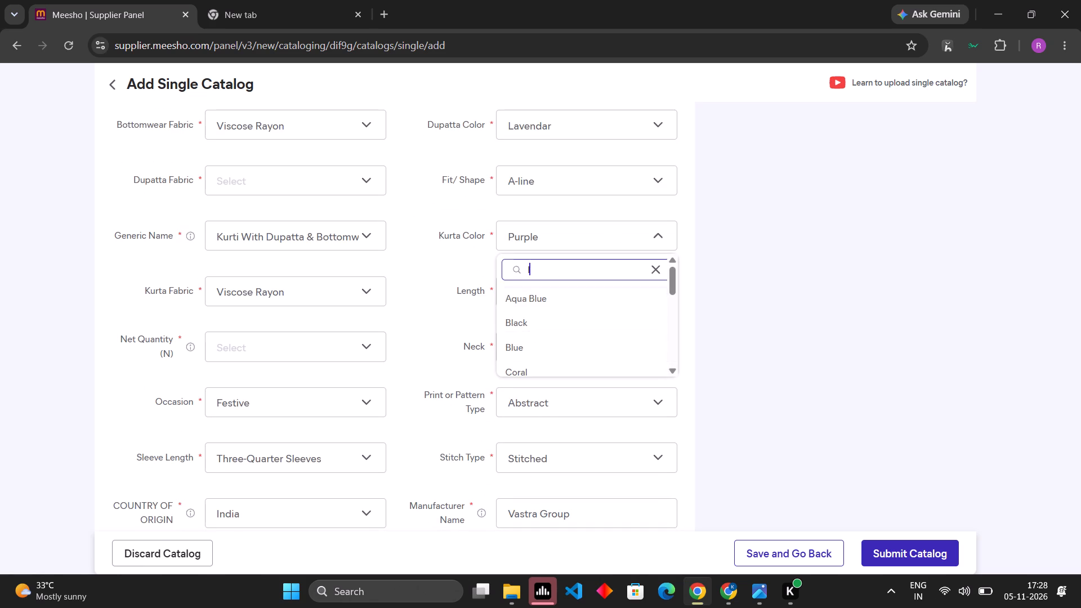
scroll(575, 357, down, 1)
click(571, 368)
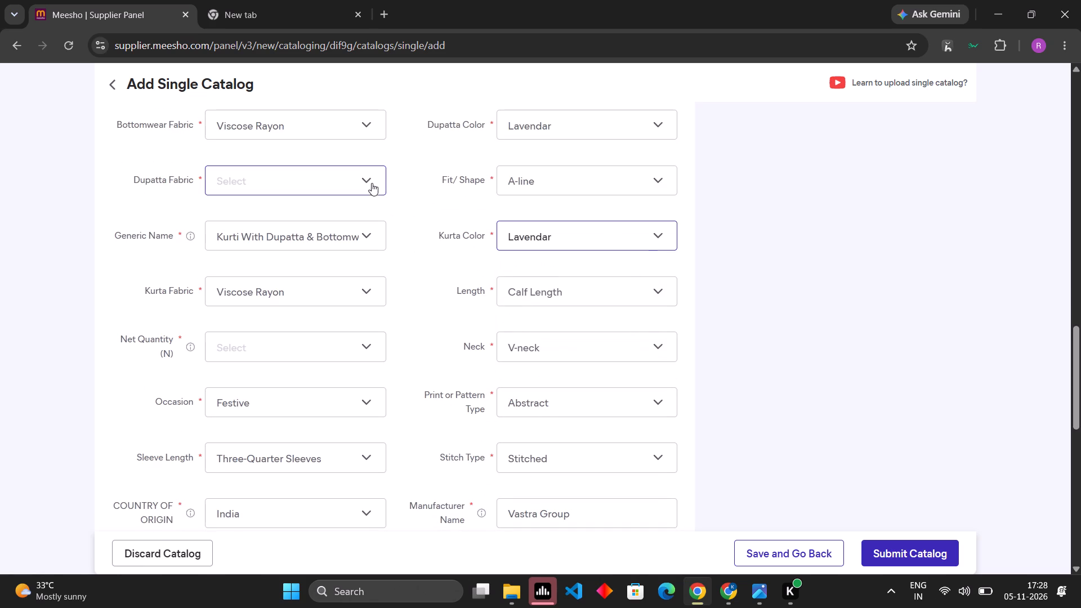
Set the Dupatta Fabric to Chanderi Silk and the Net Quantity (N) to Pack of 3.
click(370, 175)
scroll(311, 285, down, 1)
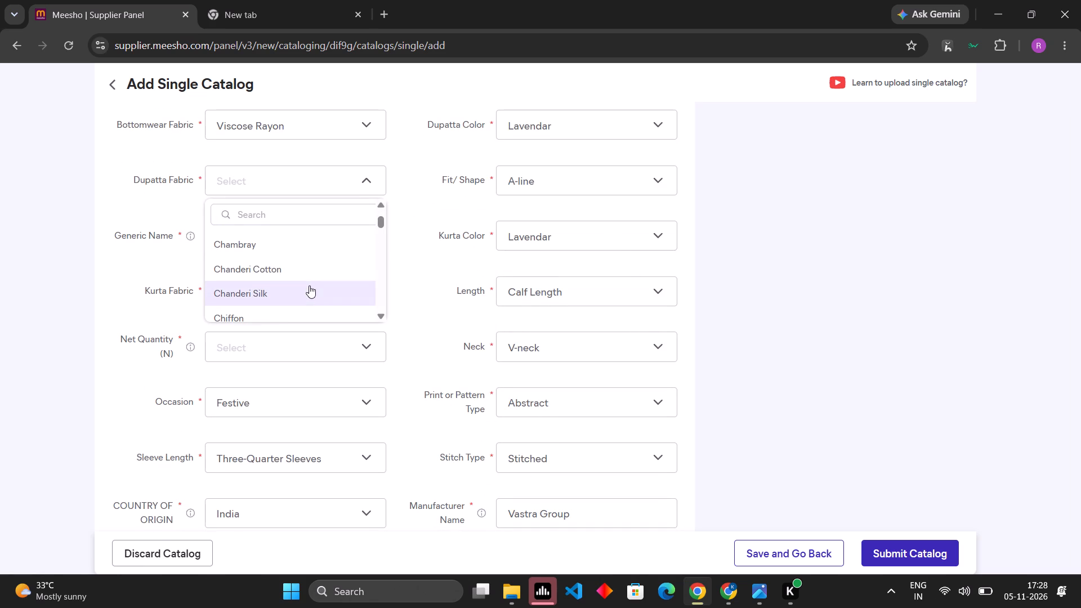
click(299, 284)
scroll(311, 277, down, 1)
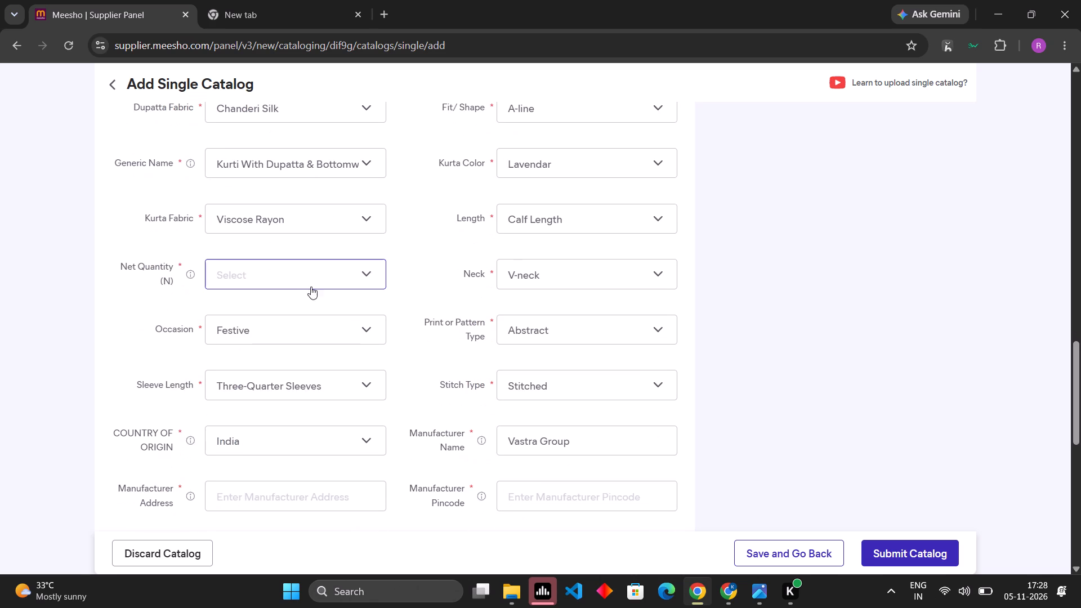
click(318, 276)
scroll(299, 357, down, 1)
click(288, 405)
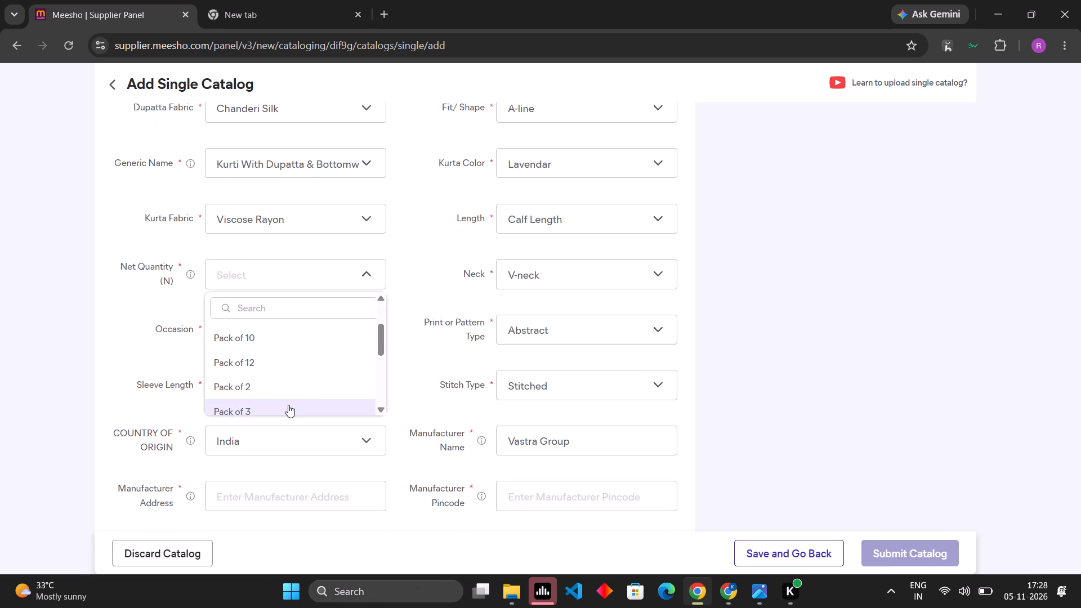
Fill in the Manufacturer Address and Manufacturer Pincode with the saved business details.
scroll(349, 347, down, 1)
click(352, 415)
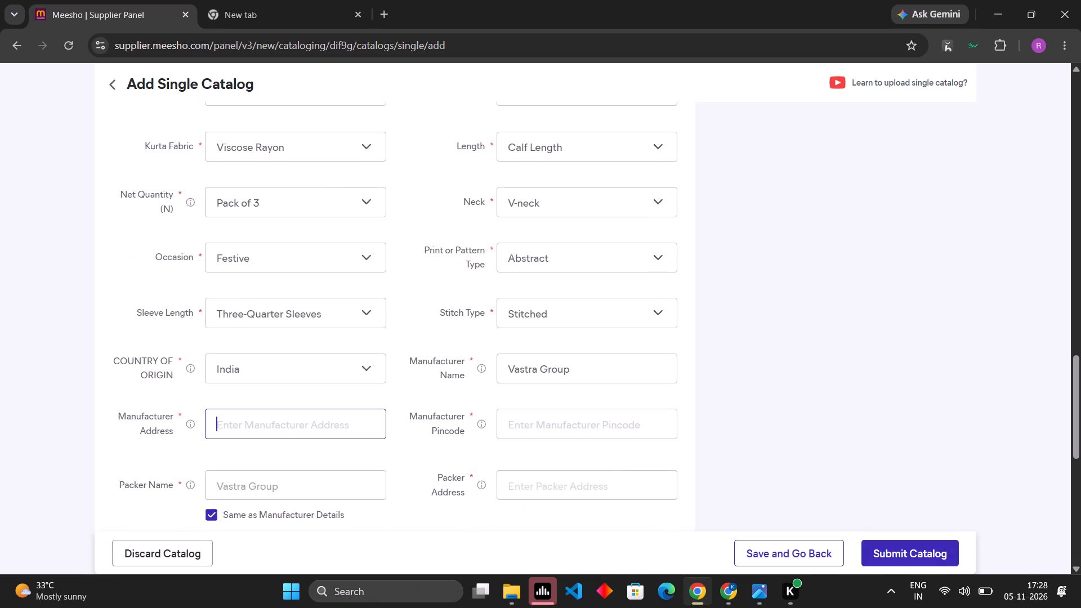
click(381, 452)
click(586, 477)
Set the Pattern under Other Attributes to Embroidered.
scroll(408, 397, down, 5)
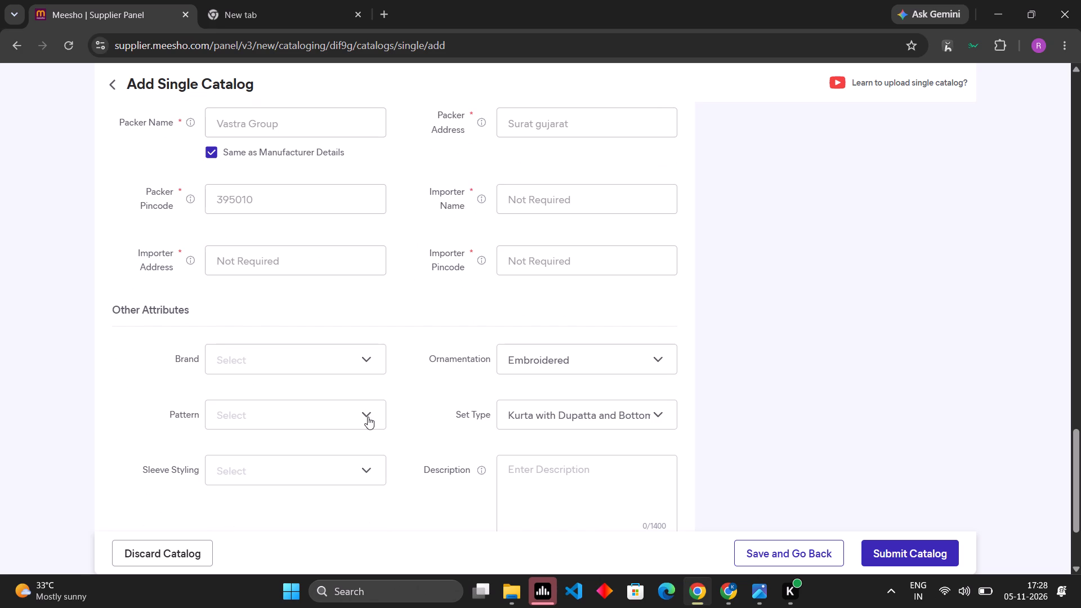
click(366, 410)
scroll(334, 468, down, 1)
double_click(317, 475)
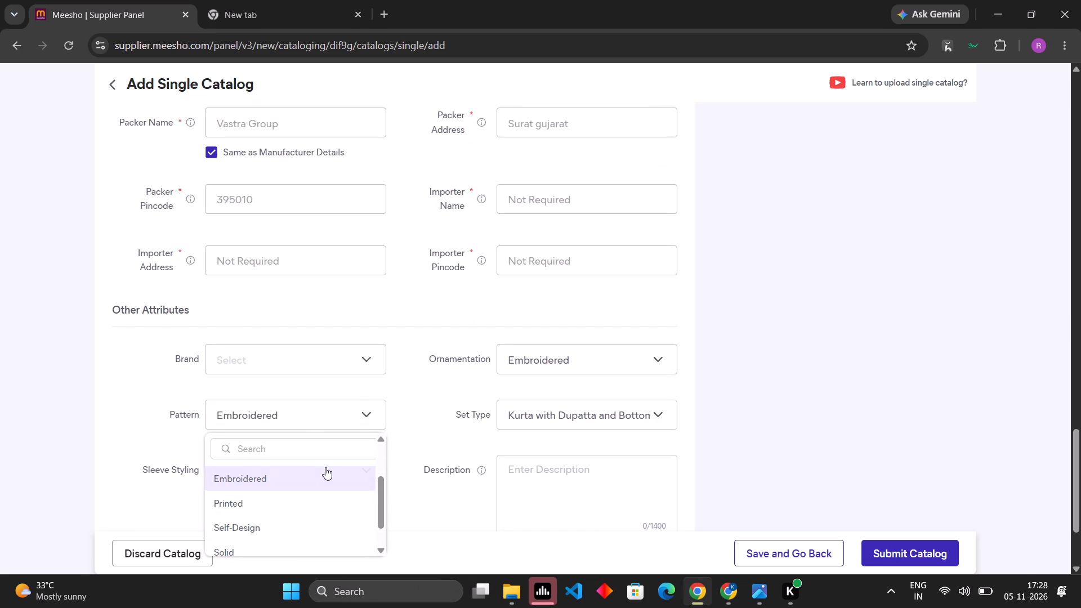
click(407, 404)
scroll(409, 394, up, 4)
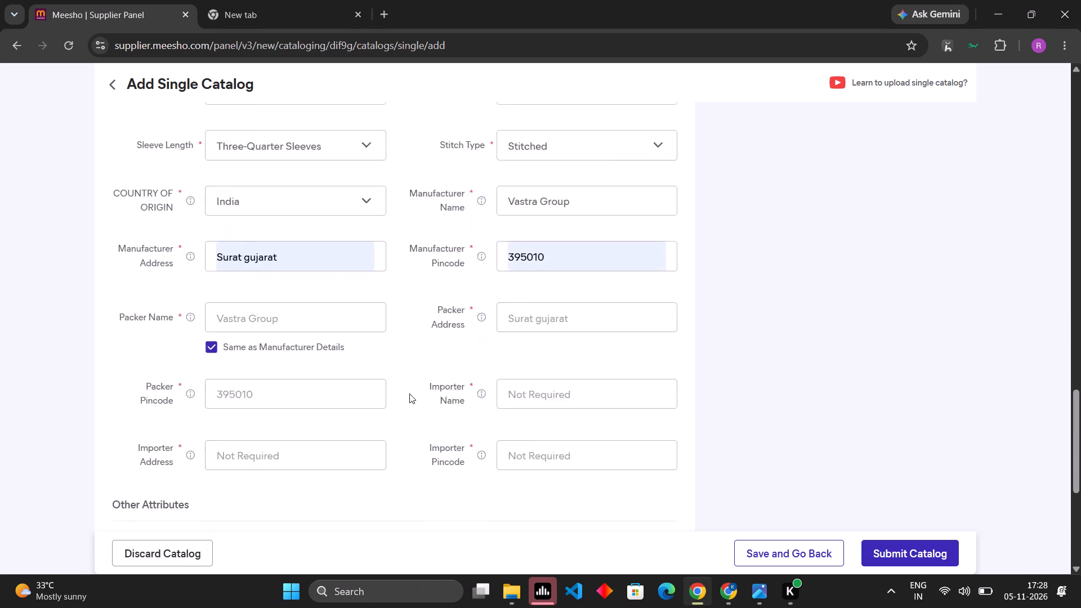
scroll(409, 394, up, 2)
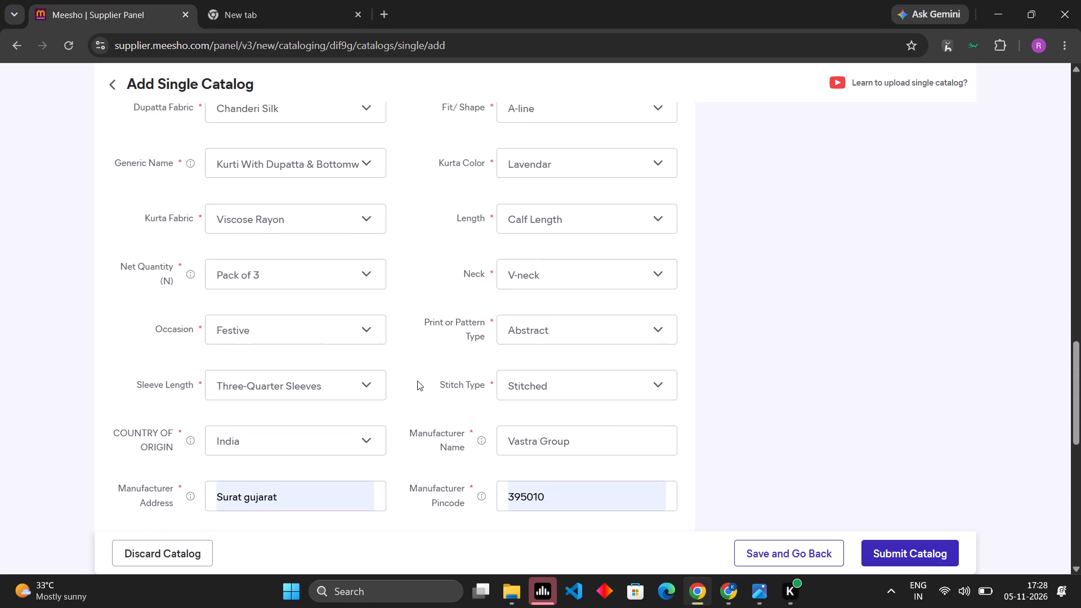
scroll(417, 381, up, 13)
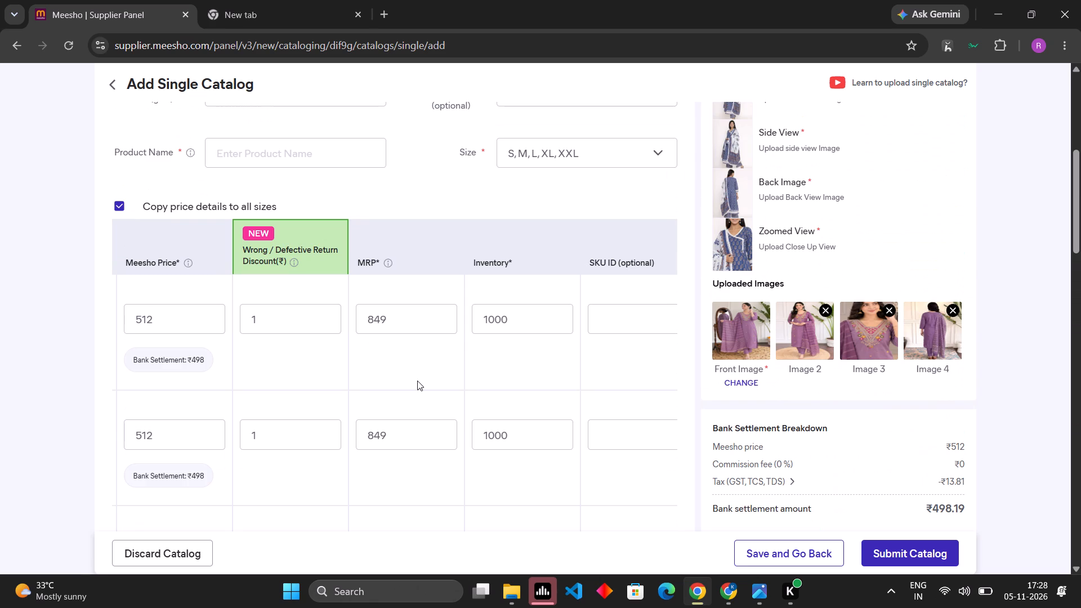
scroll(417, 381, up, 3)
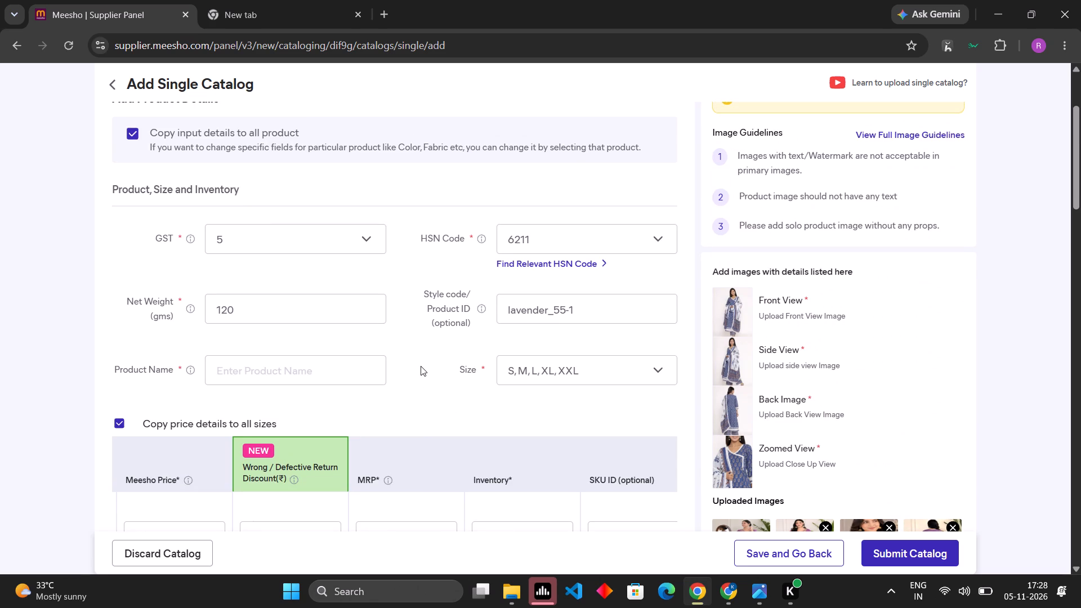
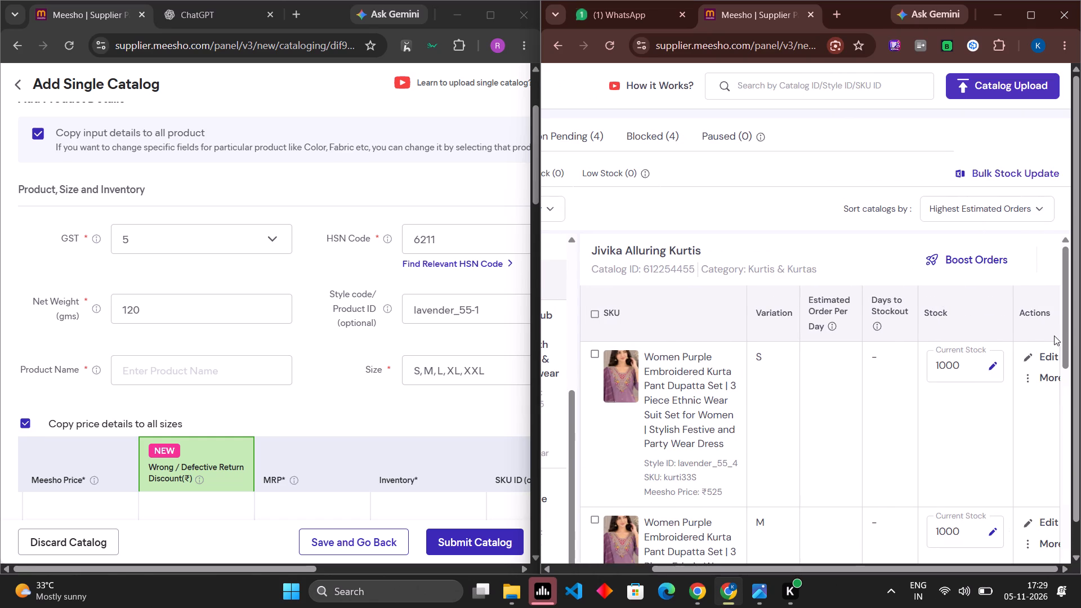
Open the live Jivika Alluring Kurtis size S product for editing and copy its Product Name into the new catalog's Product Name.
click(1046, 356)
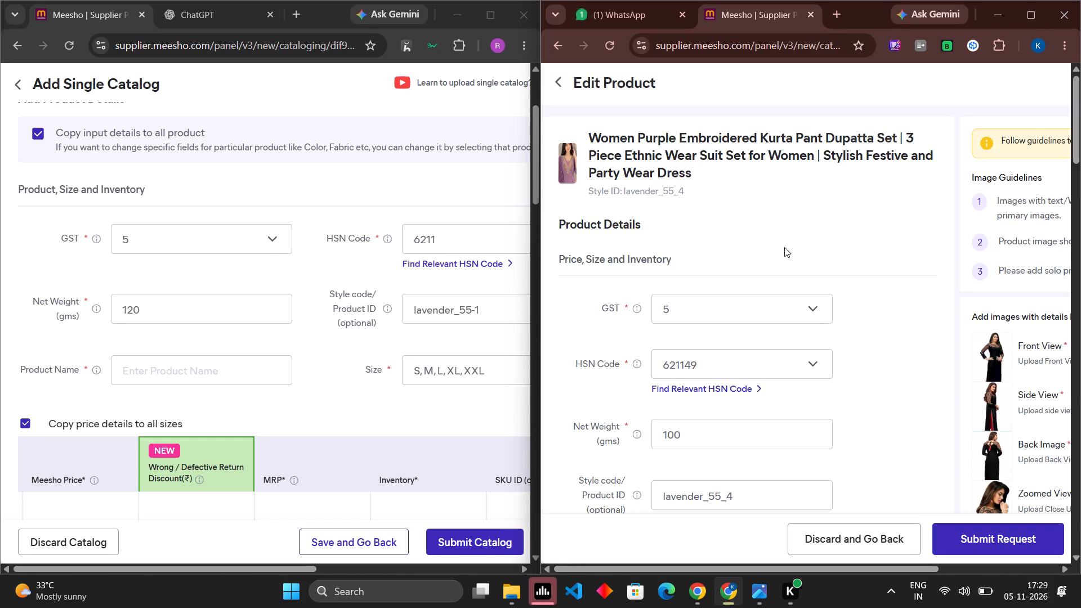
scroll(845, 263, down, 5)
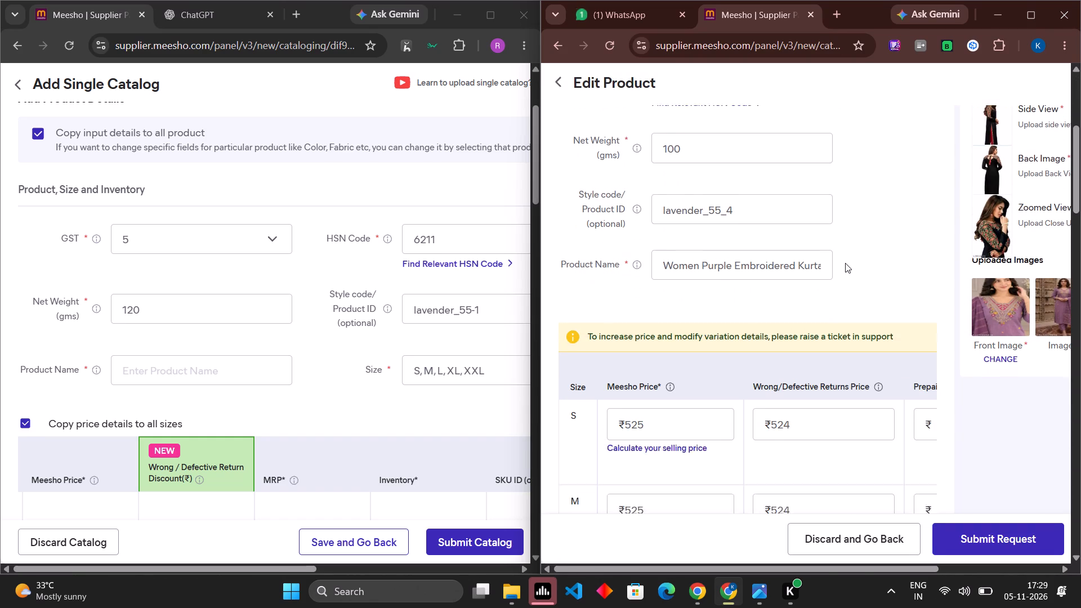
triple_click(745, 191)
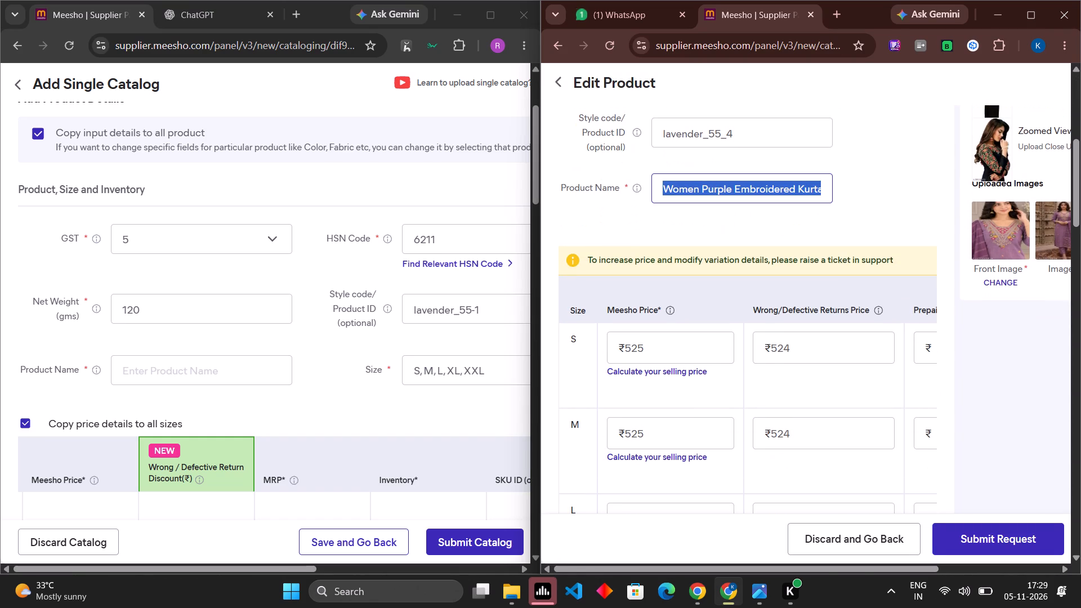
key(ctrl+c)
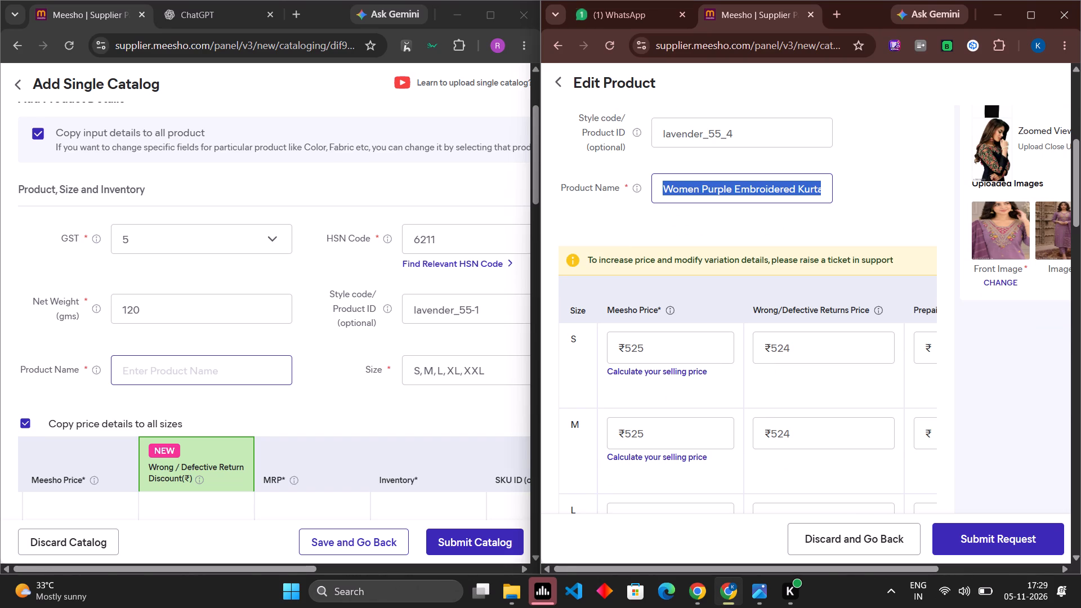
click(168, 370)
key(ctrl+v)
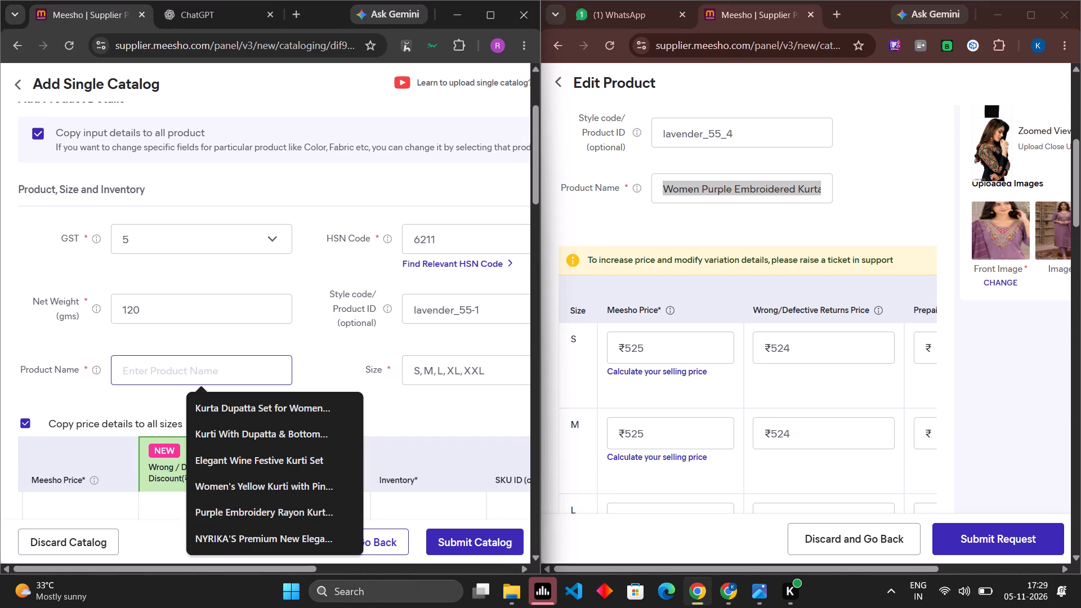
click(168, 370)
scroll(168, 371, right, 8)
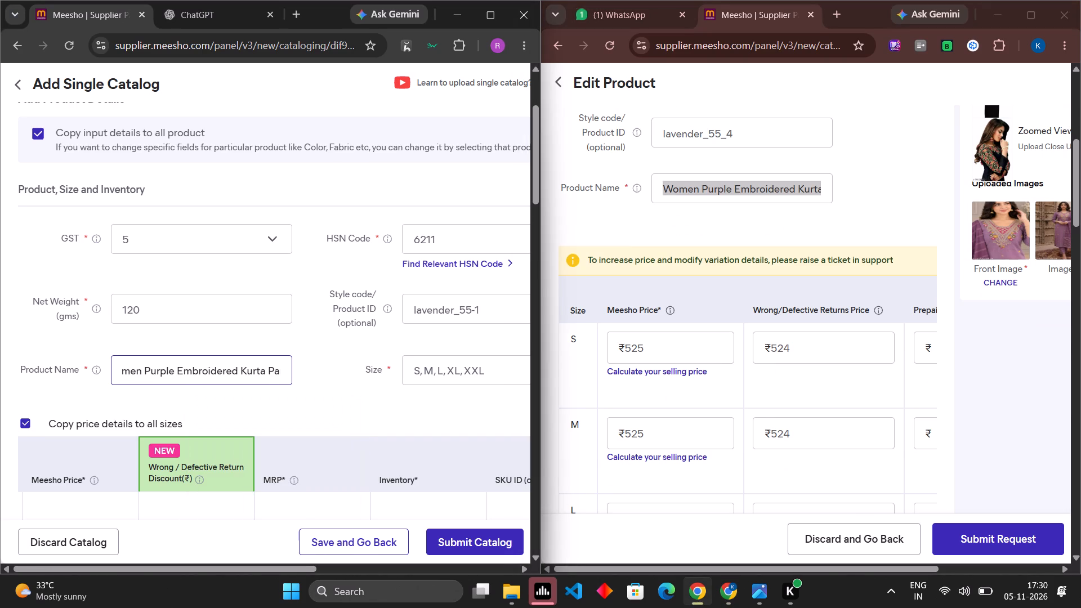
Edit the new catalog's Product Name, removing "Purple" and adding "Latest" before "Women Embroidered Kurta".
double_click(170, 372)
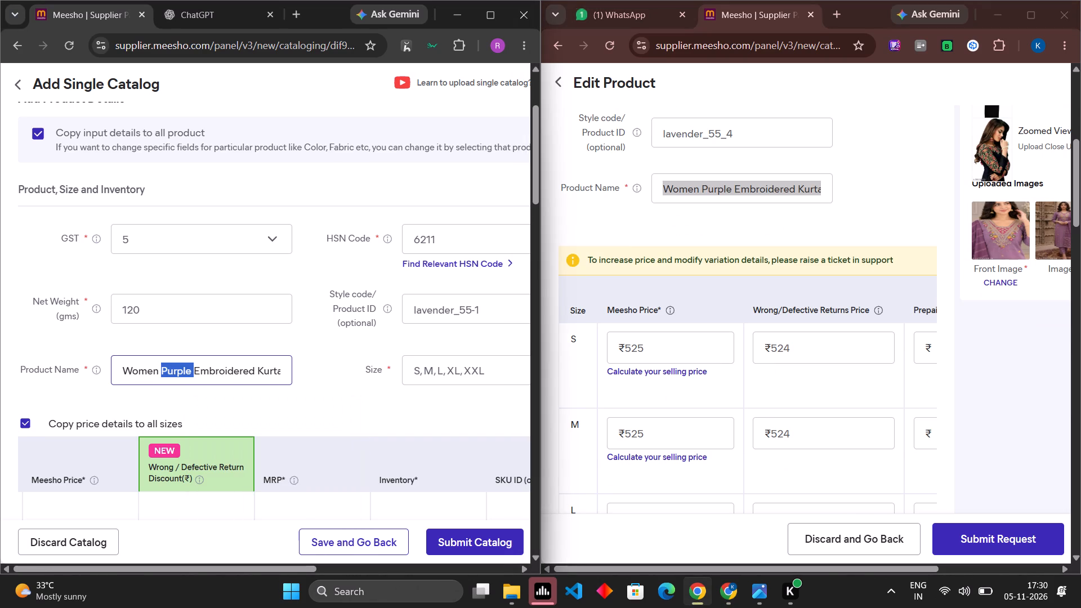
key(BackSpace)
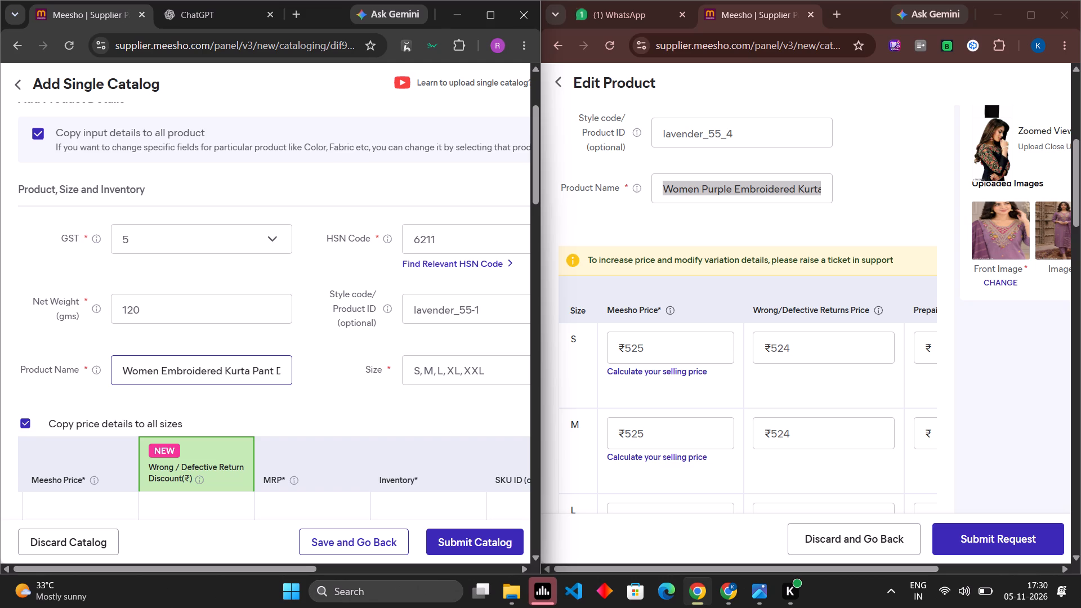
click(122, 363)
key(l)
text(atest)
key(space)
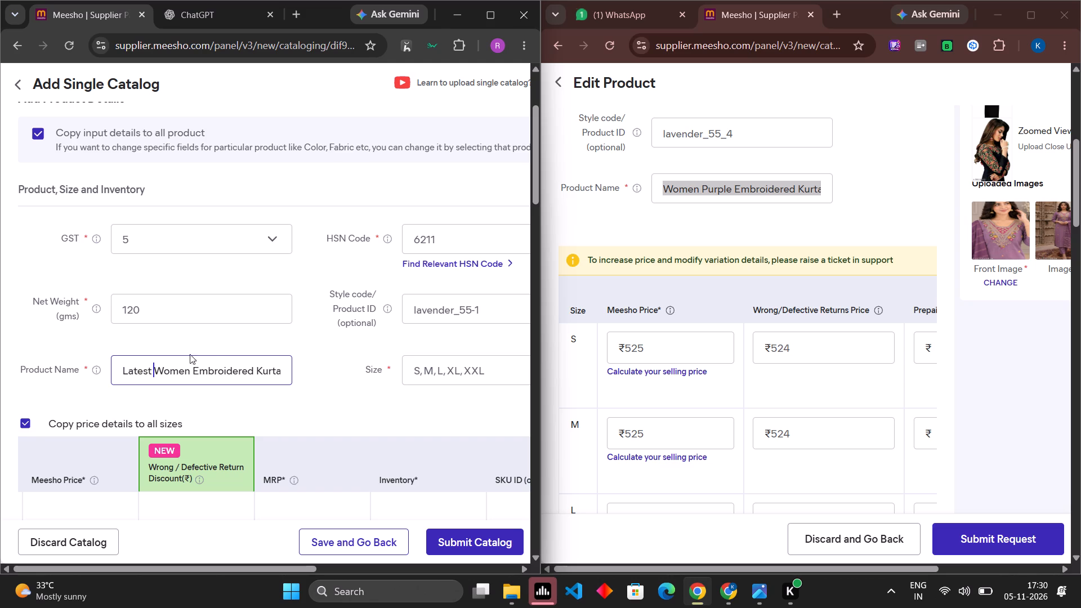
click(354, 386)
Copy the full Description from the existing product's Other Attributes into the new catalog's Description.
scroll(351, 386, down, 3)
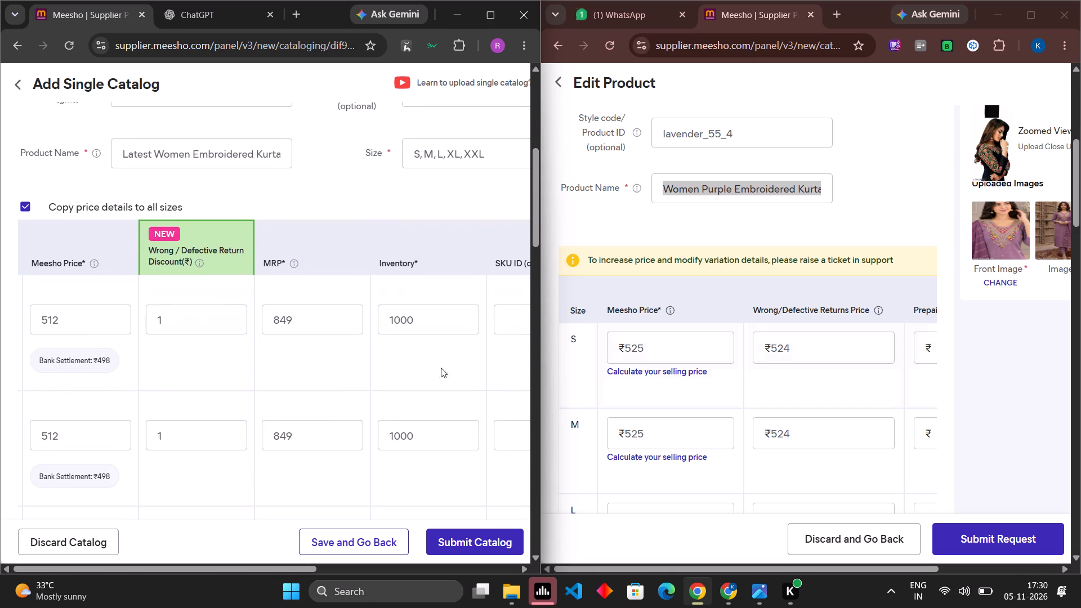
scroll(667, 348, down, 20)
scroll(667, 348, down, 11)
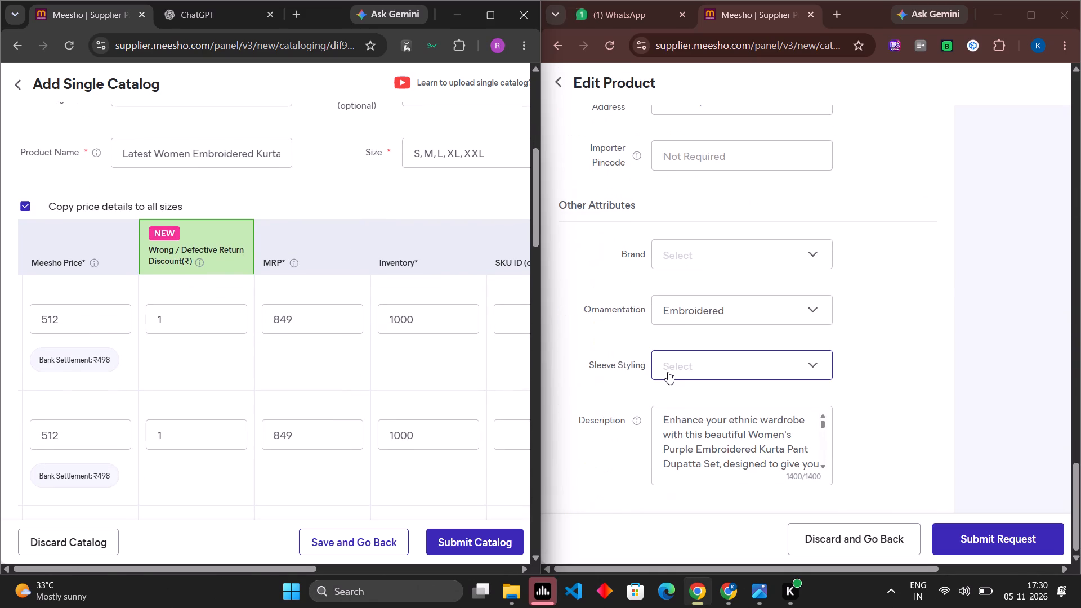
scroll(668, 372, down, 6)
triple_click(701, 437)
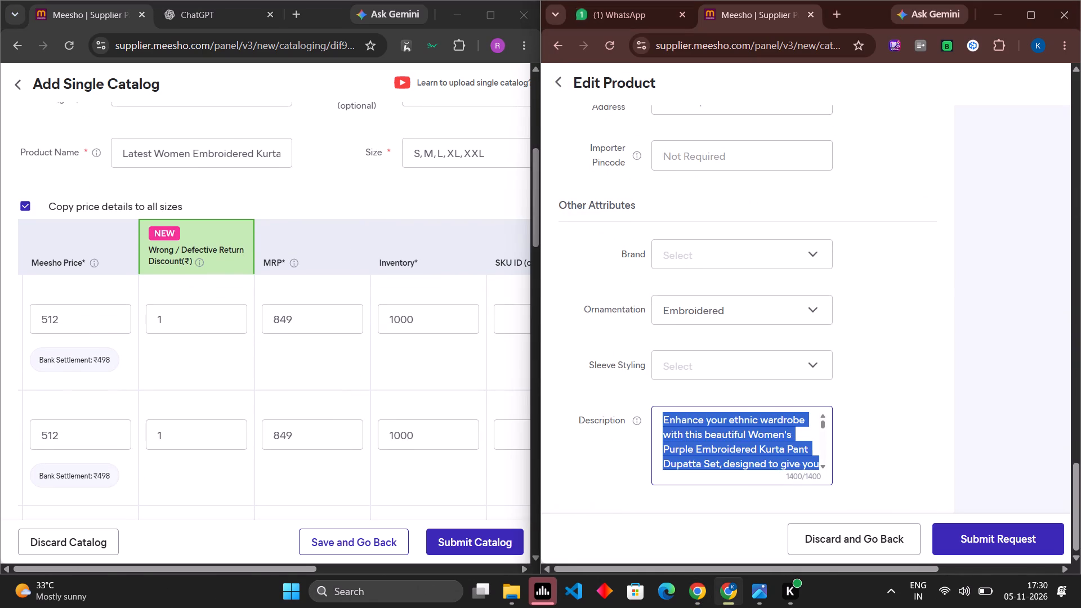
key(ctrl+c)
scroll(701, 437, down, 20)
scroll(701, 437, down, 1)
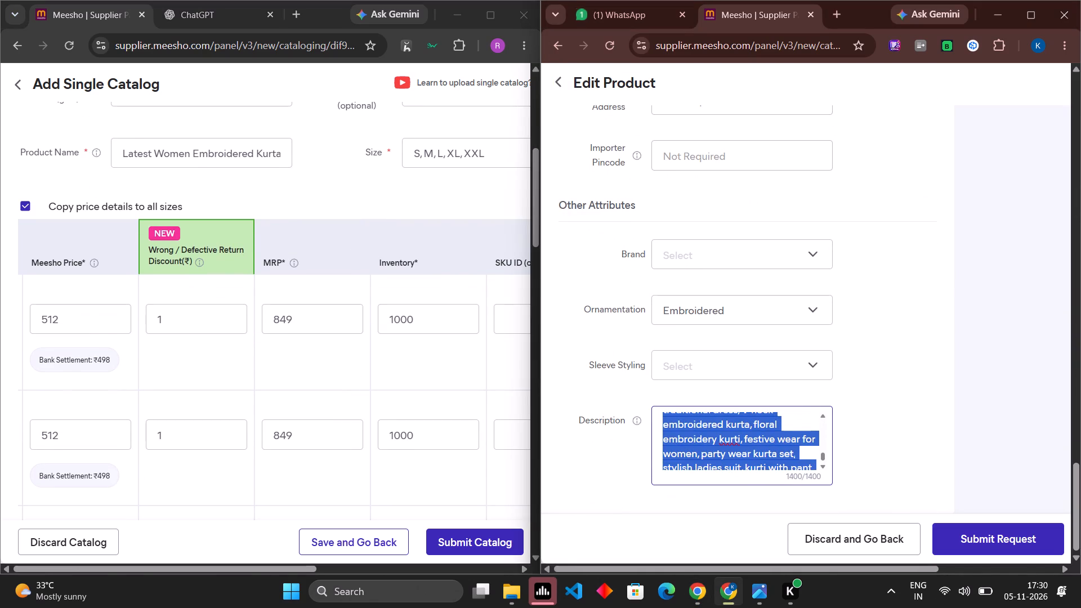
click(702, 438)
scroll(333, 359, down, 20)
scroll(333, 359, down, 9)
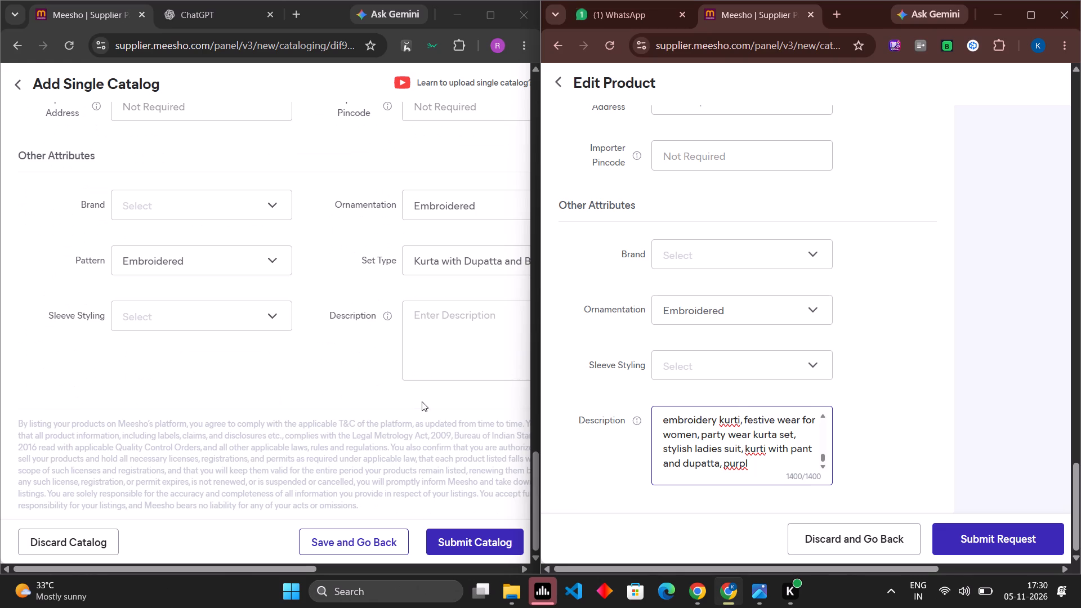
click(446, 328)
key(ctrl+v)
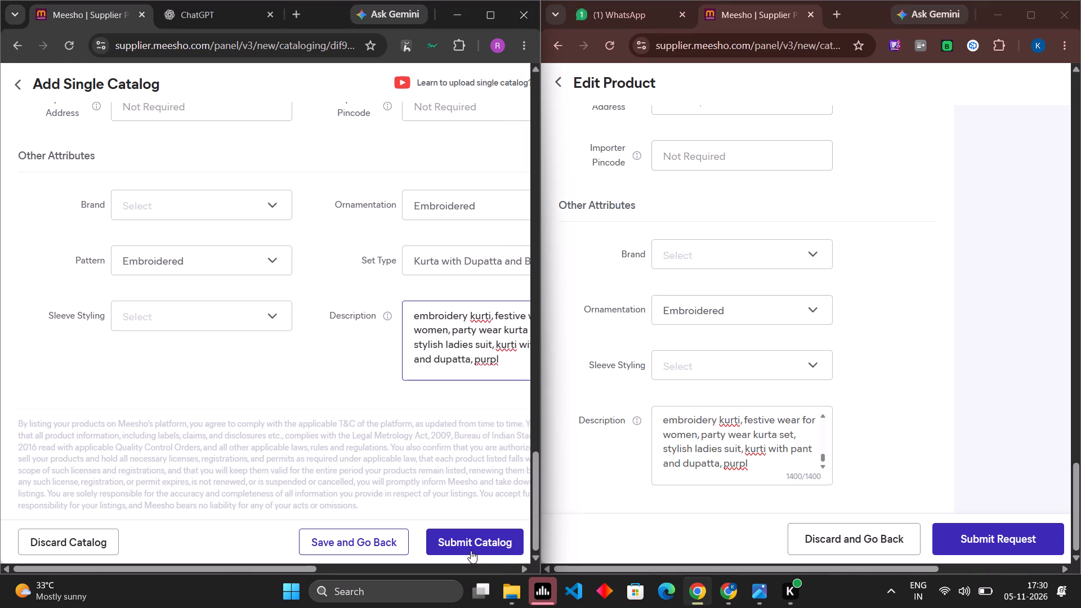
Submit the catalog for quality check, declaring that all its products are not branded or illegal to sell.
click(471, 544)
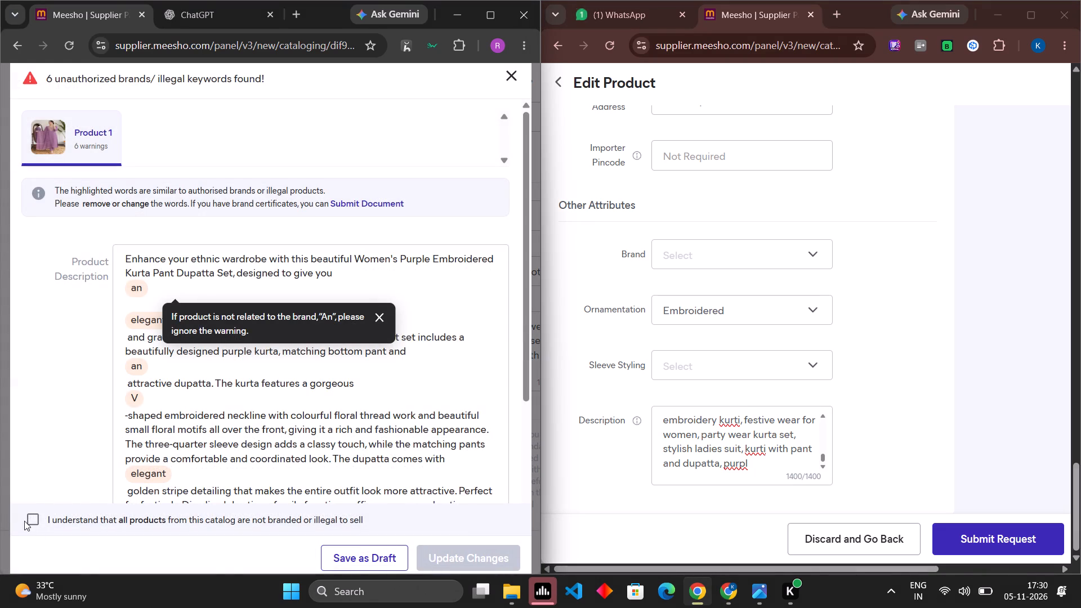
click(31, 520)
click(31, 519)
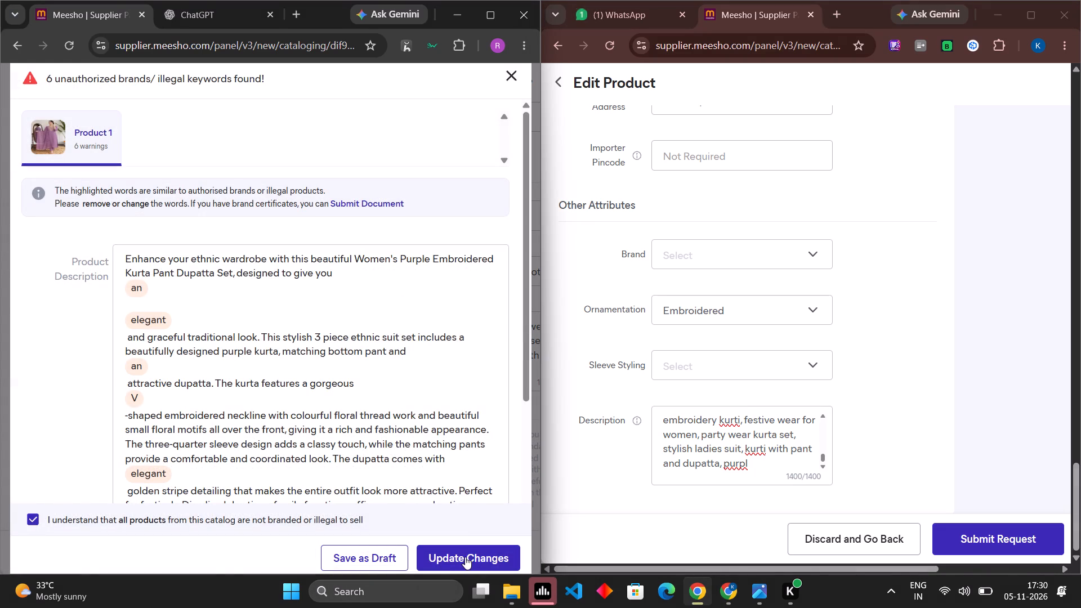
click(465, 556)
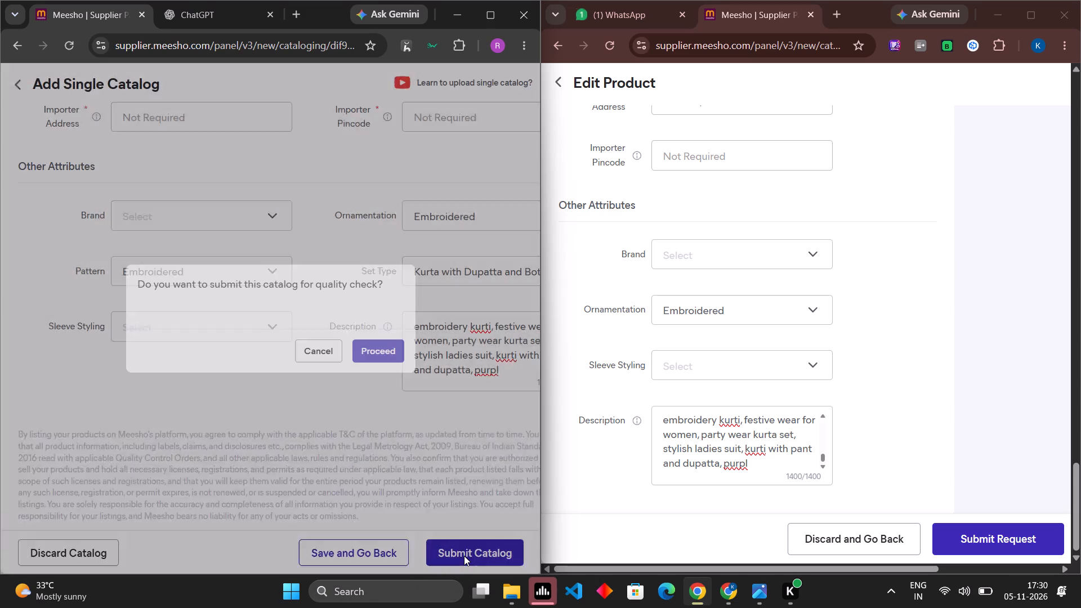
click(365, 350)
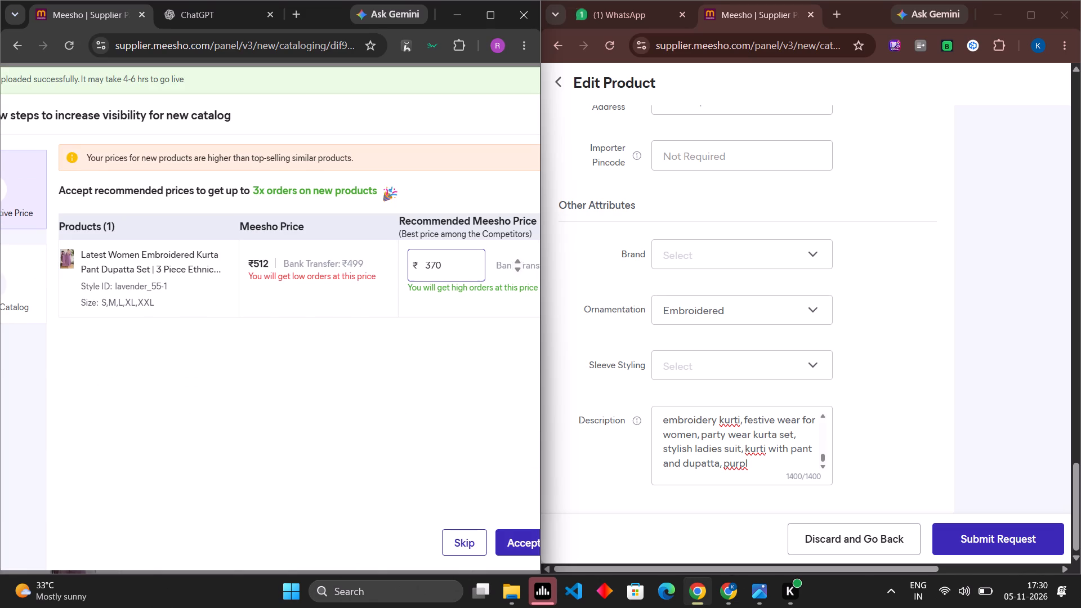
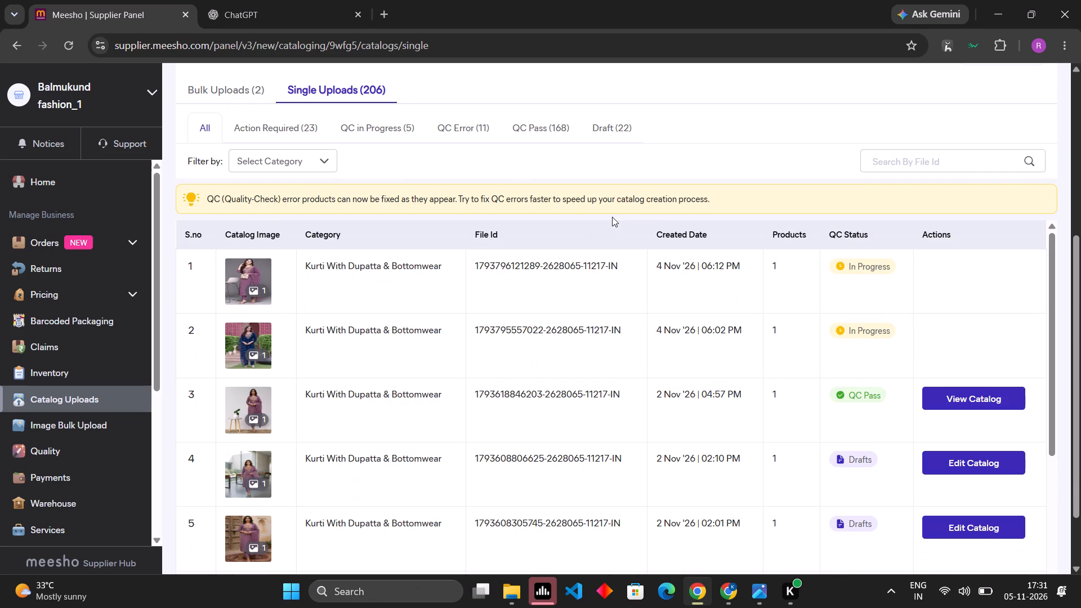
Start a new single catalog in the Kurti With Dupatta & Bottomwear category.
scroll(612, 218, down, 2)
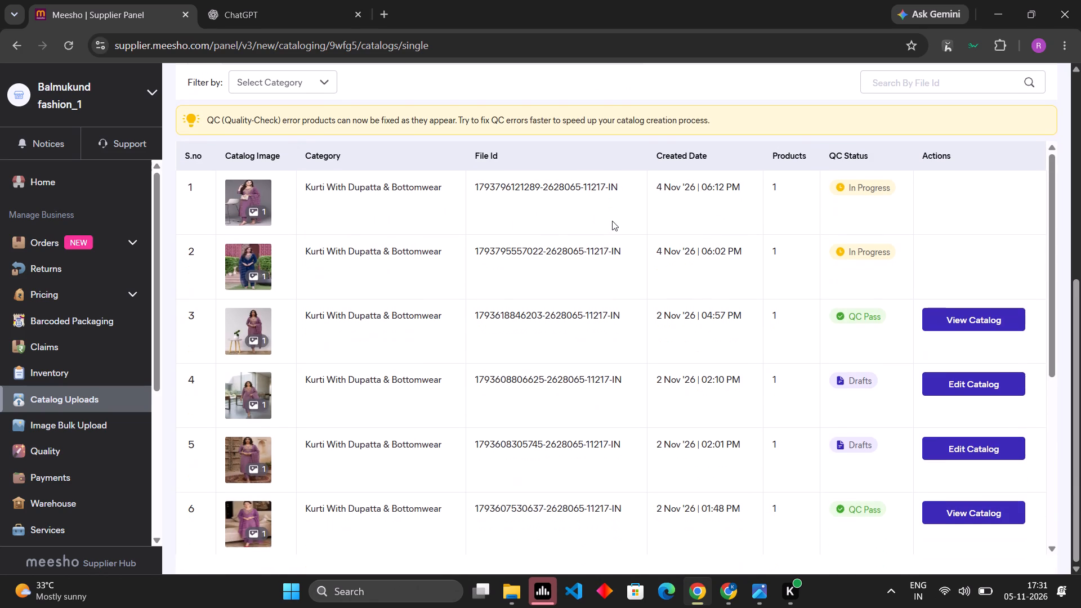
scroll(611, 227, down, 1)
scroll(607, 240, up, 7)
scroll(402, 177, up, 4)
click(396, 171)
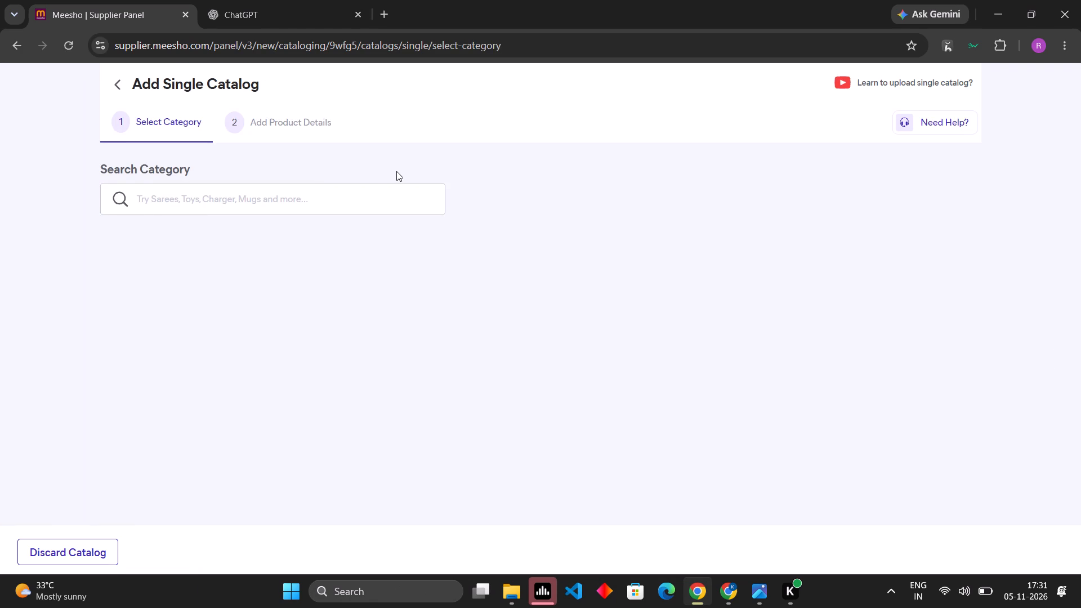
click(343, 253)
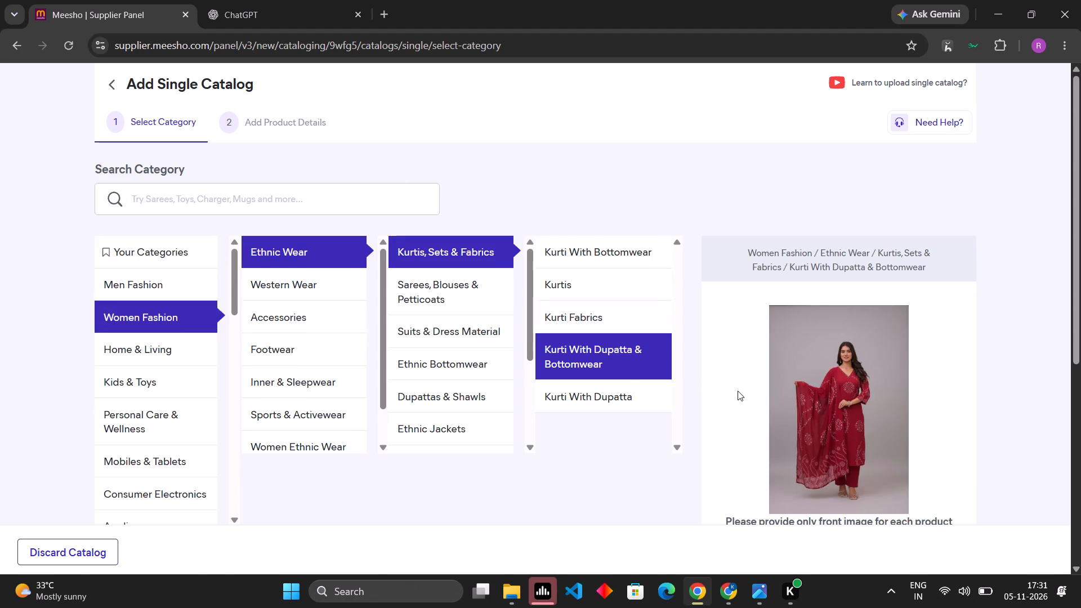
Add the Dusty Purple Kurta Fashion Collage image from Downloads as the product's front image and continue to the product details.
scroll(738, 387, down, 2)
click(834, 419)
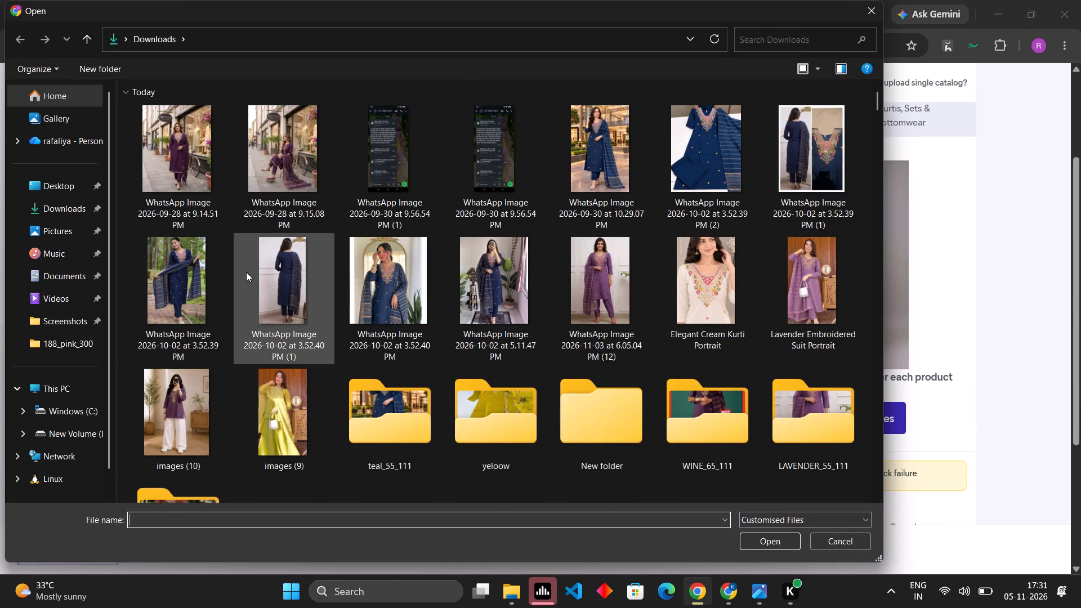
click(62, 212)
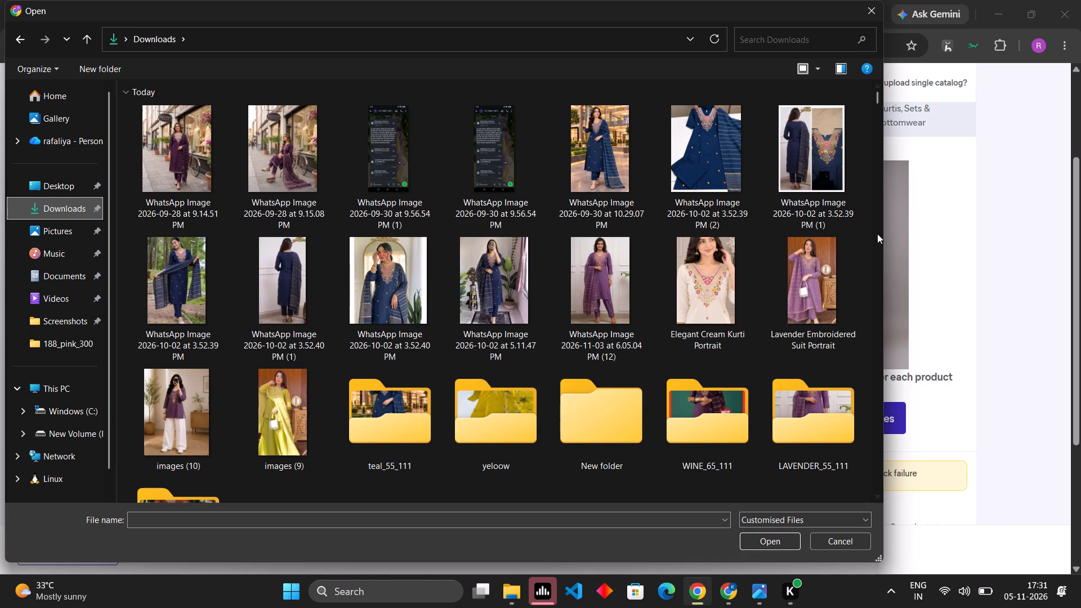
scroll(392, 302, down, 1)
scroll(306, 261, down, 1)
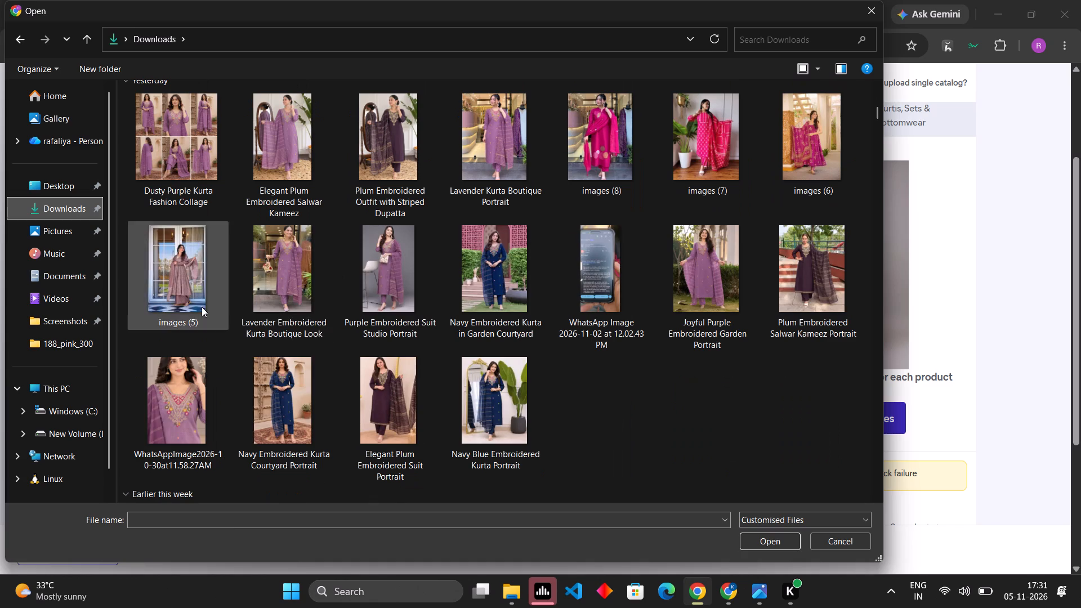
click(172, 153)
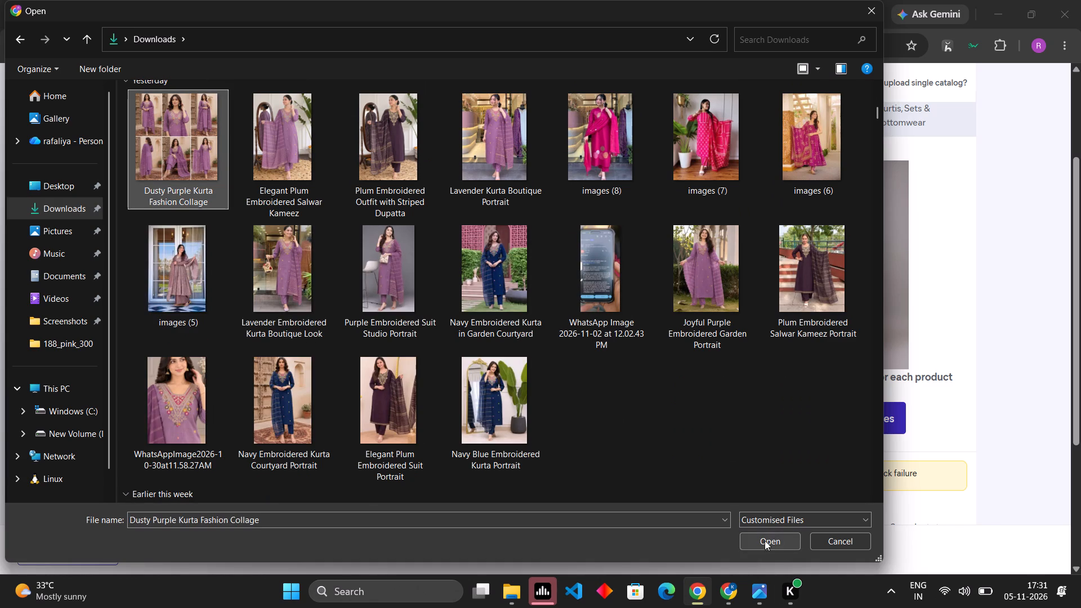
click(764, 540)
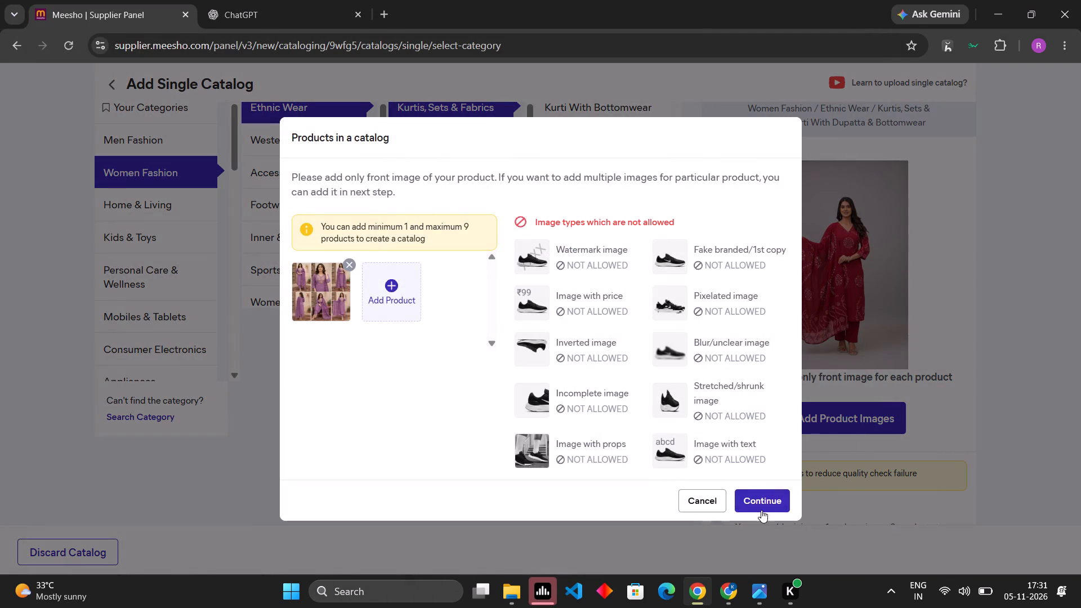
click(756, 500)
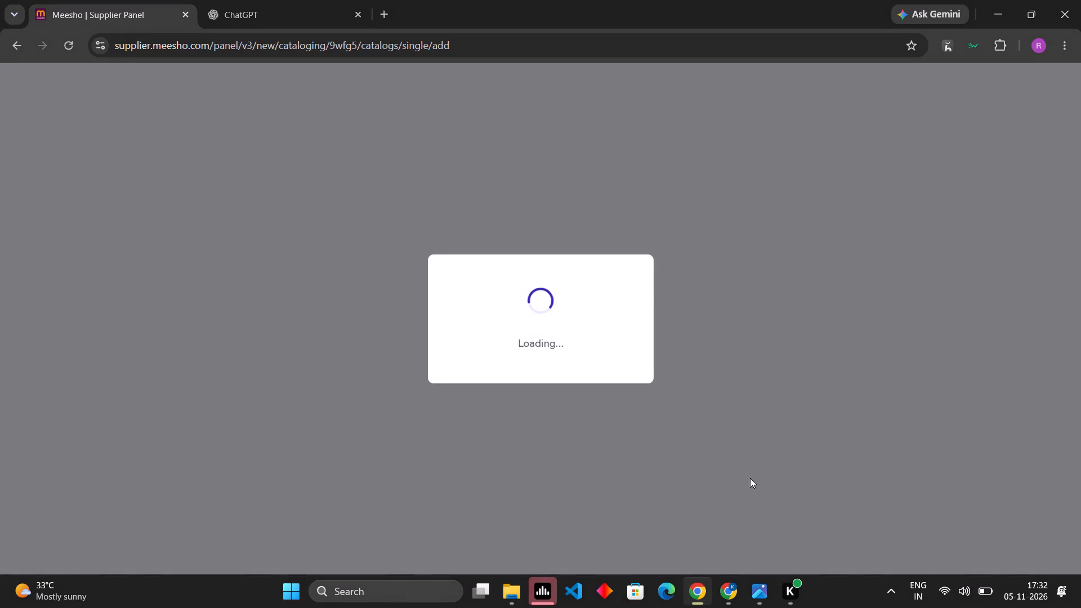
Autofill the new catalog's product details from the saved "kurti set" variant in the Meesho Autofill extension.
click(1005, 50)
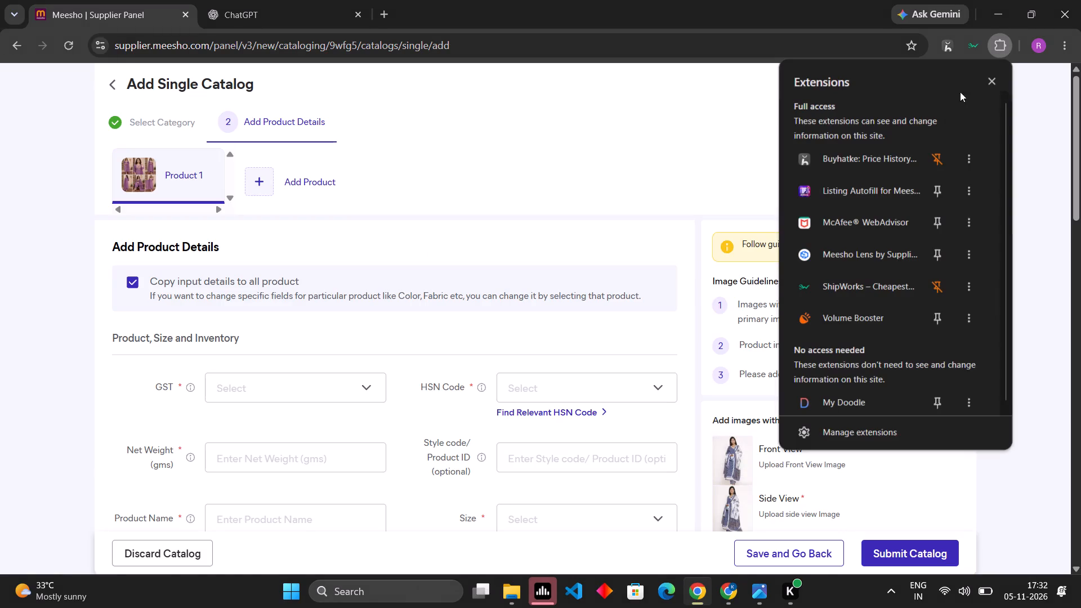
click(854, 195)
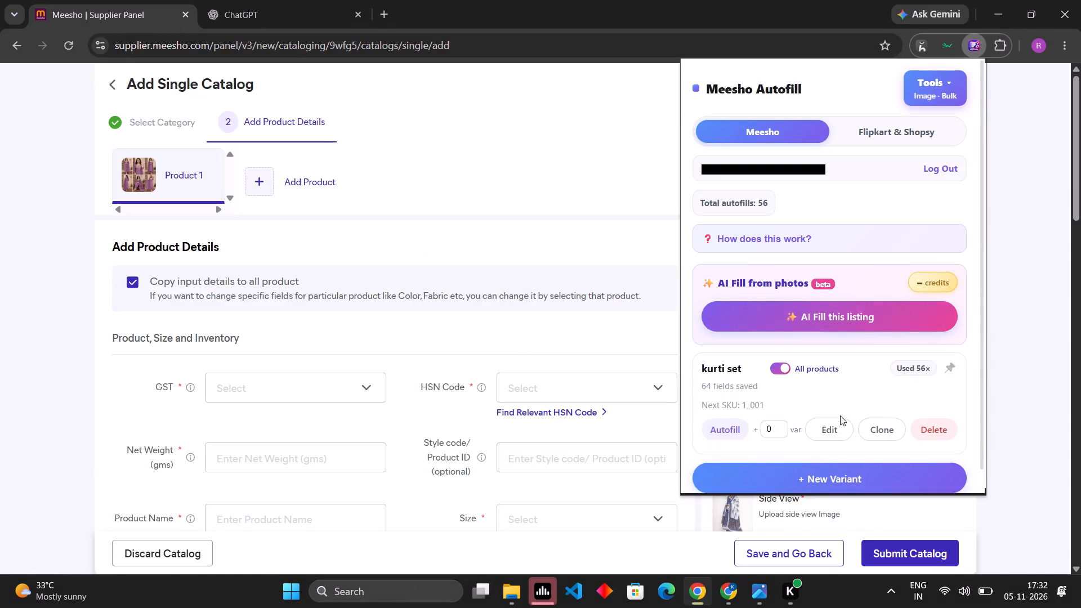
click(725, 458)
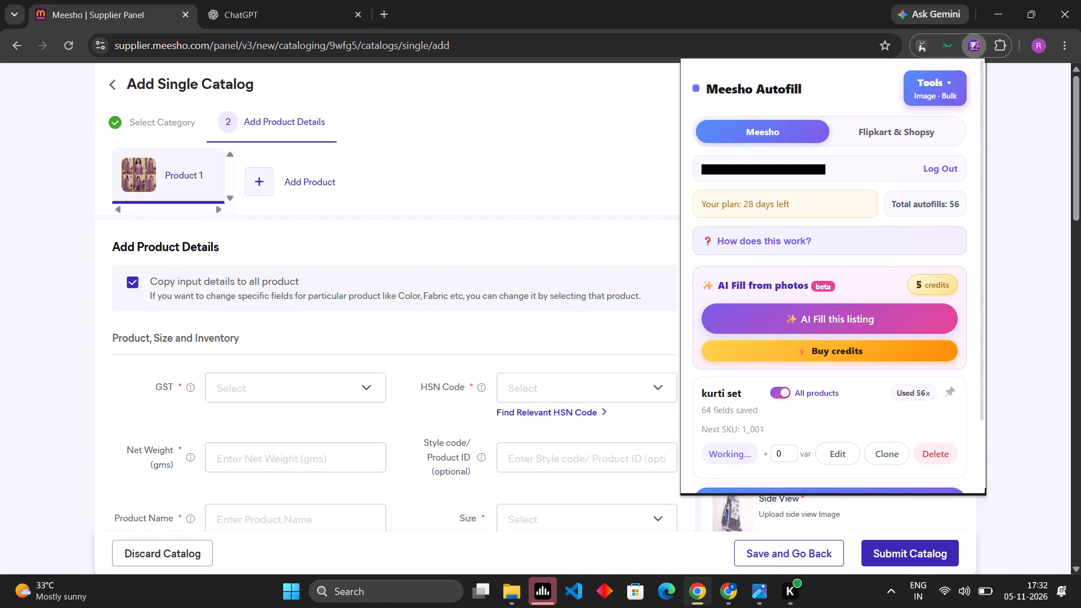
click(643, 224)
scroll(694, 221, down, 1)
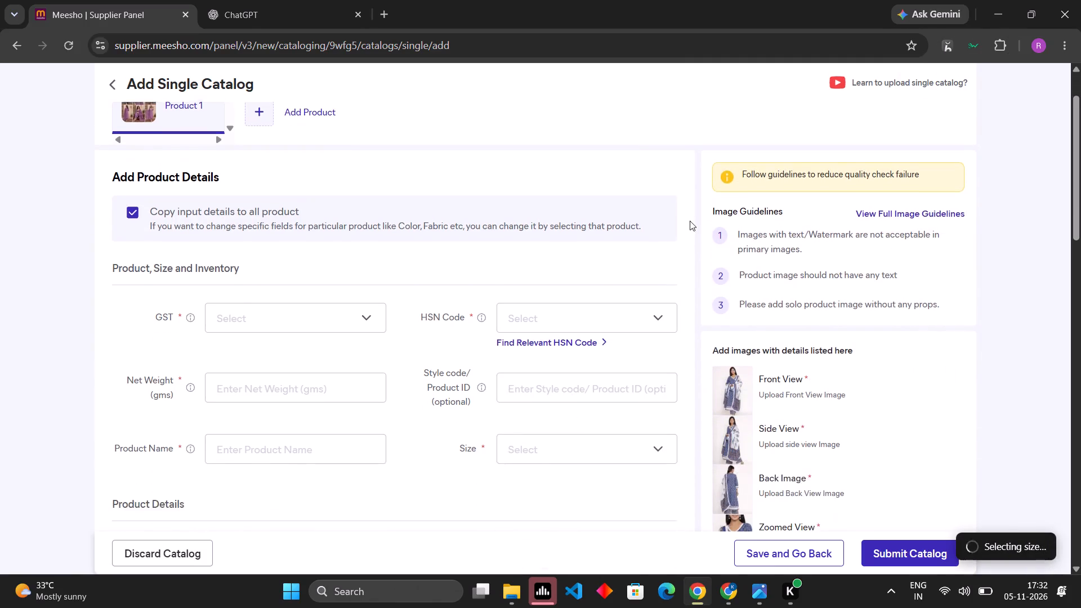
scroll(678, 205, down, 4)
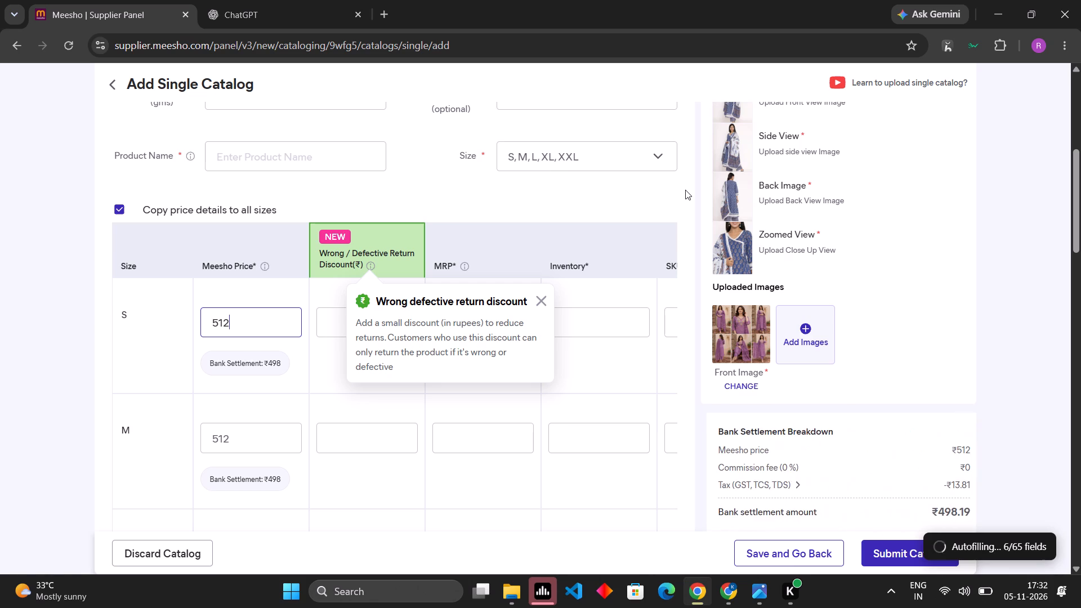
scroll(686, 190, down, 3)
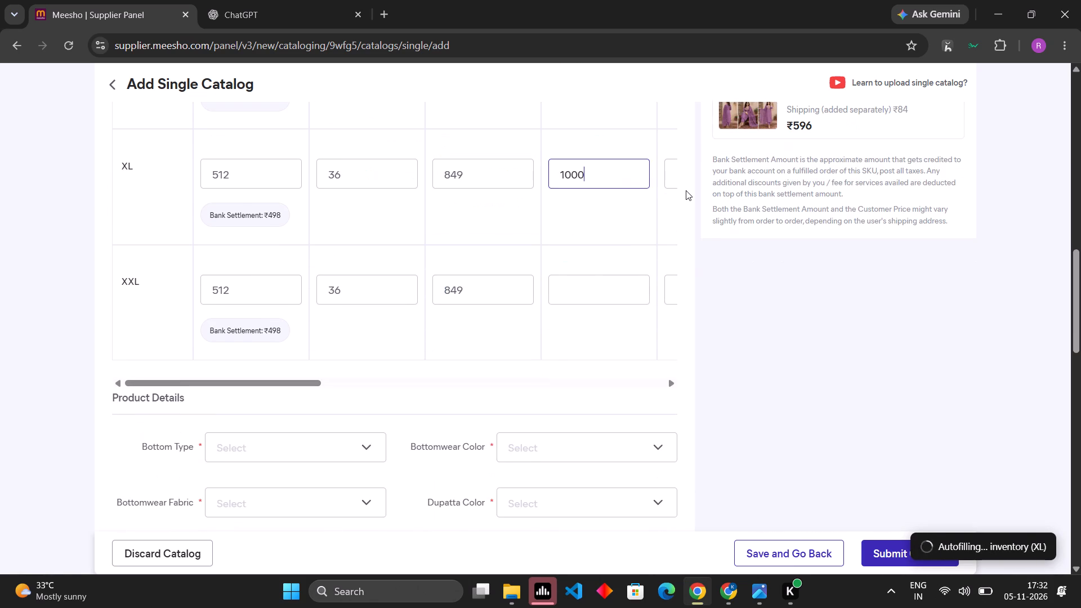
scroll(686, 190, up, 2)
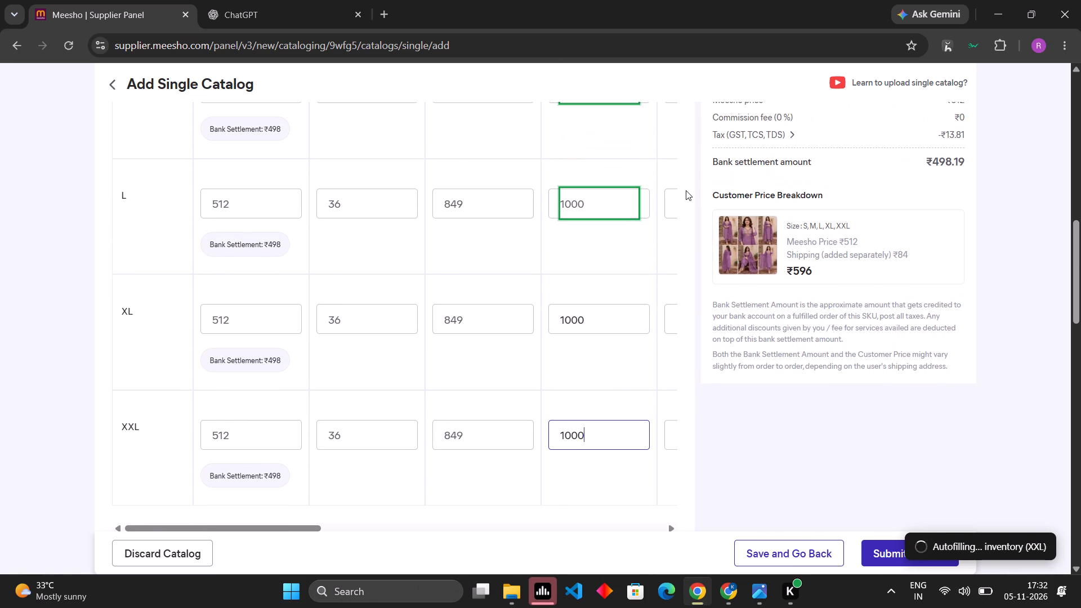
scroll(686, 190, up, 3)
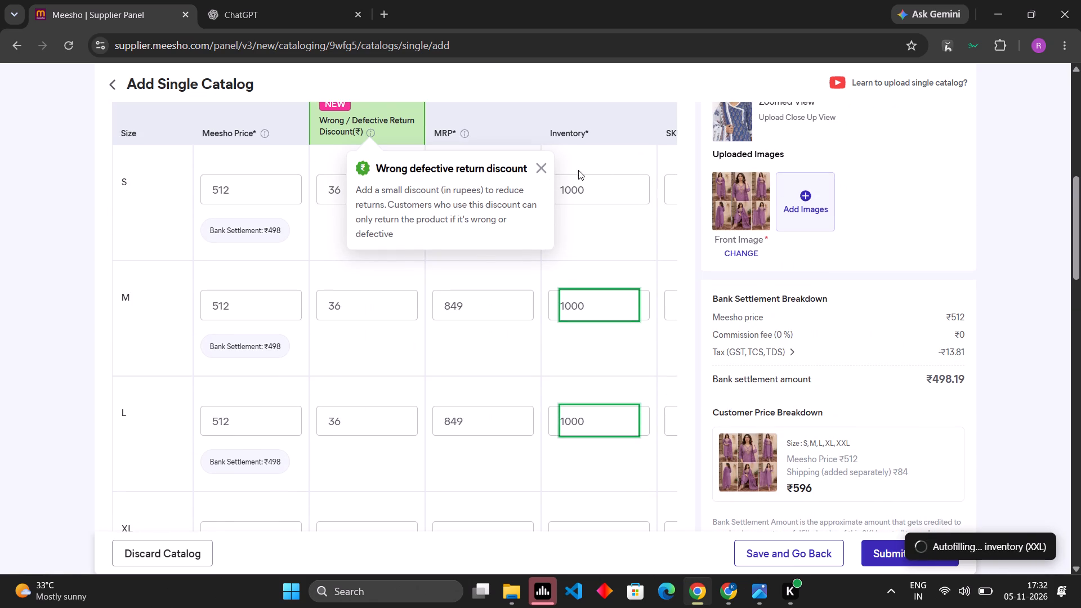
click(540, 166)
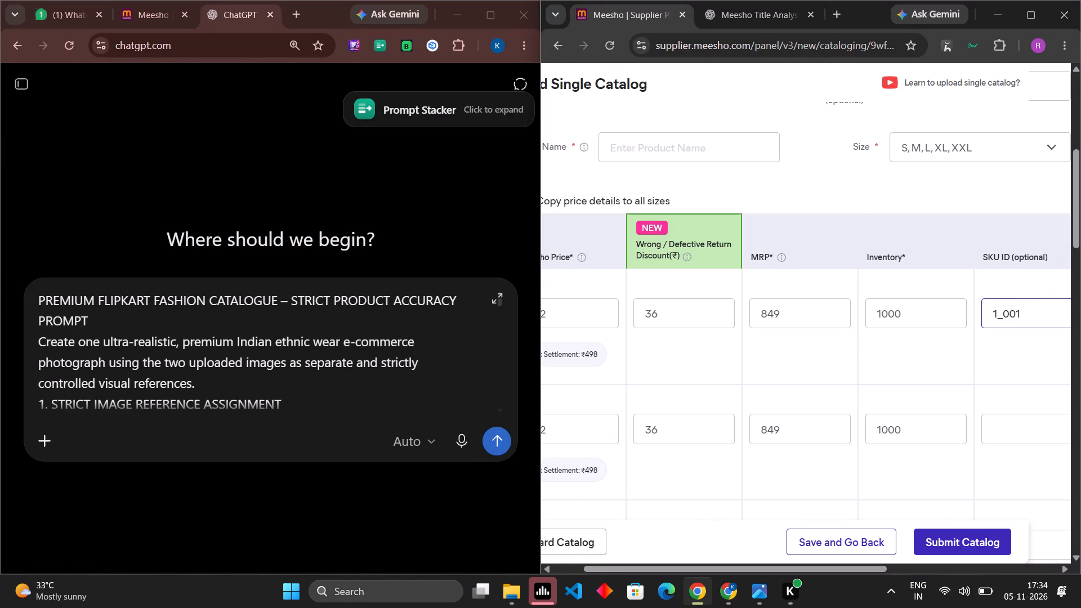
double_click(1008, 315)
key(BackSpace)
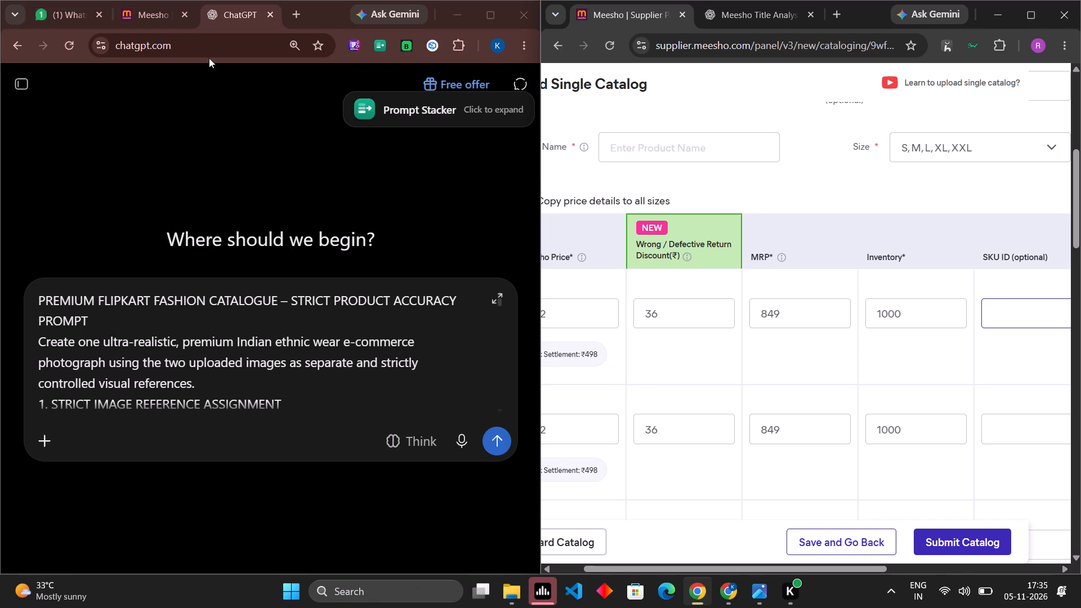
Fill the new catalog's product name with "NYRIKA" followed by the name copied from the existing product.
click(125, 4)
click(135, 15)
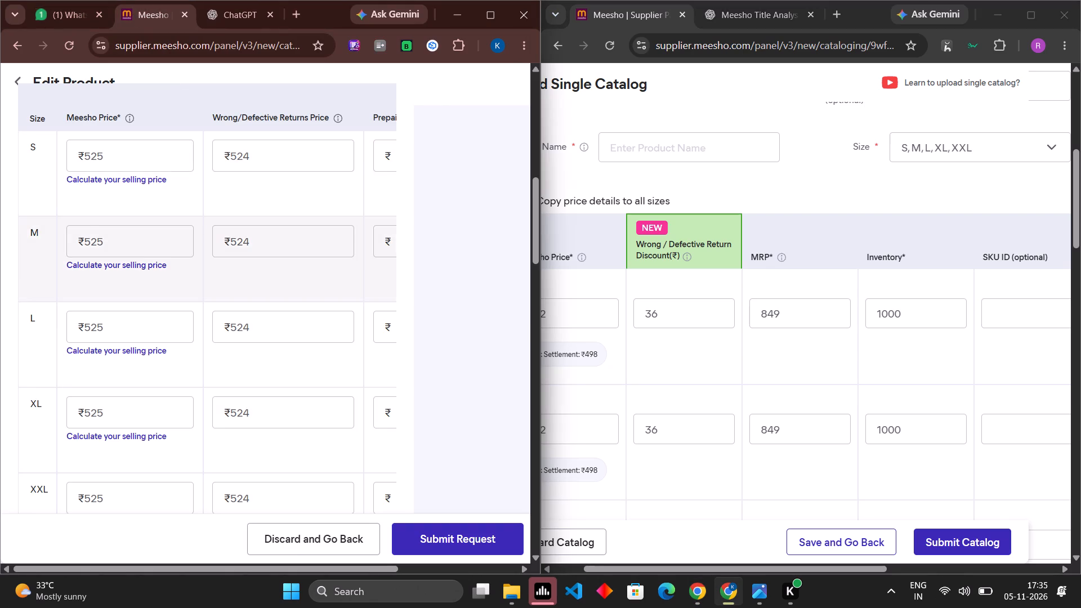
scroll(243, 231, up, 4)
triple_click(195, 249)
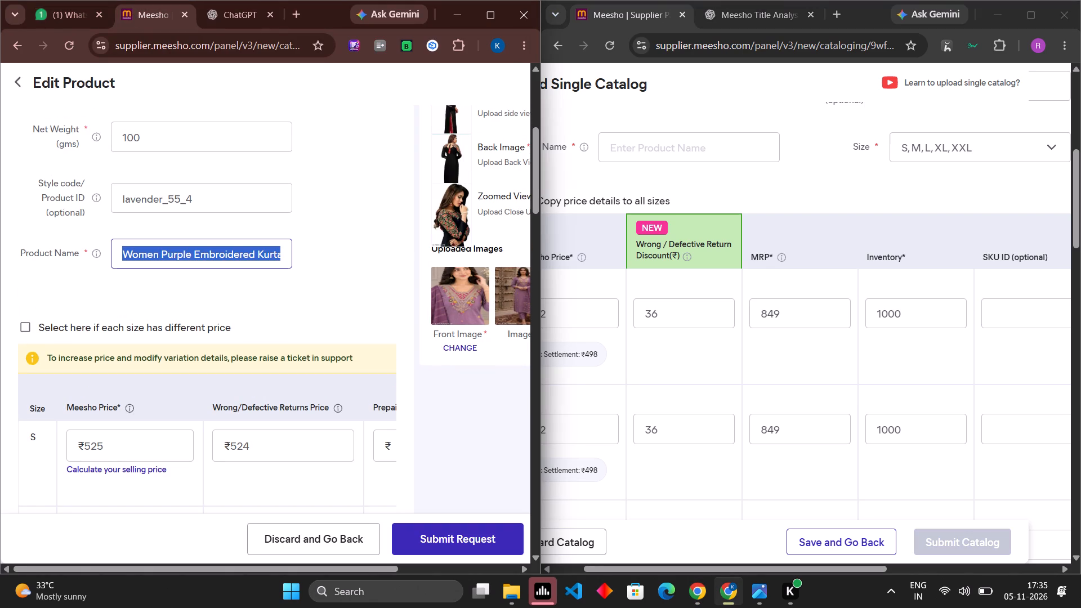
key(ctrl+c)
click(635, 146)
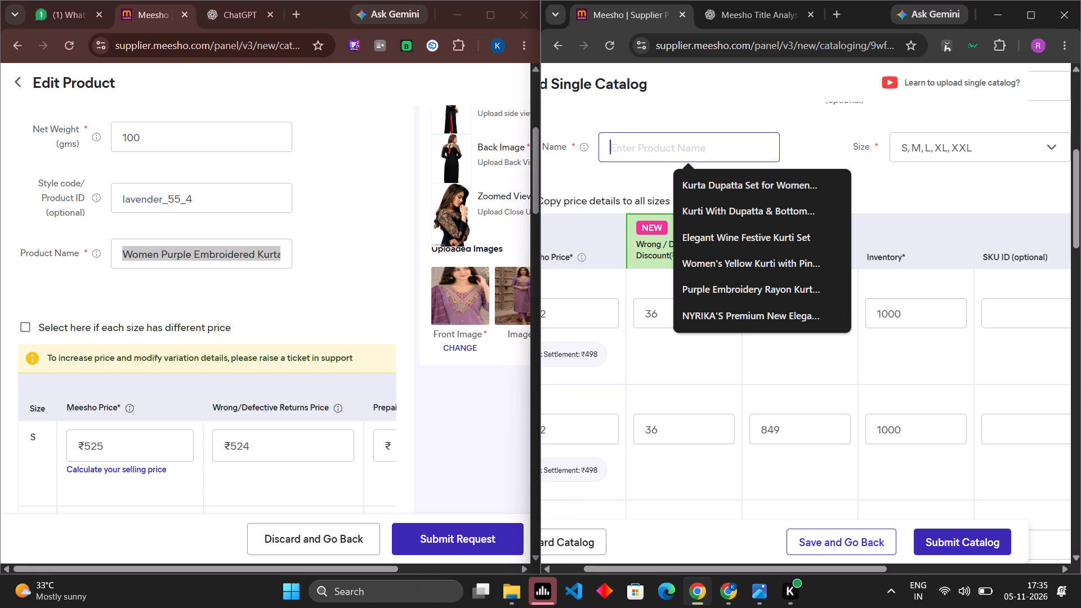
text(NY)
key(r)
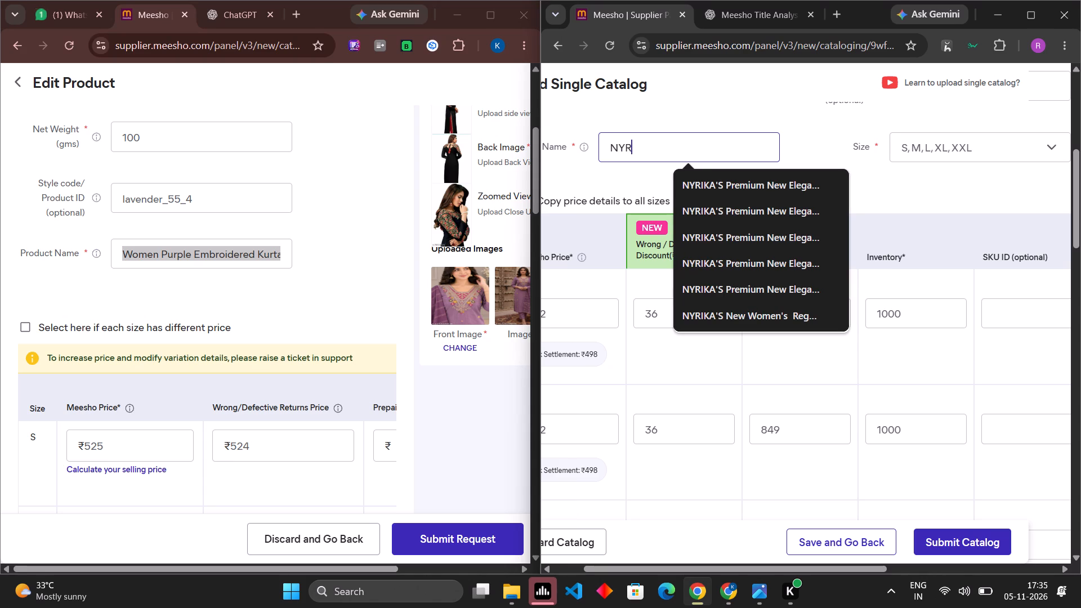
key(i)
text(KA)
key(space)
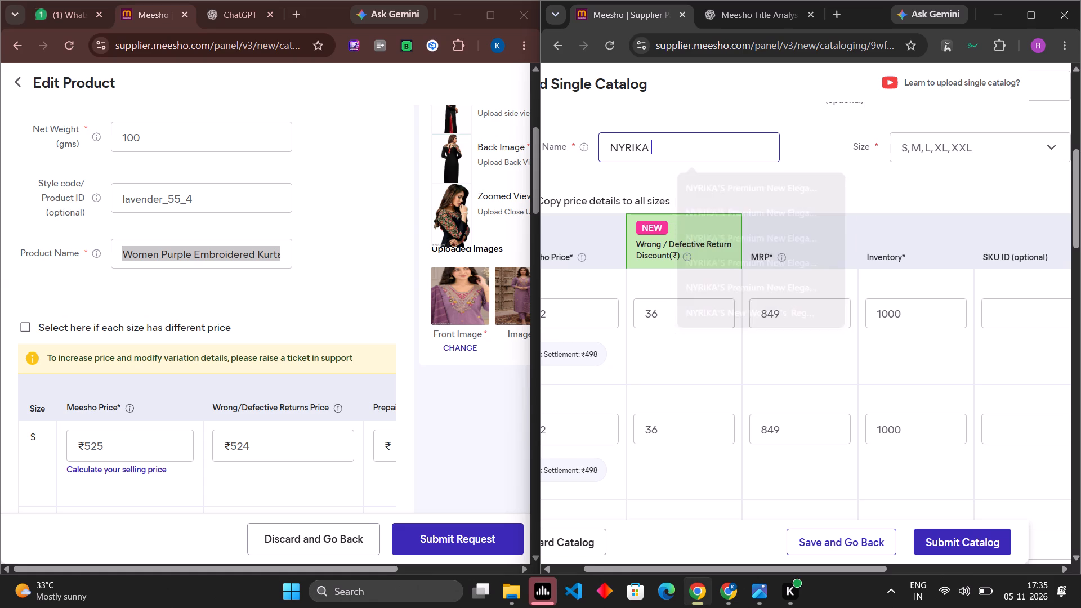
key(ctrl+v)
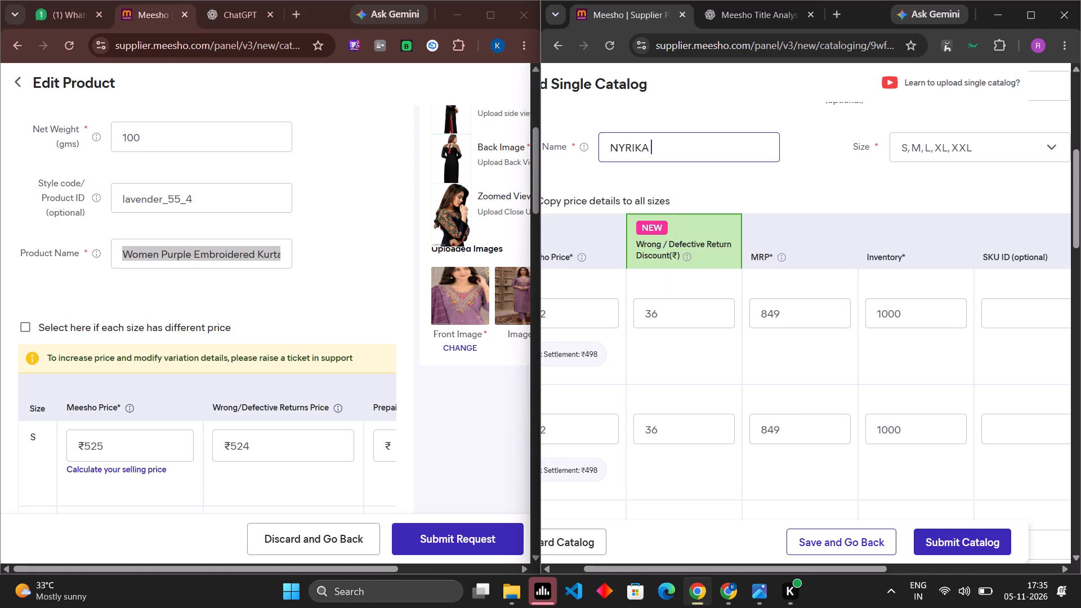
Remove the word "Purple" from the new catalog's product name.
click(635, 146)
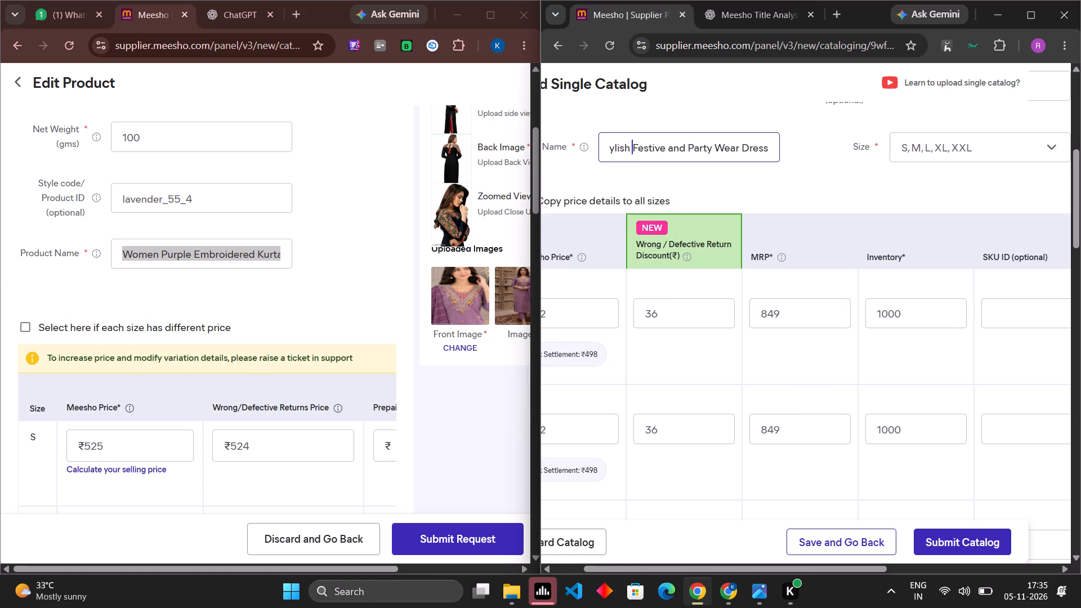
key(Left)
key(Left)
key(Left)
key(Left)
key(Left)
key(Left)
key(Left)
key(Left)
key(Left)
key(Left)
key(Left)
key(Left)
key(Left)
key(Left)
key(Left)
key(Left)
key(Left)
key(Left)
key(Left)
key(Left)
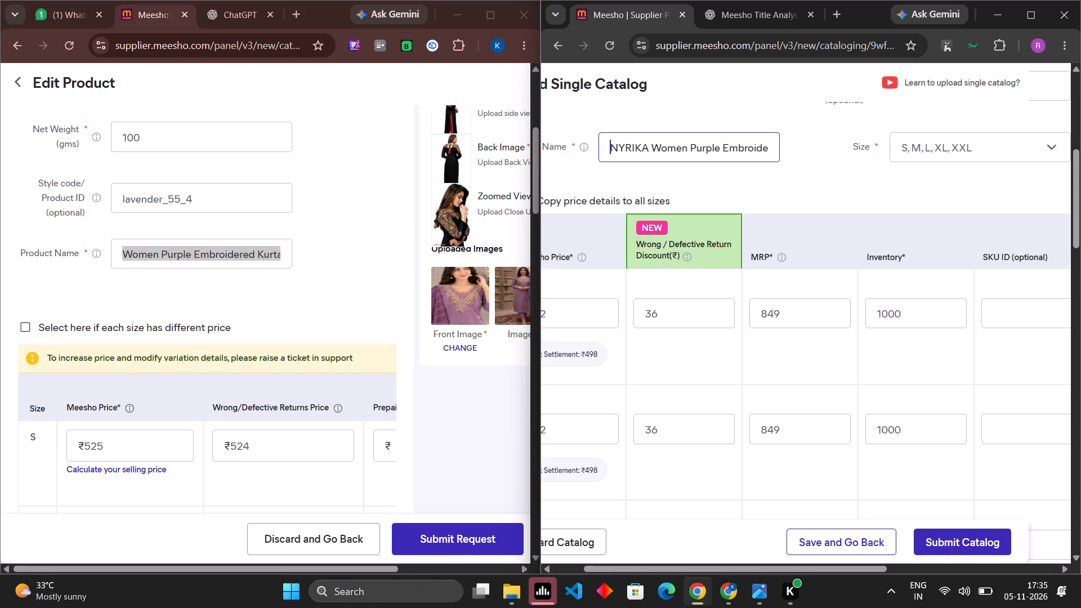
click(693, 150)
click(694, 150)
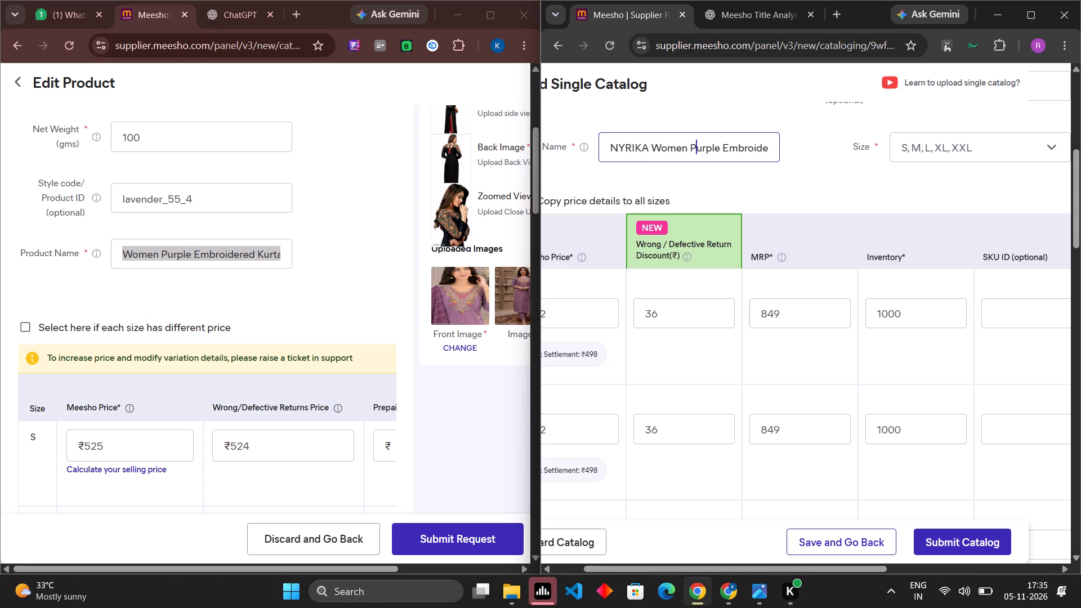
double_click(709, 150)
key(BackSpace)
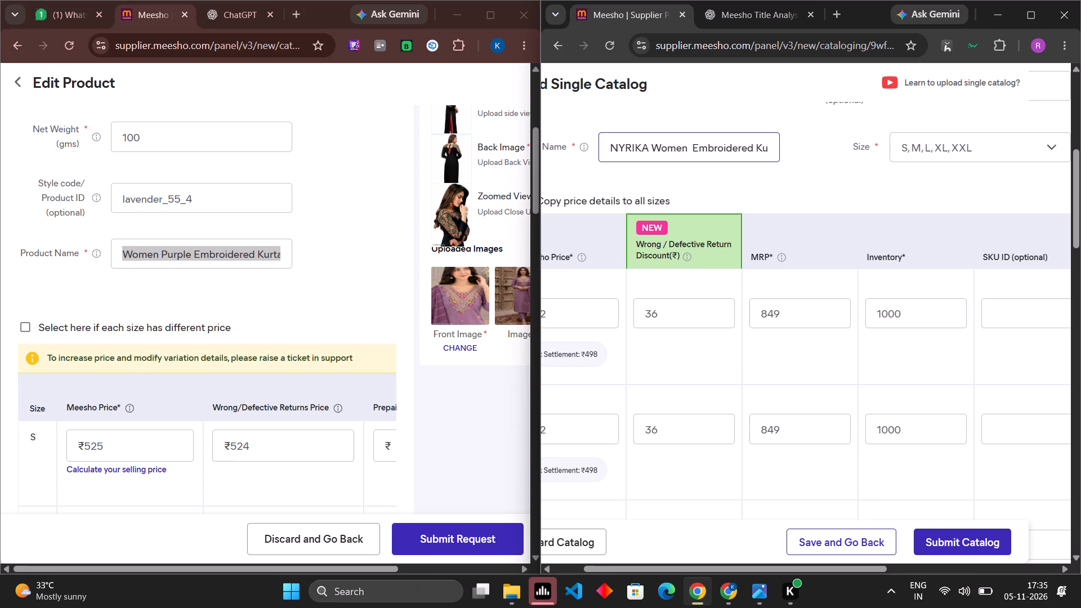
click(650, 147)
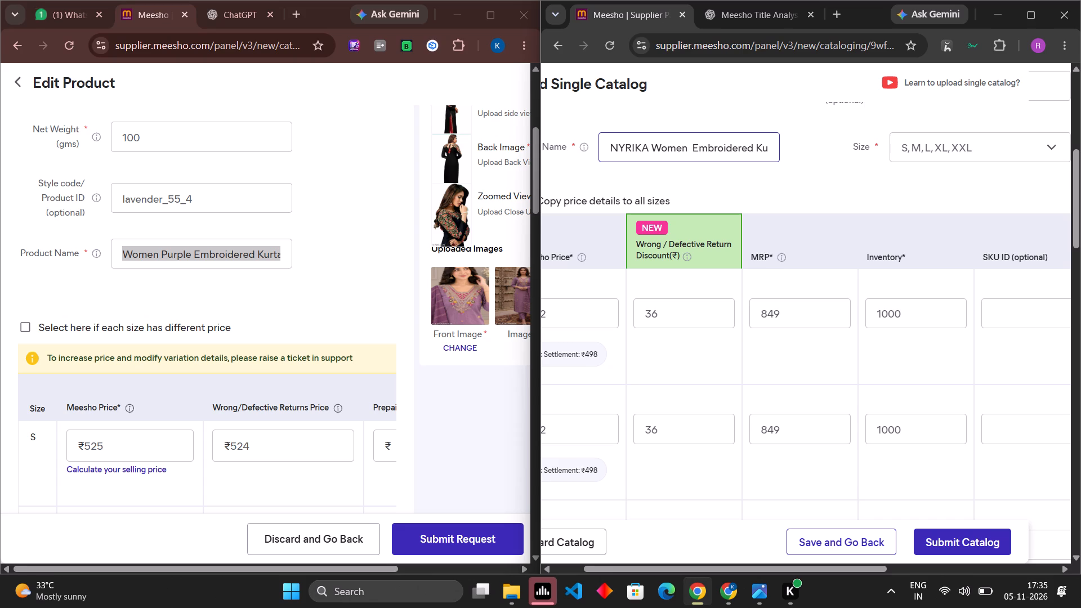
Delete the extra space between "Women" and "Embroidered" in the new catalog's product name.
click(694, 146)
key(BackSpace)
click(697, 178)
Set the new catalog's Bottomwear Color to Lavendar.
scroll(697, 178, down, 3)
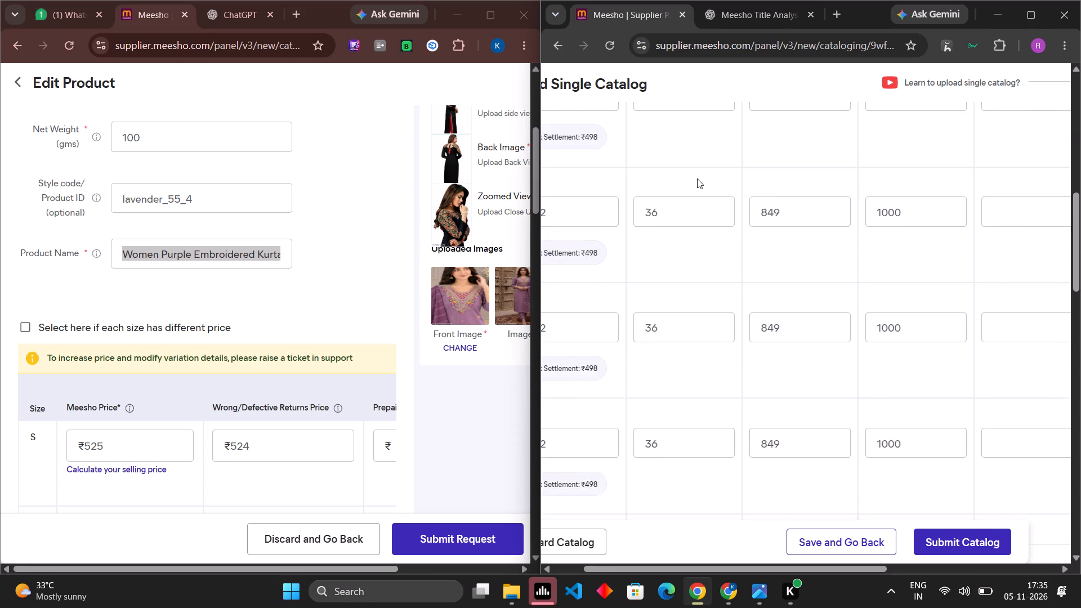
scroll(697, 178, down, 10)
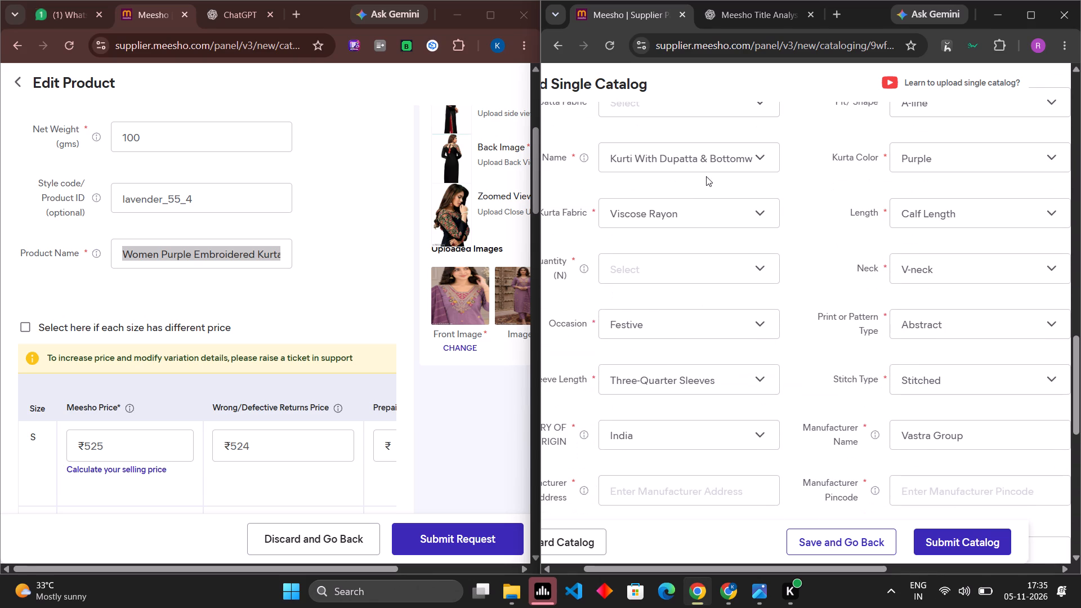
scroll(893, 237, up, 6)
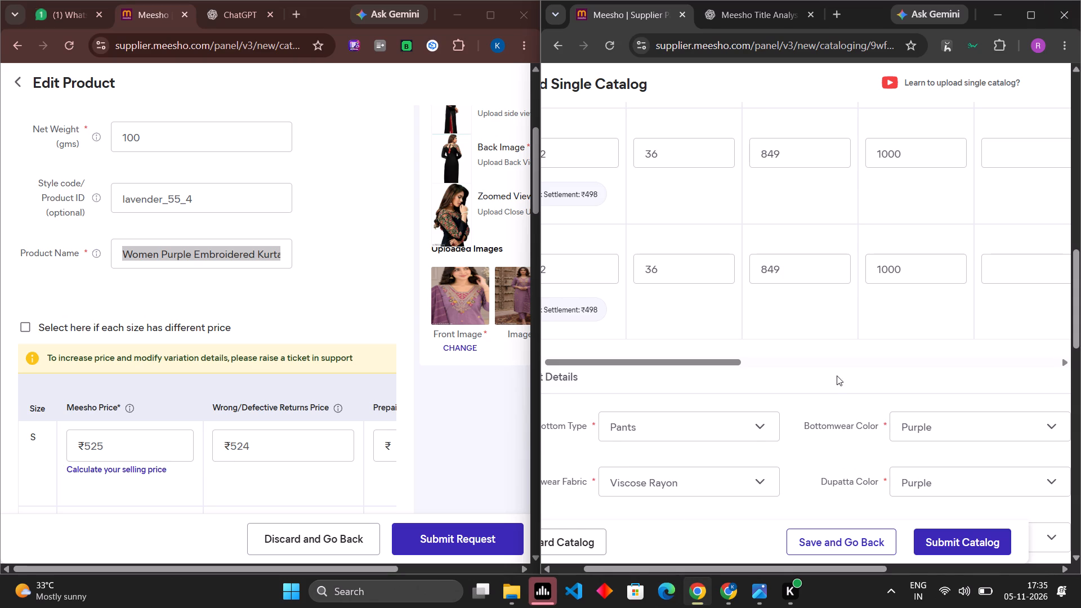
scroll(837, 368, down, 3)
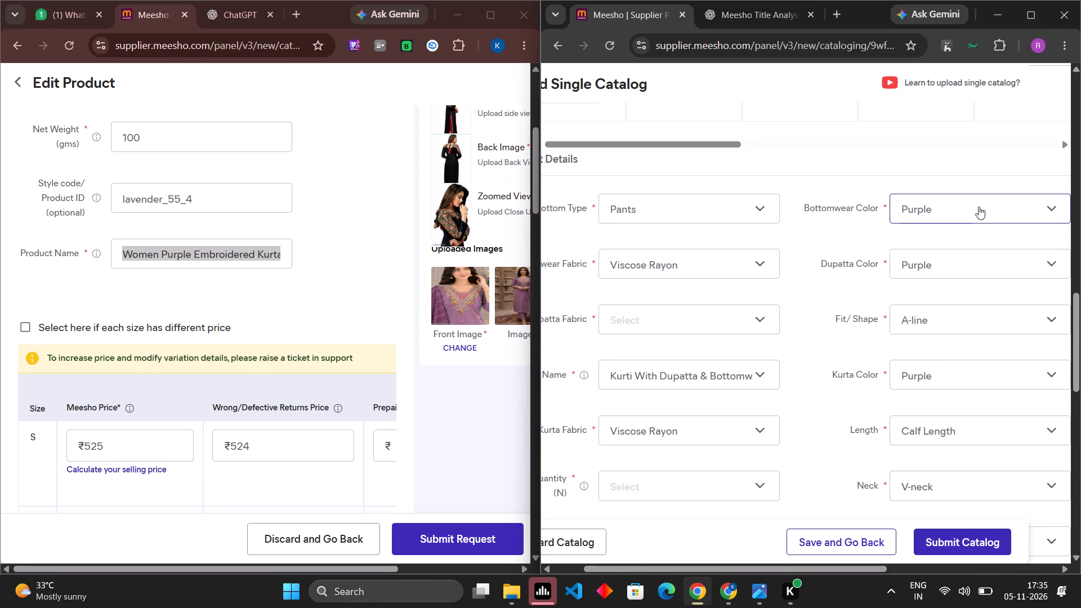
click(979, 207)
click(967, 237)
key(l)
scroll(989, 327, down, 1)
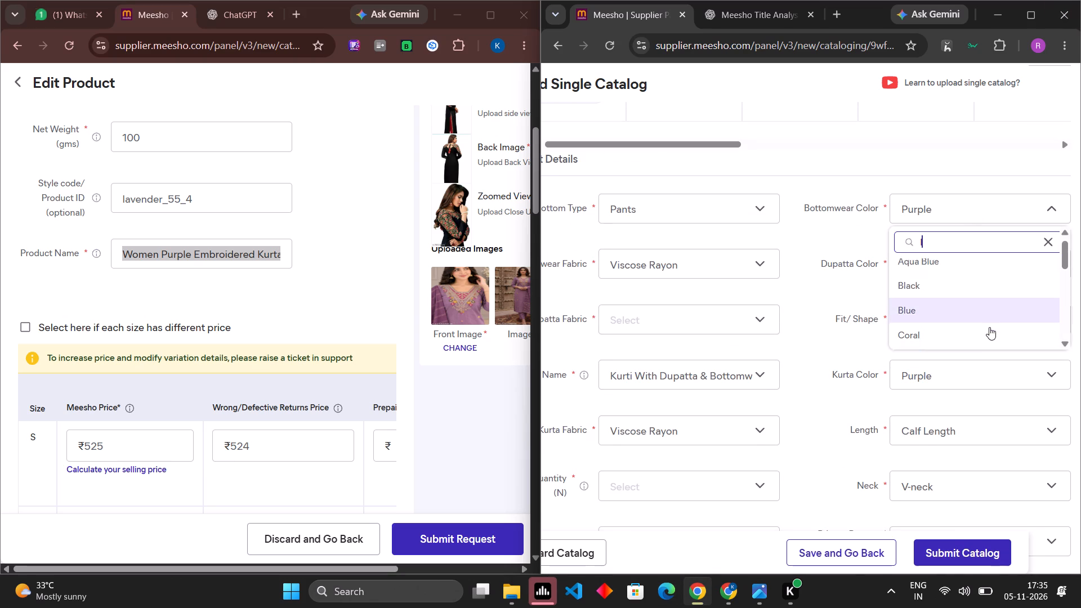
click(973, 341)
Set the new catalog's Dupatta Color to Lavendar.
click(980, 264)
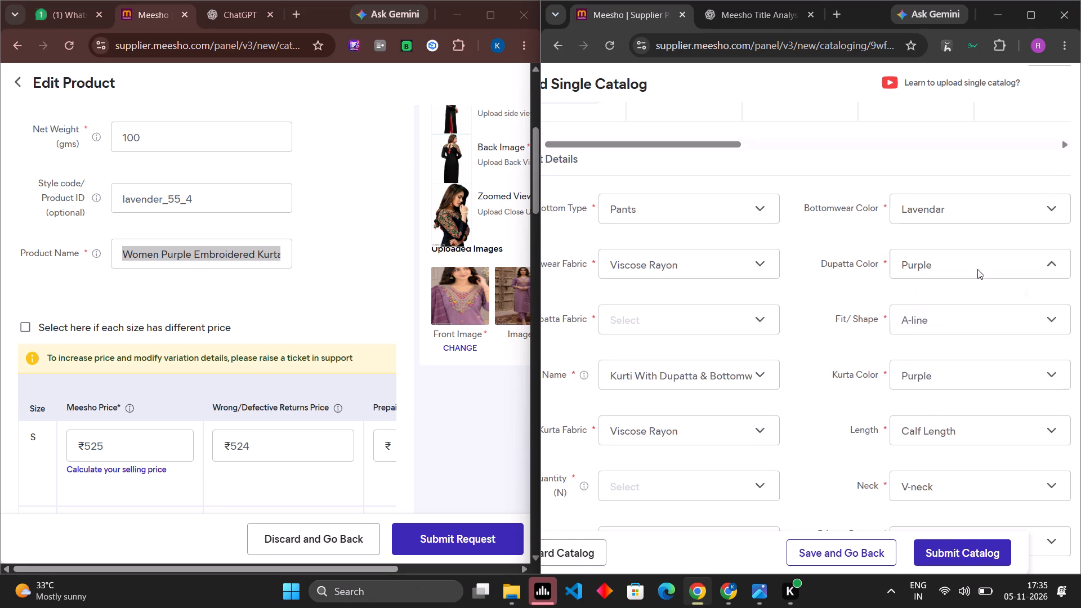
key(l)
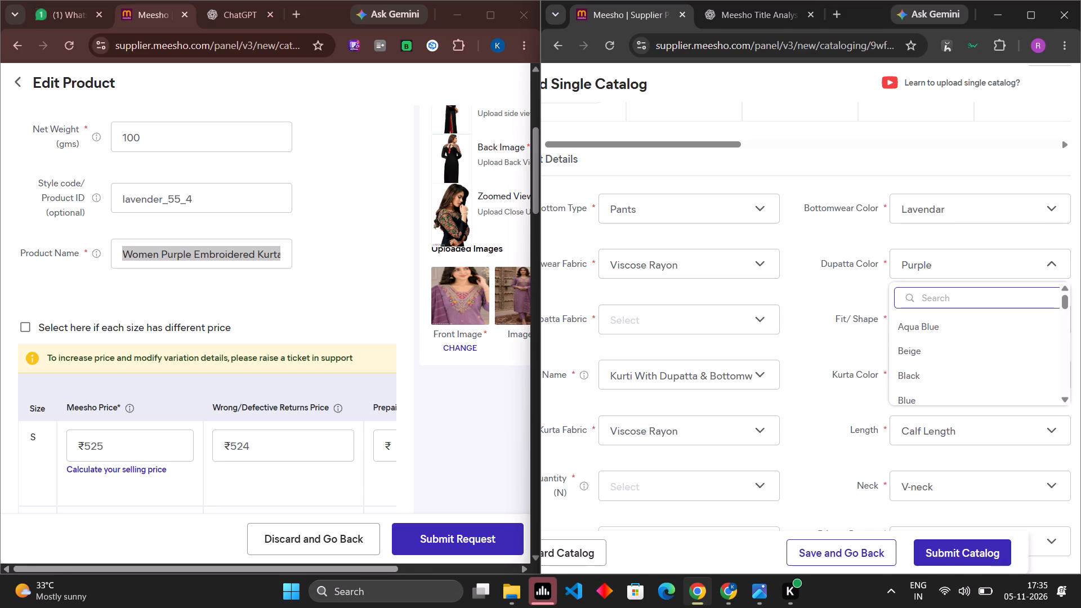
scroll(957, 363, down, 4)
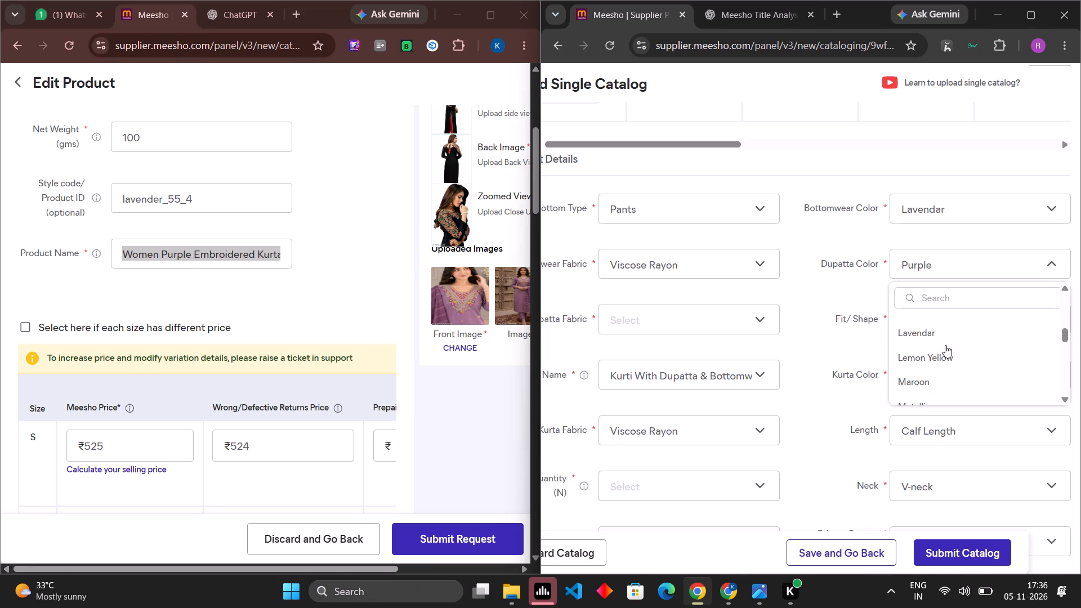
click(943, 333)
Set the new catalog's Kurta Color to Lavendar.
scroll(952, 350, down, 2)
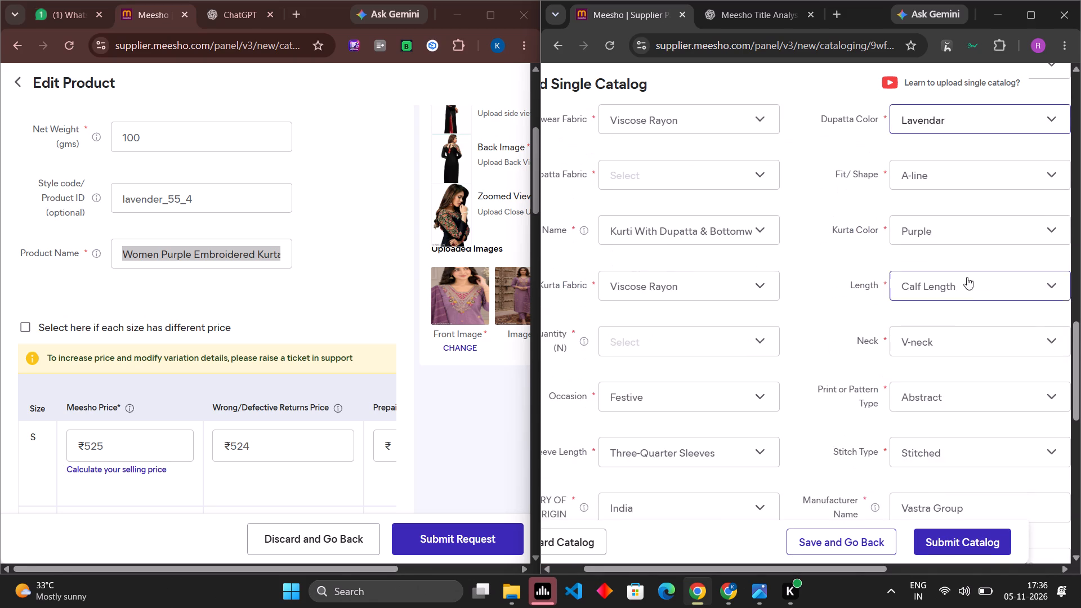
click(973, 233)
click(955, 262)
key(l)
scroll(945, 340, down, 1)
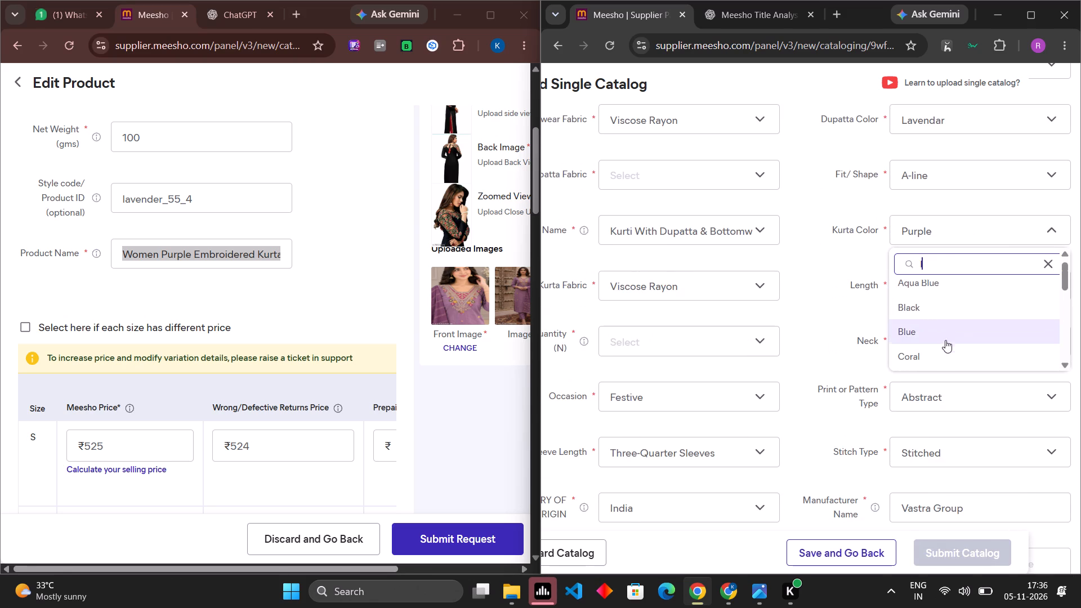
scroll(945, 340, down, 1)
click(936, 292)
Choose Chanderi Silk as the Dupatta Fabric in the new catalog.
click(744, 190)
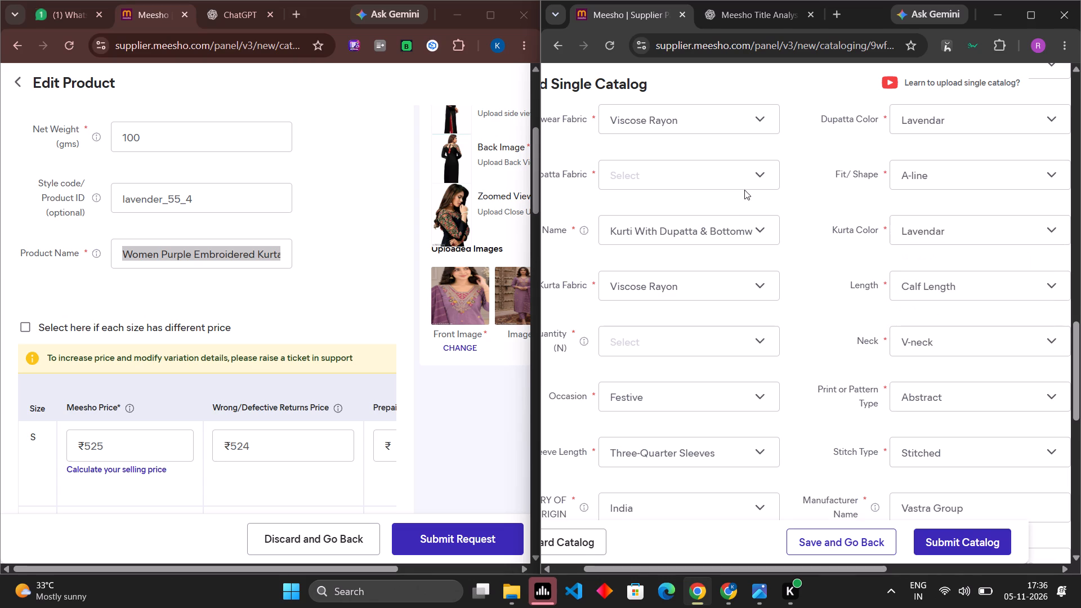
click(750, 182)
scroll(716, 330, down, 2)
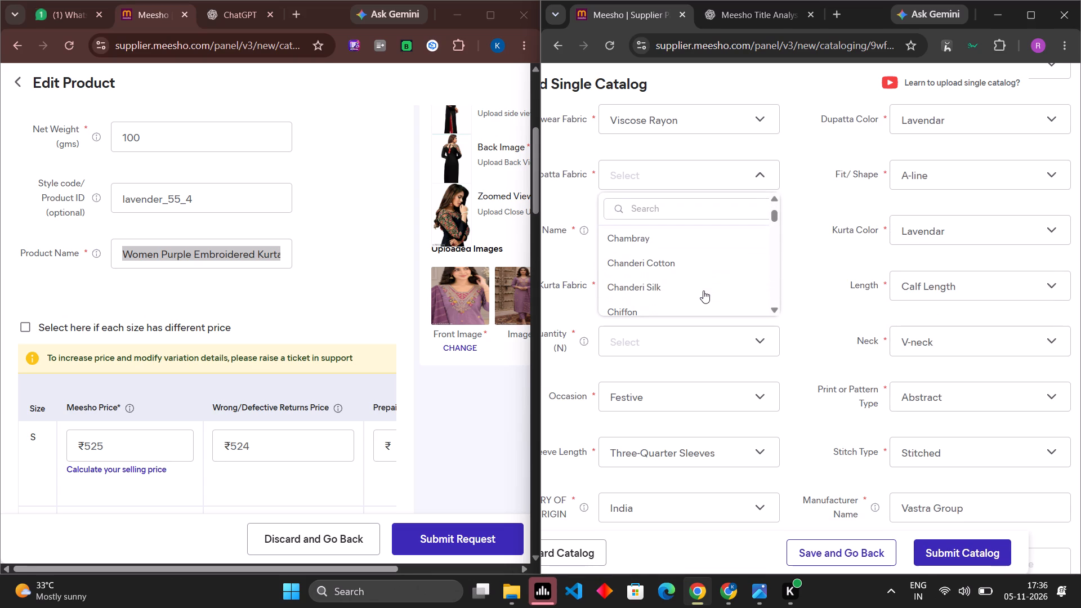
scroll(701, 295, down, 1)
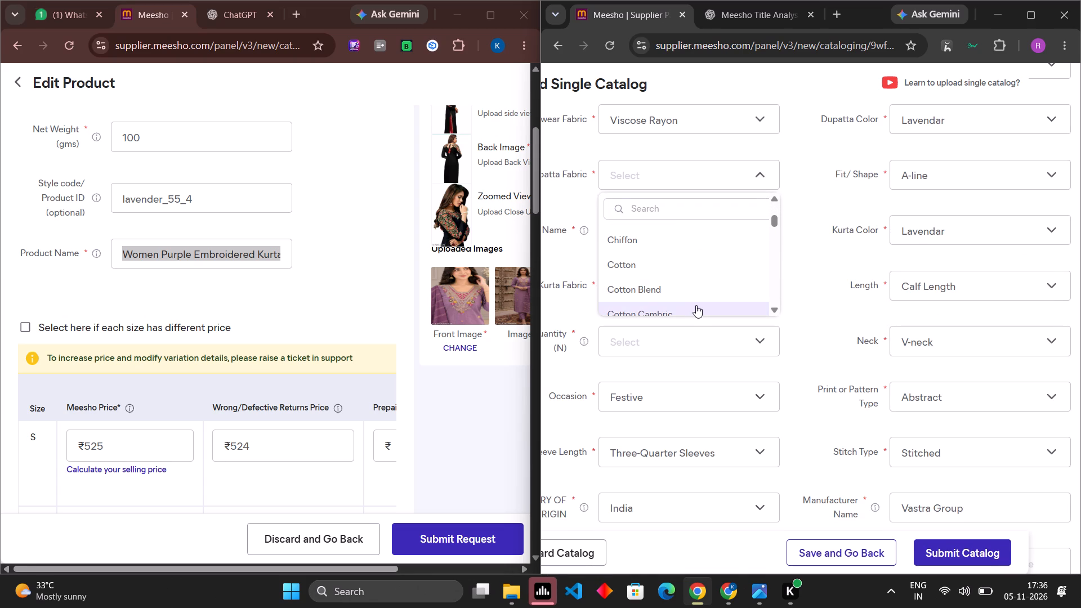
scroll(696, 304, up, 2)
scroll(693, 297, down, 1)
click(689, 280)
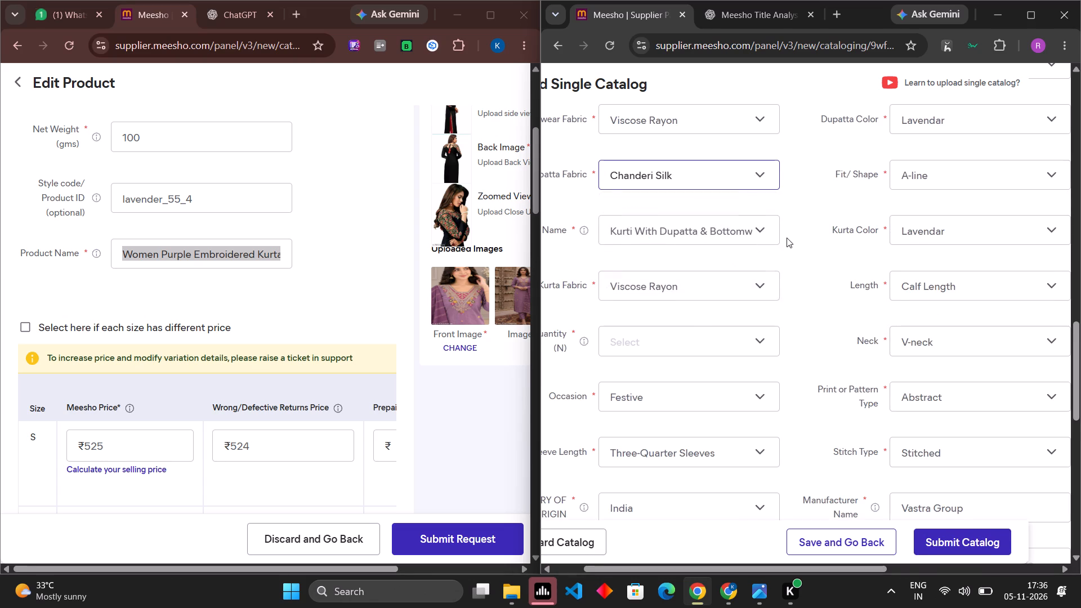
Set the new catalog's Net Quantity (N) to Pack of 3.
scroll(787, 238, down, 1)
click(745, 272)
scroll(694, 383, down, 1)
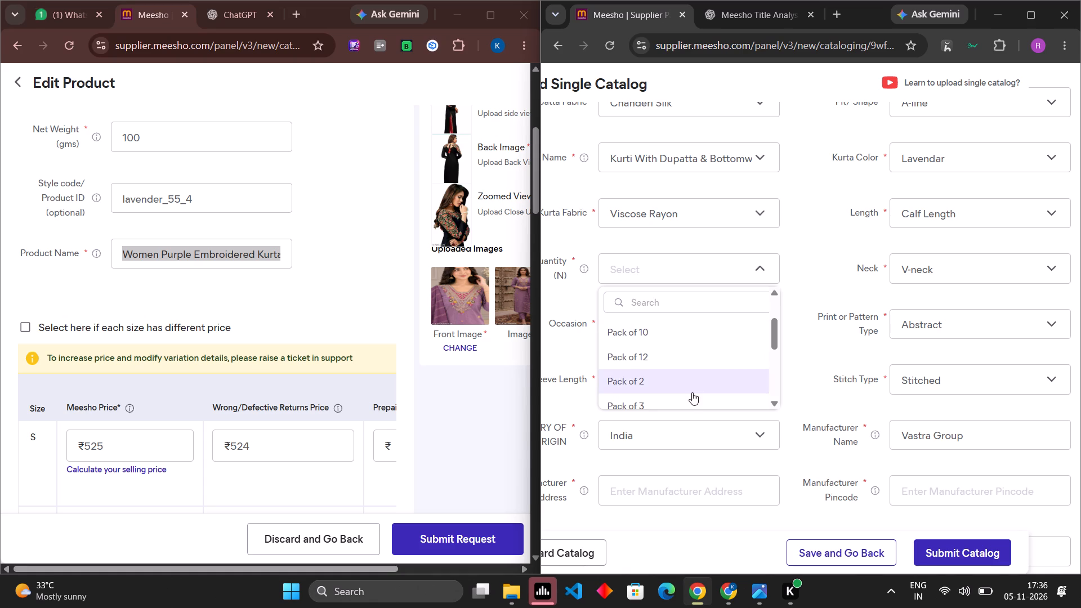
click(692, 400)
Fill in the manufacturer address and pincode from the saved autofill entry.
scroll(847, 363, down, 2)
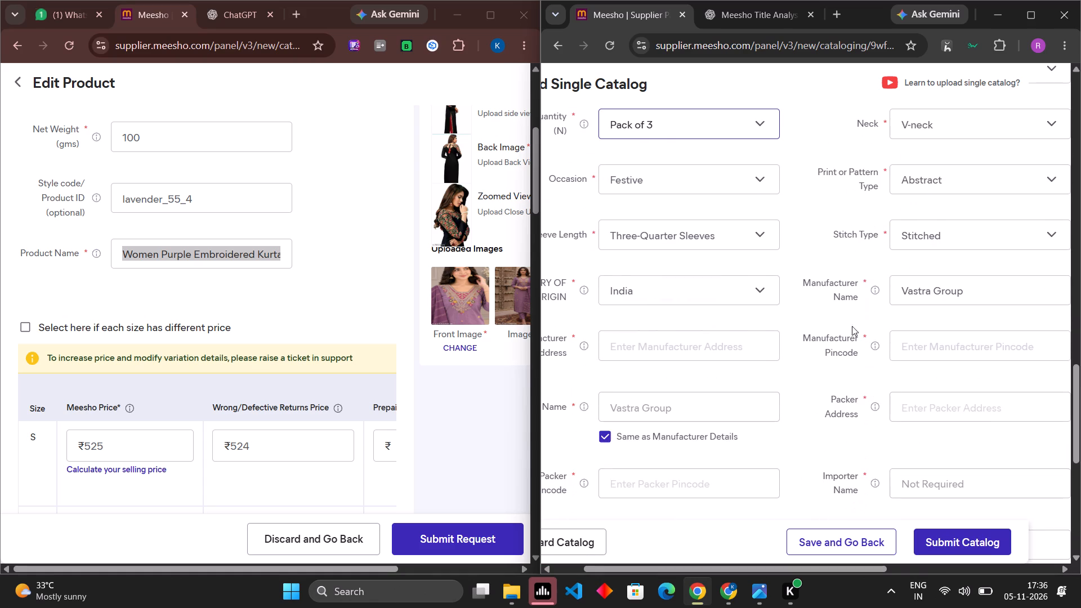
click(732, 334)
click(709, 384)
Set Pattern to Embroidered under the new catalog's other attributes.
scroll(795, 378, down, 1)
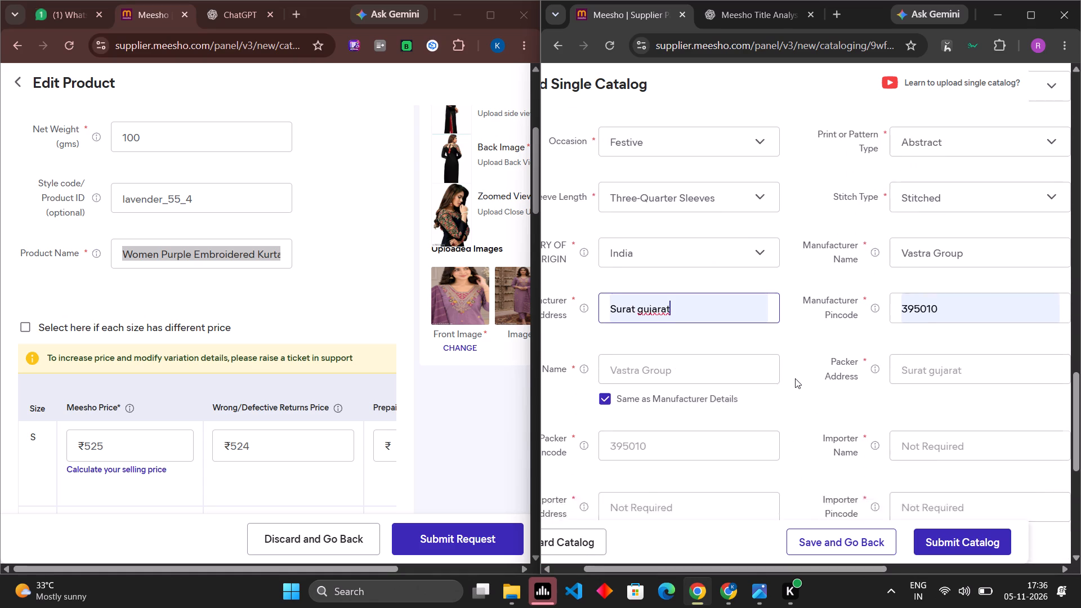
scroll(795, 378, down, 2)
scroll(795, 378, up, 4)
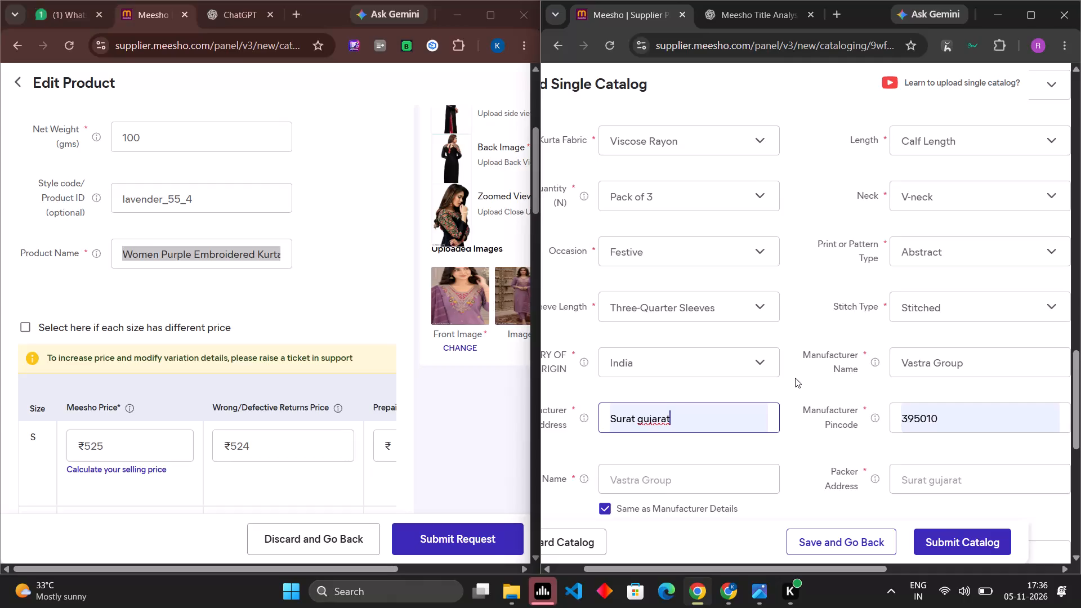
scroll(795, 378, up, 3)
scroll(795, 378, down, 9)
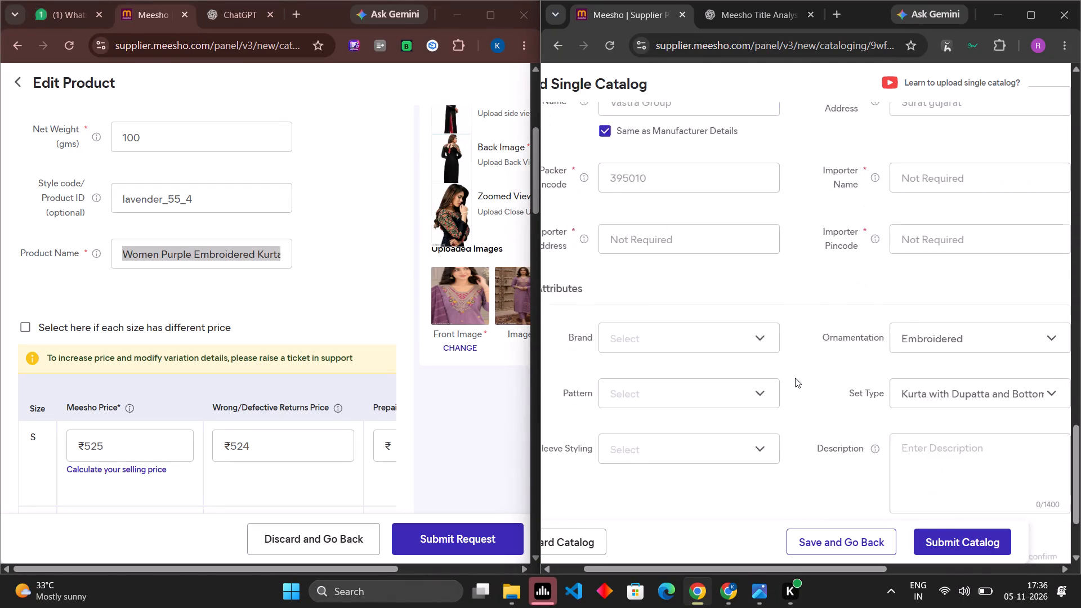
scroll(795, 378, down, 3)
click(764, 259)
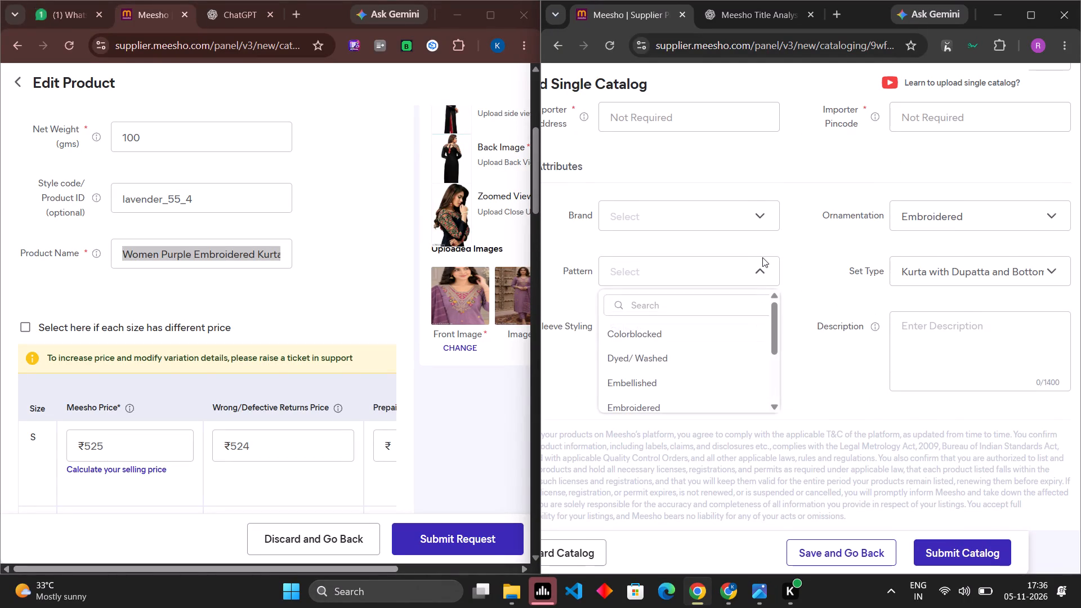
click(709, 402)
click(826, 283)
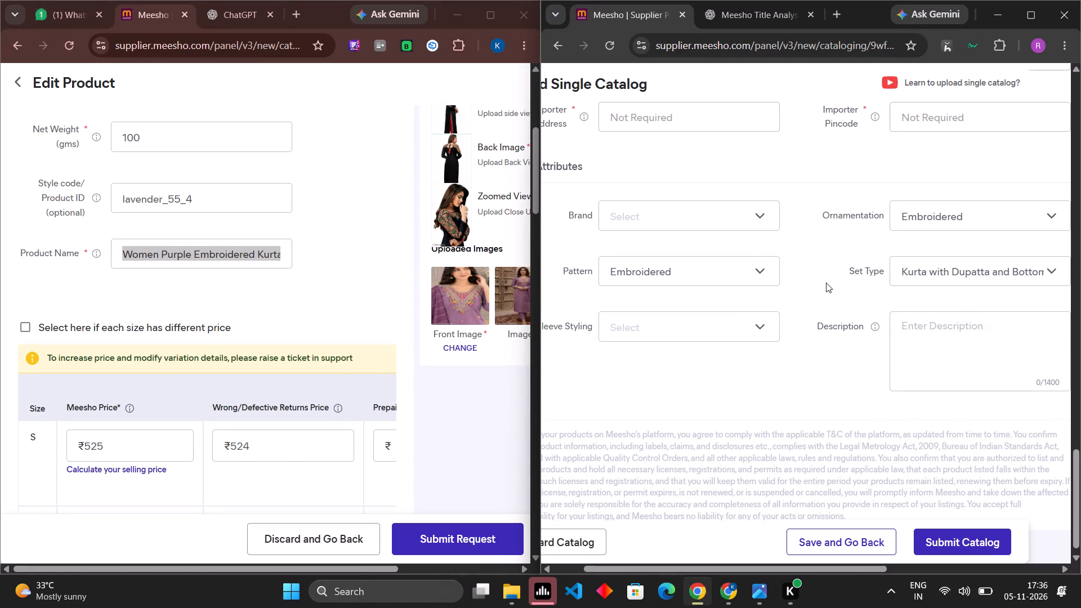
scroll(387, 323, down, 20)
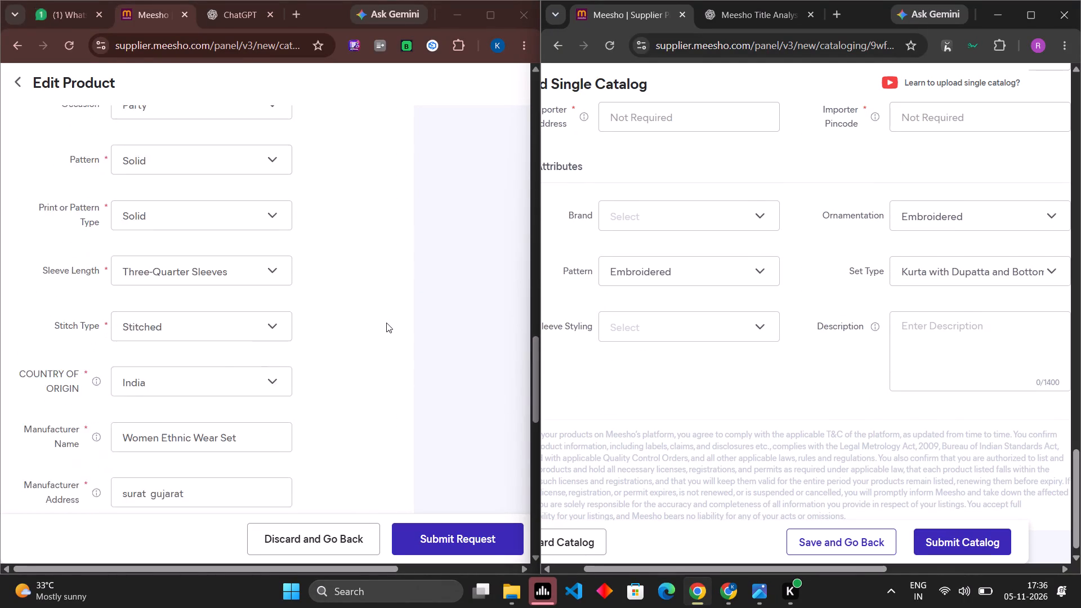
scroll(386, 323, down, 13)
click(208, 442)
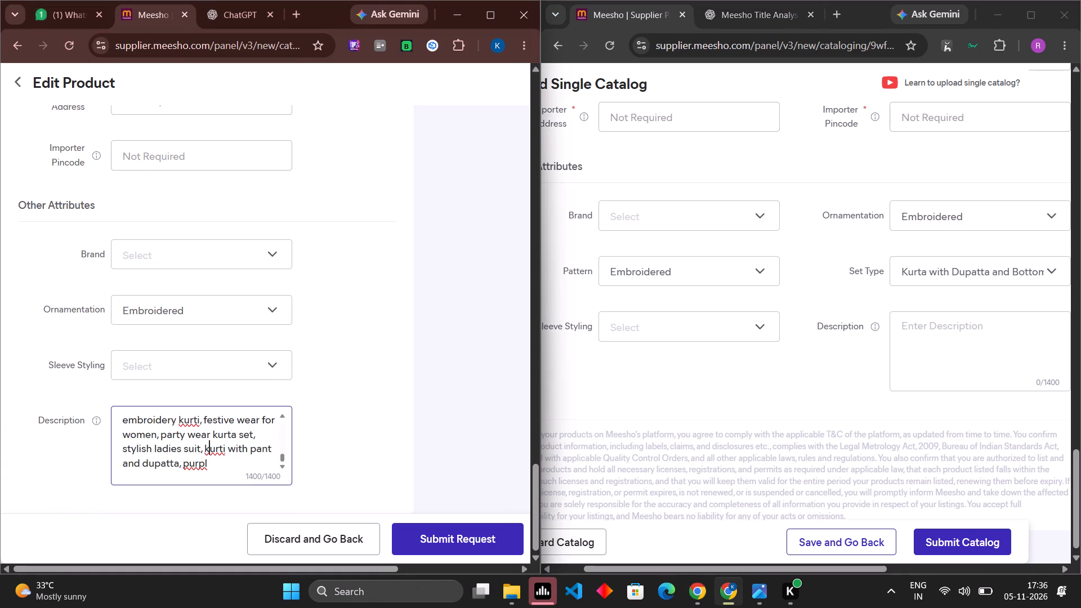
drag(210, 463, 136, 472)
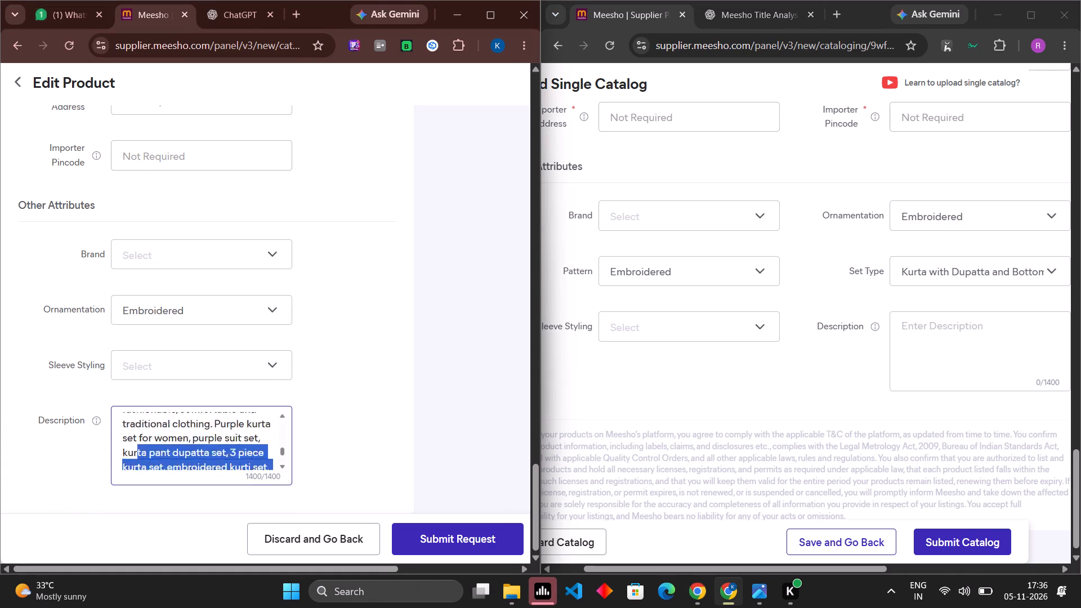
drag(136, 472, 120, 408)
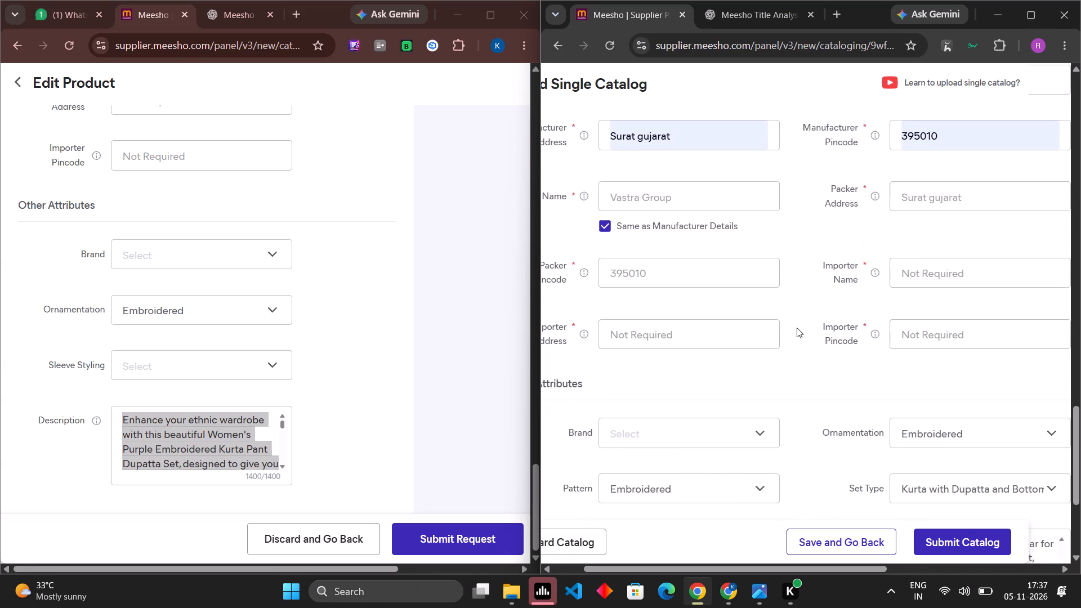
scroll(797, 328, up, 2)
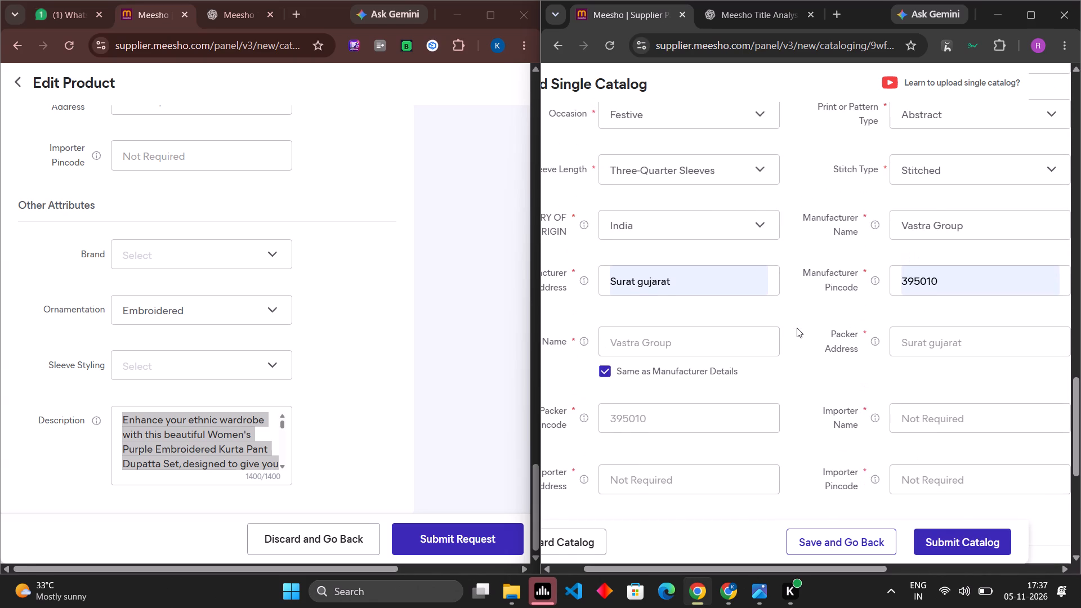
scroll(797, 328, up, 13)
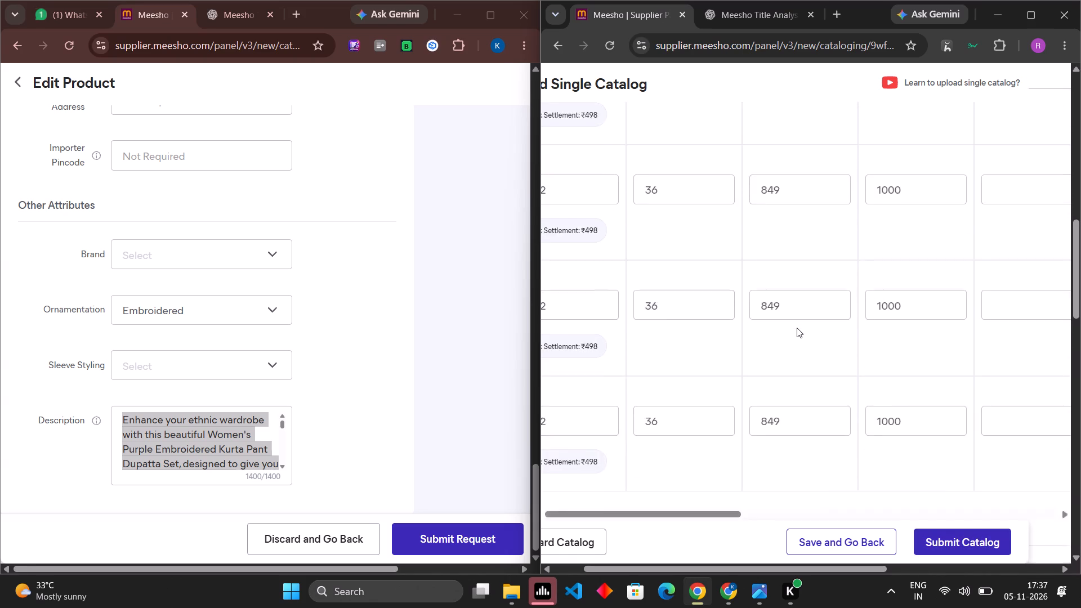
scroll(797, 328, up, 2)
click(684, 252)
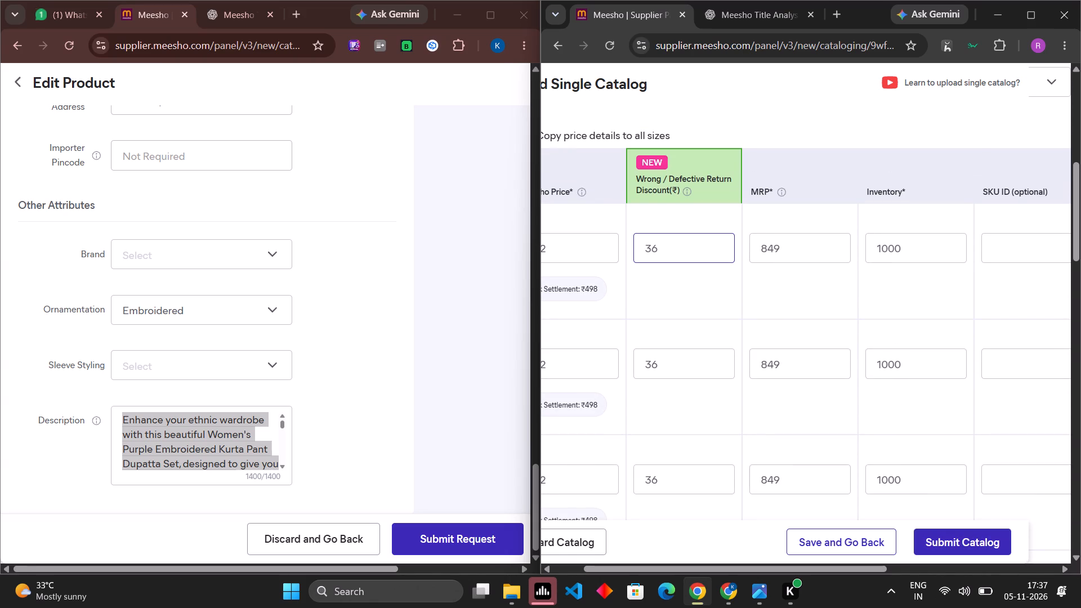
key(BackSpace)
key(BackSpace)
key(2)
key(BackSpace)
key(1)
key(BackSpace)
key(2)
click(840, 105)
Replace the new catalog's Style code/Product ID with lavender_55_61, building on the saved lavender_55_6 entry.
scroll(790, 182, down, 1)
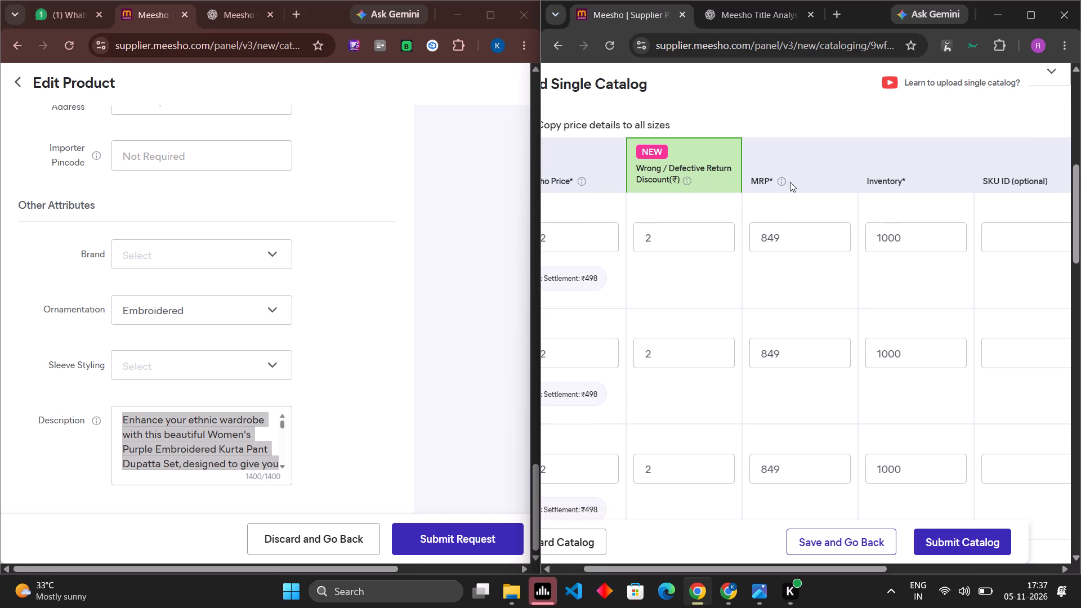
scroll(740, 356, down, 2)
scroll(723, 431, down, 3)
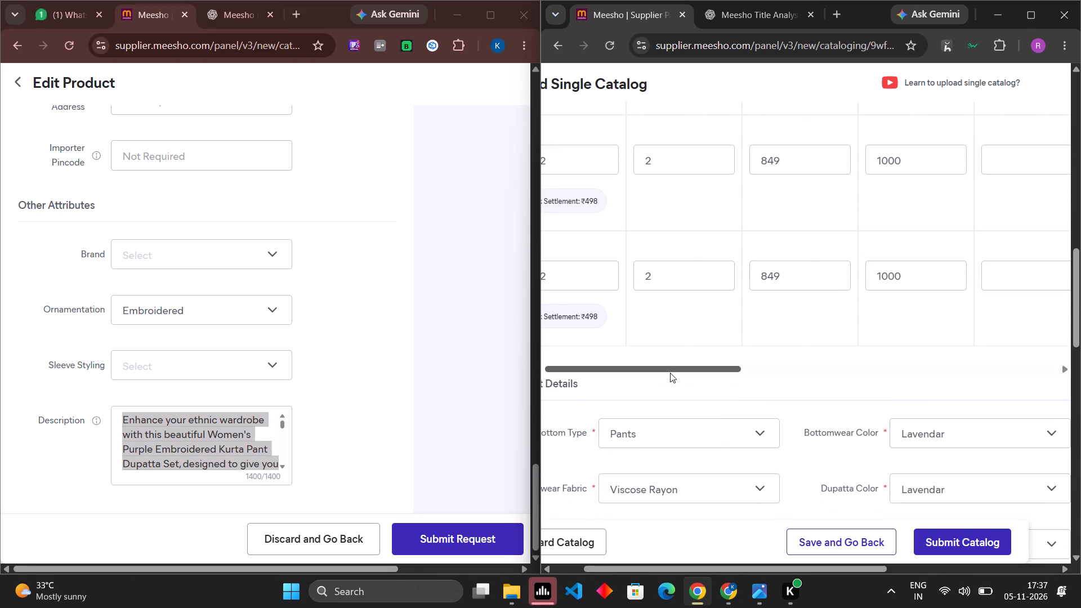
drag(669, 373, 612, 374)
scroll(648, 301, up, 9)
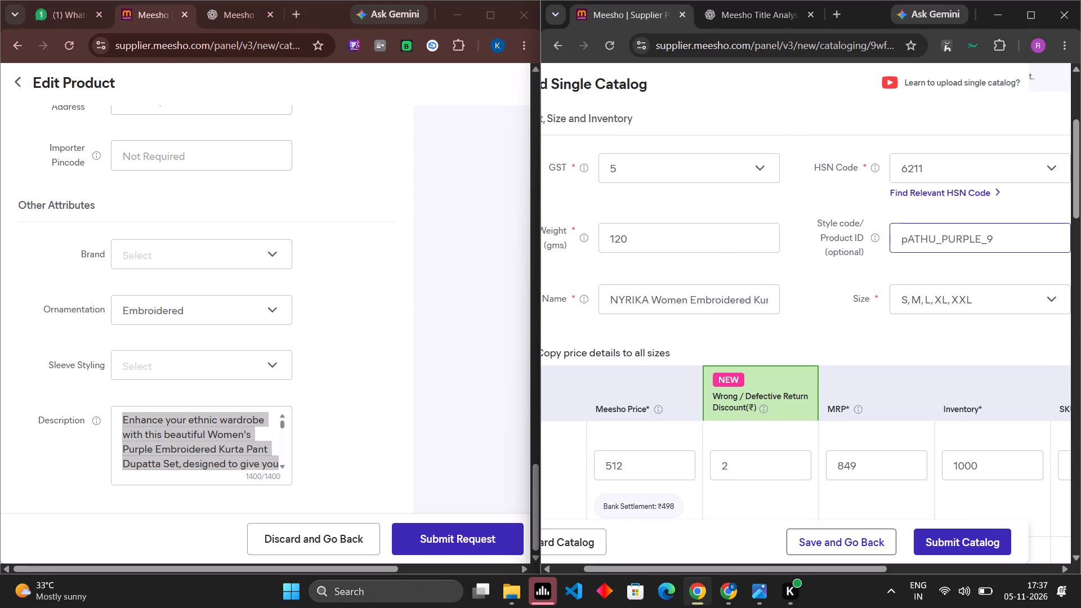
double_click(934, 231)
key(BackSpace)
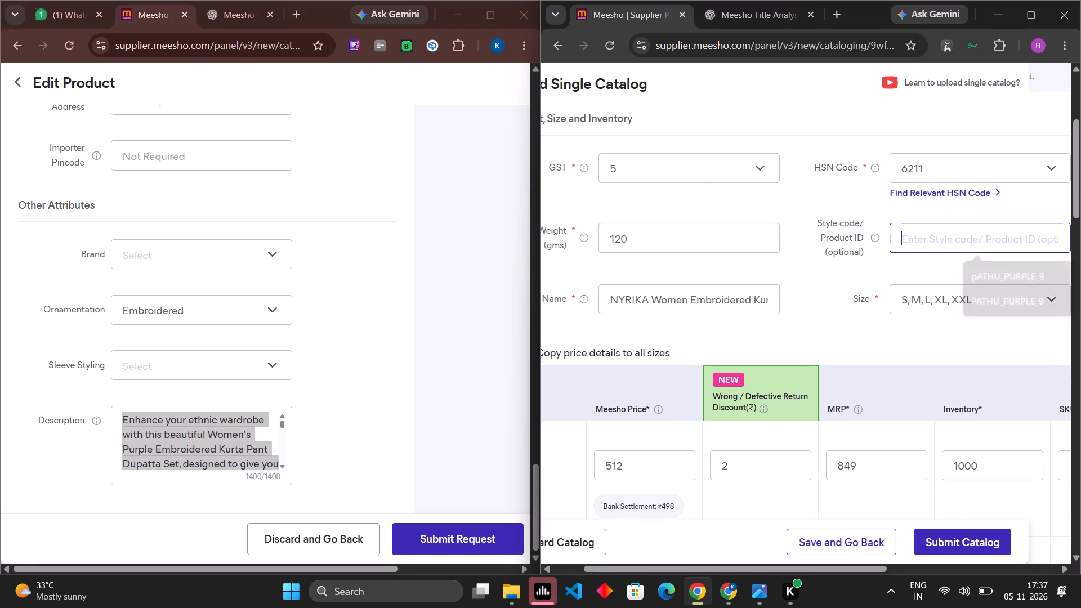
text(lavedeer)
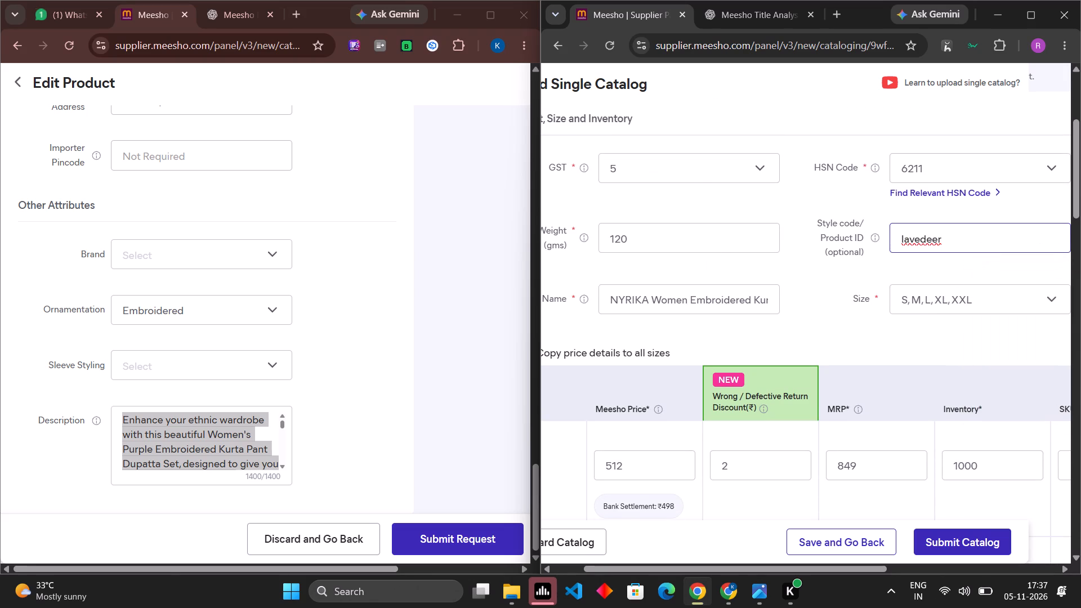
key(BackSpace)
key(BackSpace)
key(BackSpace)
key(BackSpace)
key(BackSpace)
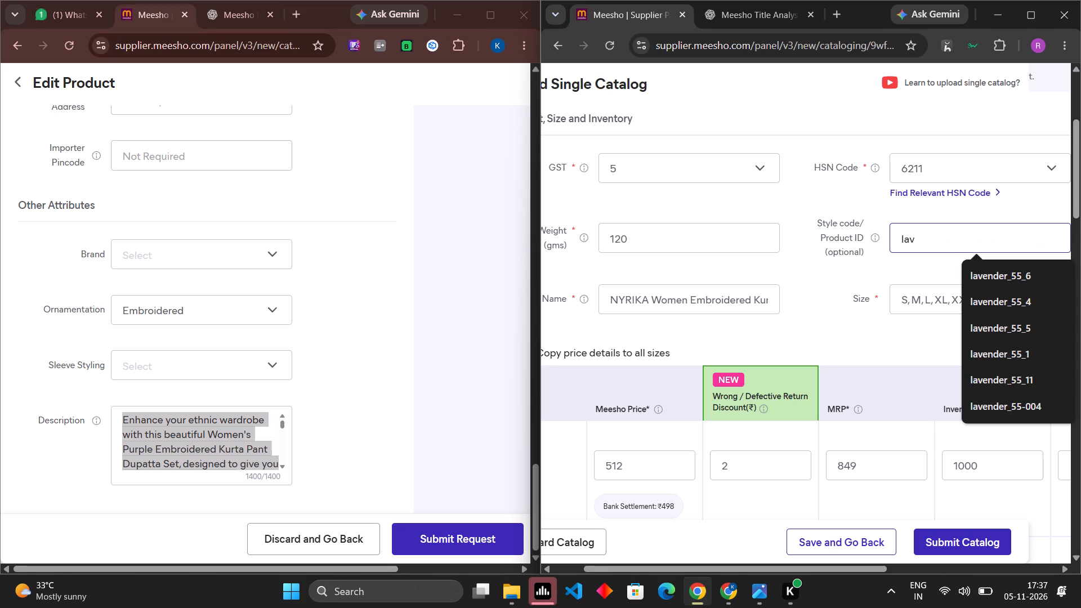
key(Down)
click(965, 239)
click(965, 239)
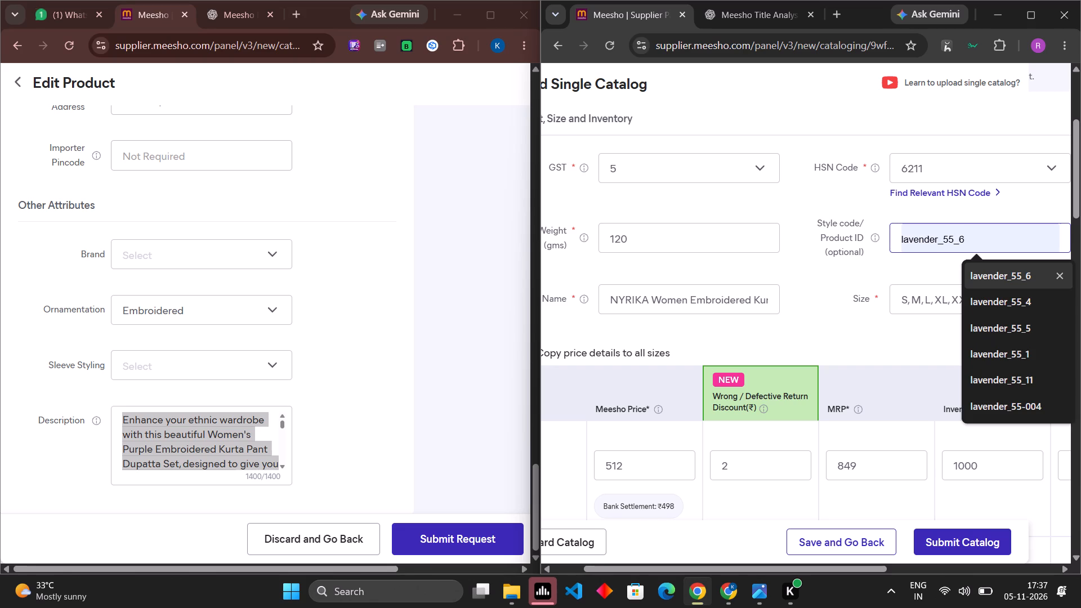
click(965, 240)
click(973, 233)
click(825, 293)
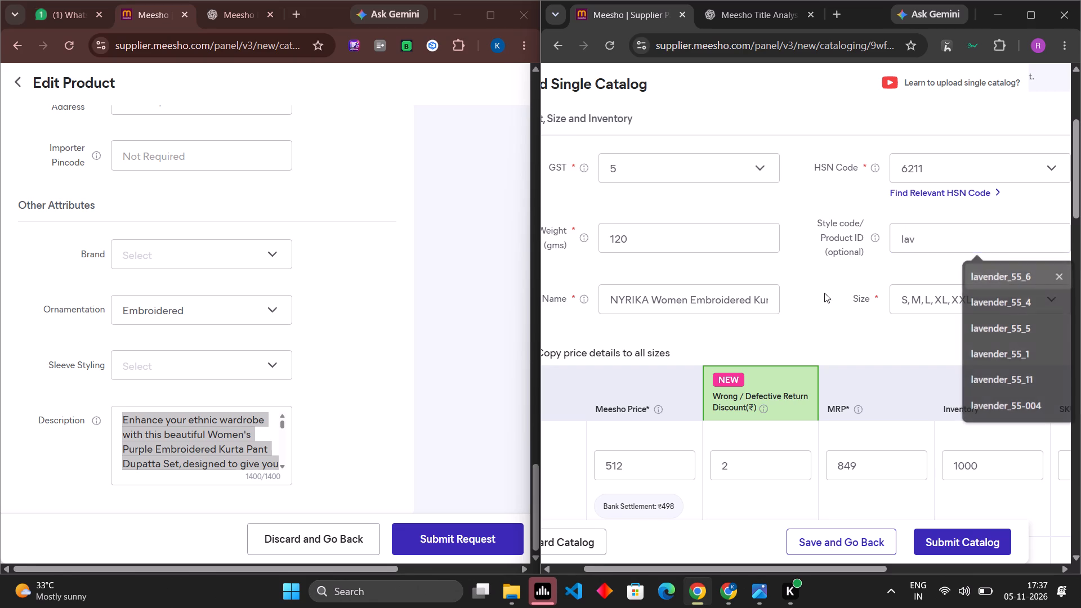
double_click(933, 237)
click(975, 281)
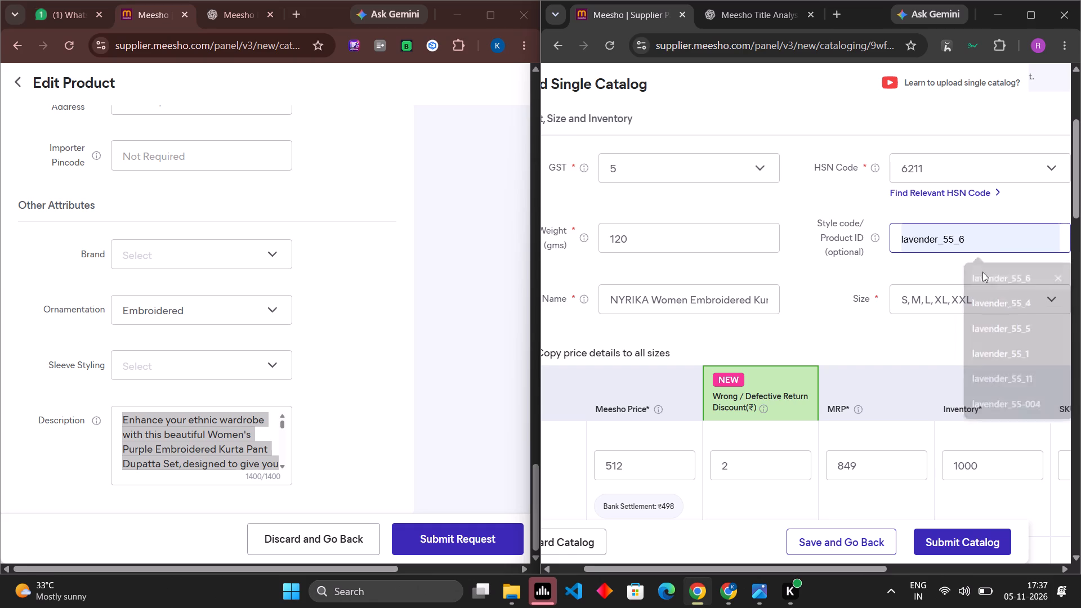
click(997, 237)
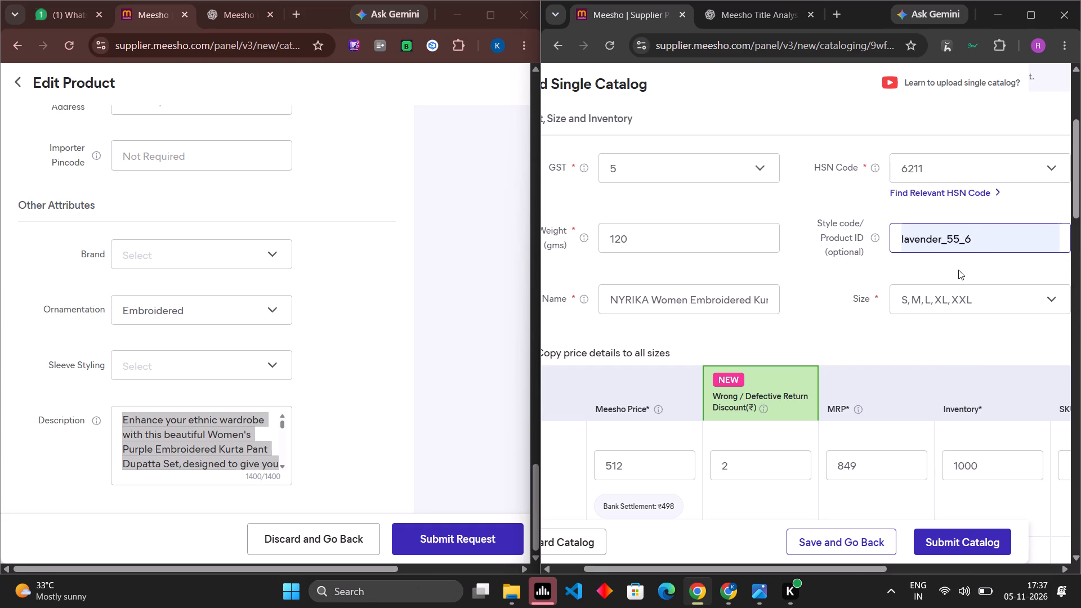
key(BackSpace)
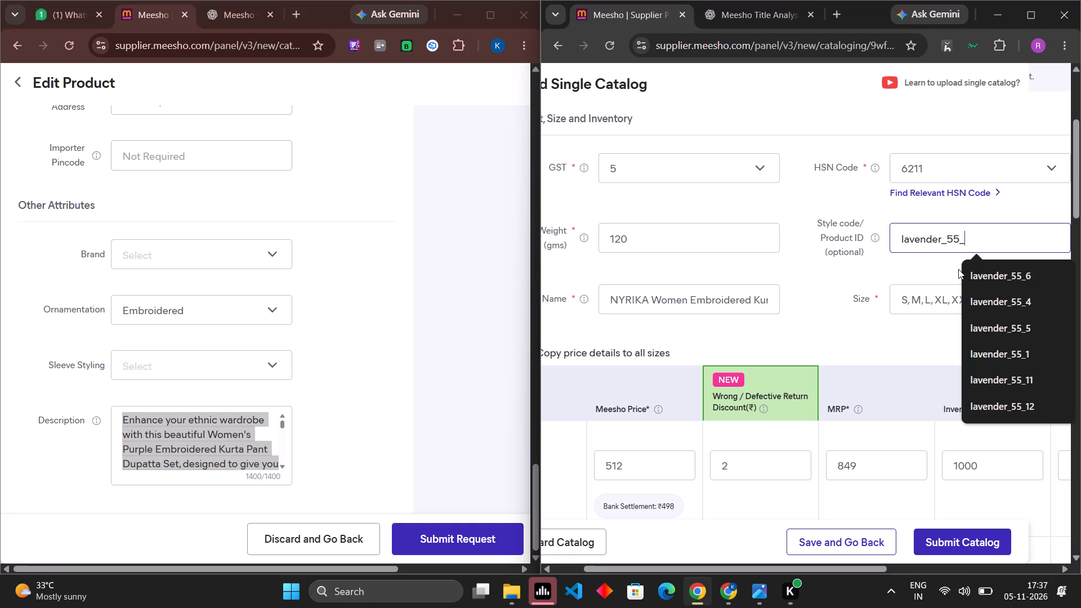
key(6)
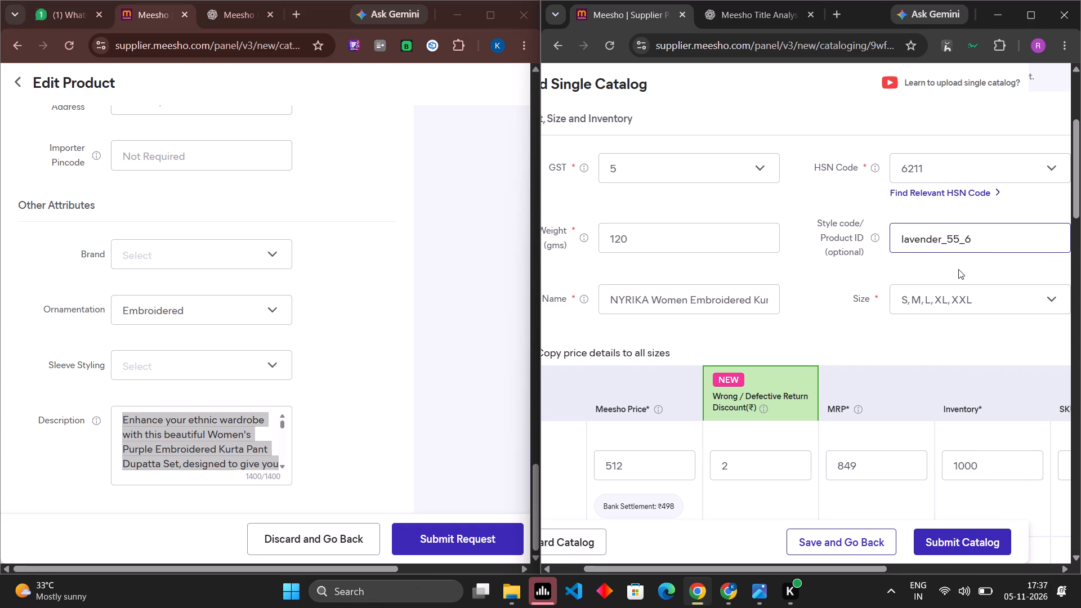
key(1)
click(805, 226)
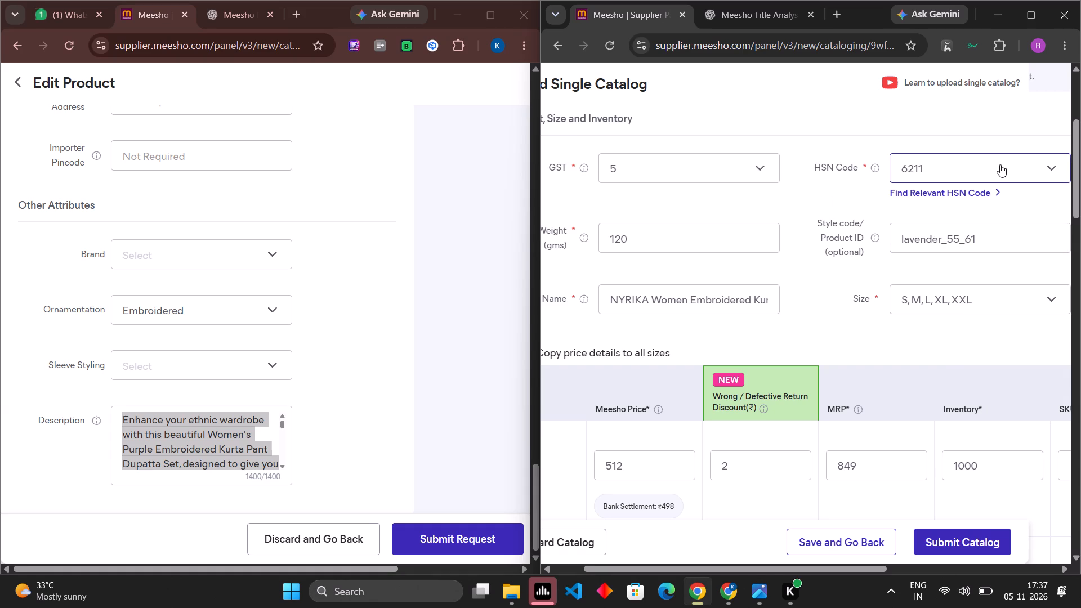
Review the new catalog's size prices, product details, manufacturer details and other attributes down to the Description.
scroll(788, 243, down, 5)
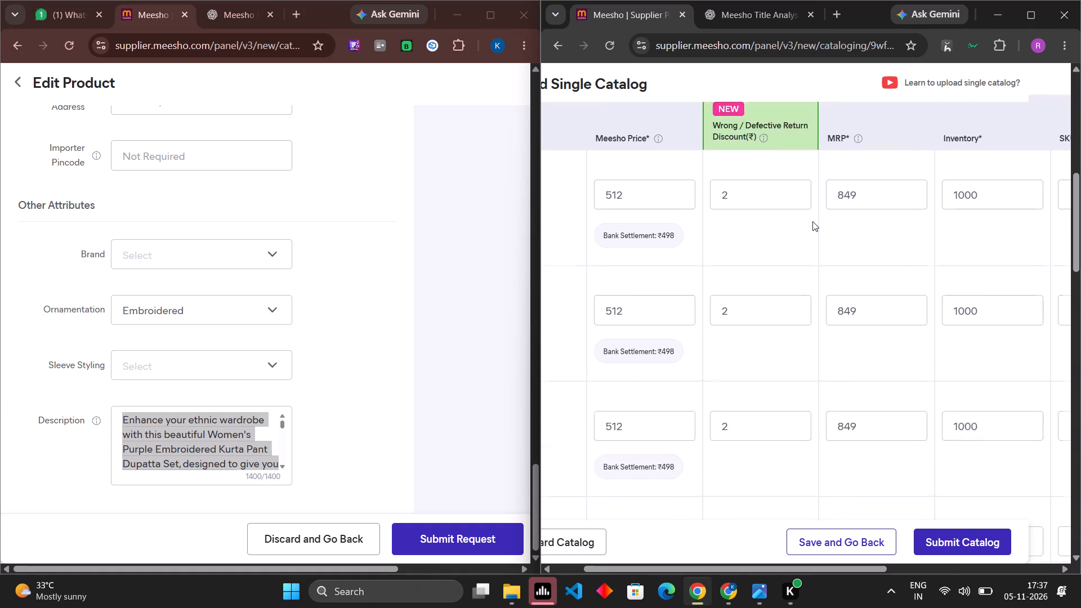
scroll(812, 221, down, 6)
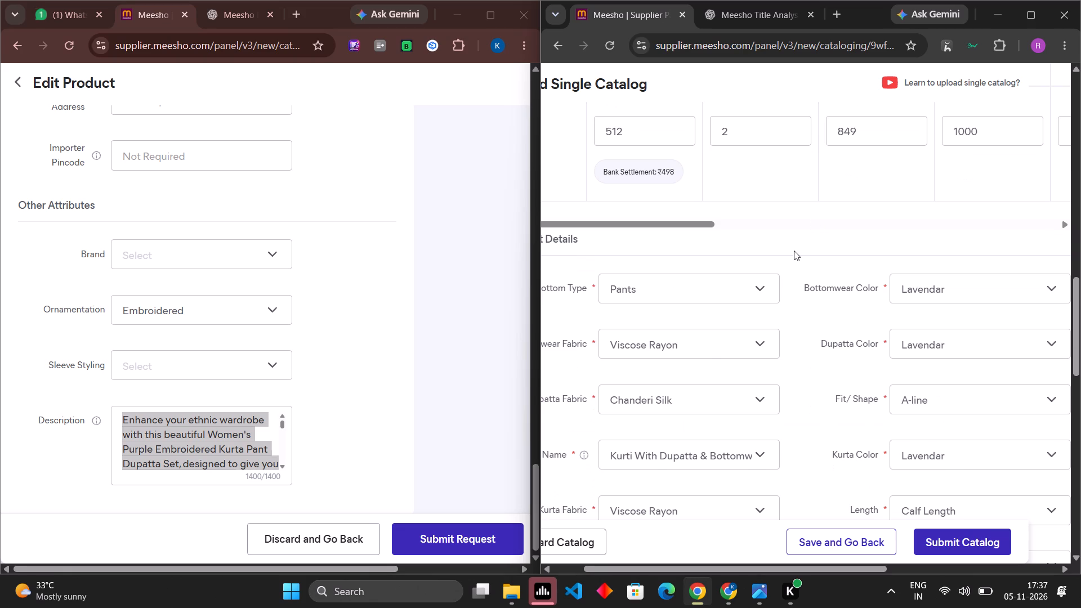
scroll(794, 251, down, 7)
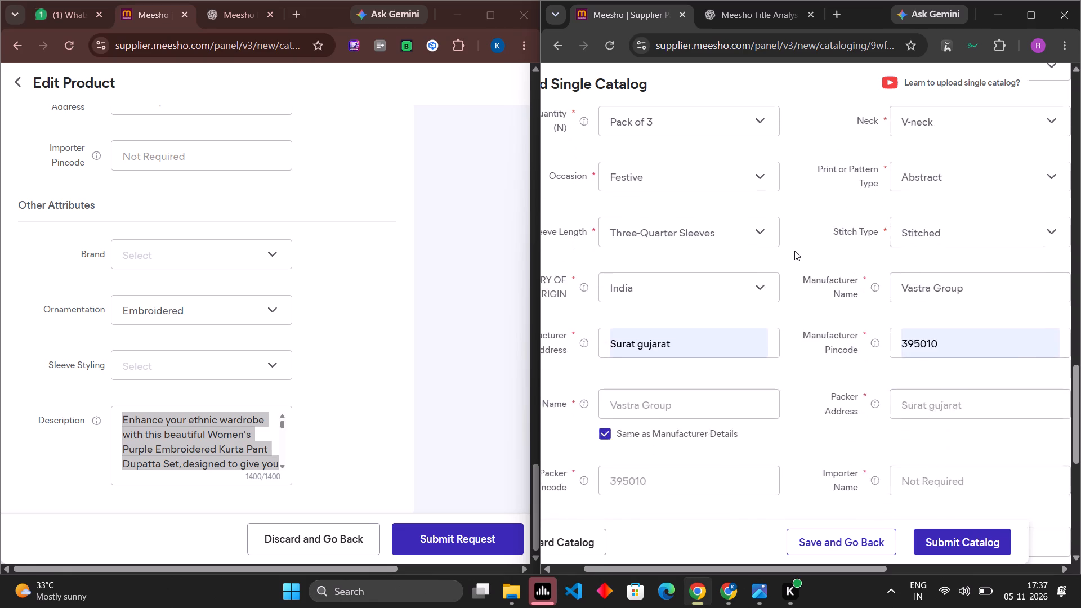
scroll(794, 251, down, 2)
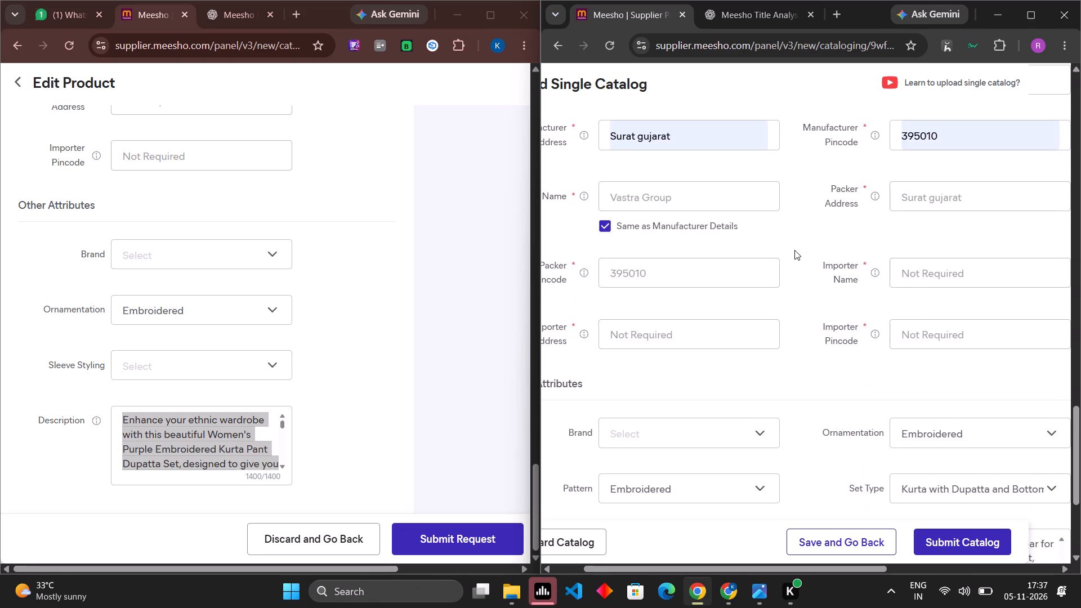
scroll(794, 250, down, 1)
click(939, 198)
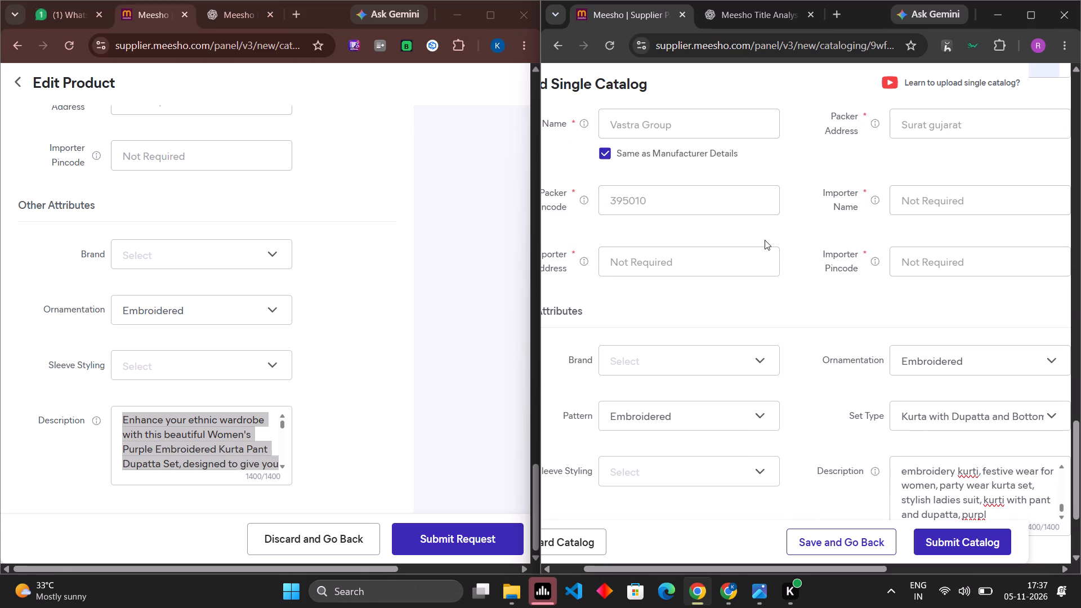
scroll(817, 222, down, 8)
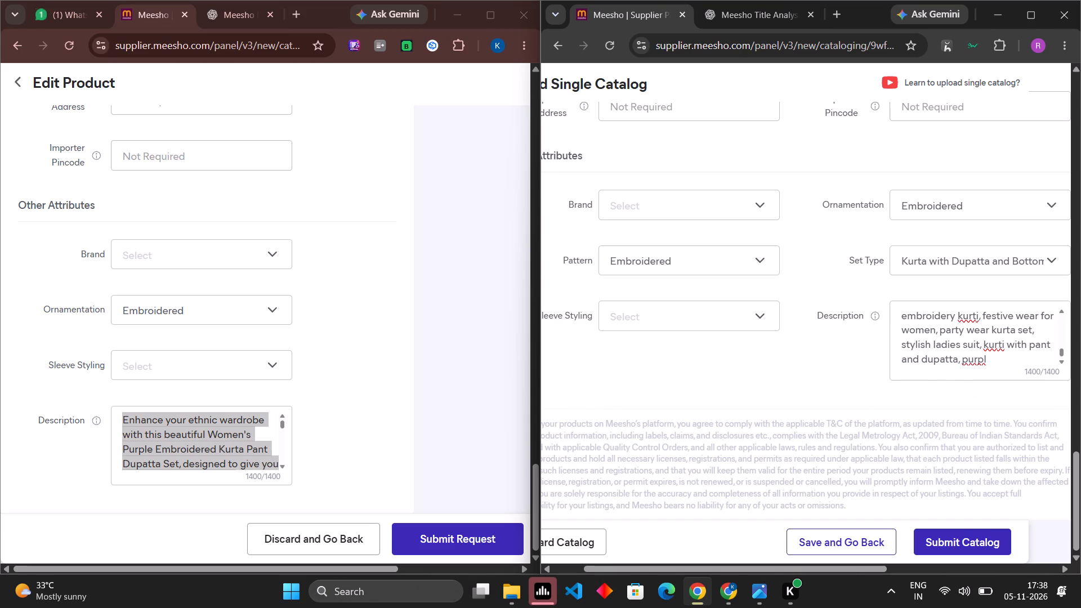
Submit the catalog, declaring that all its products are not branded or illegal to sell and updating the changes.
click(939, 537)
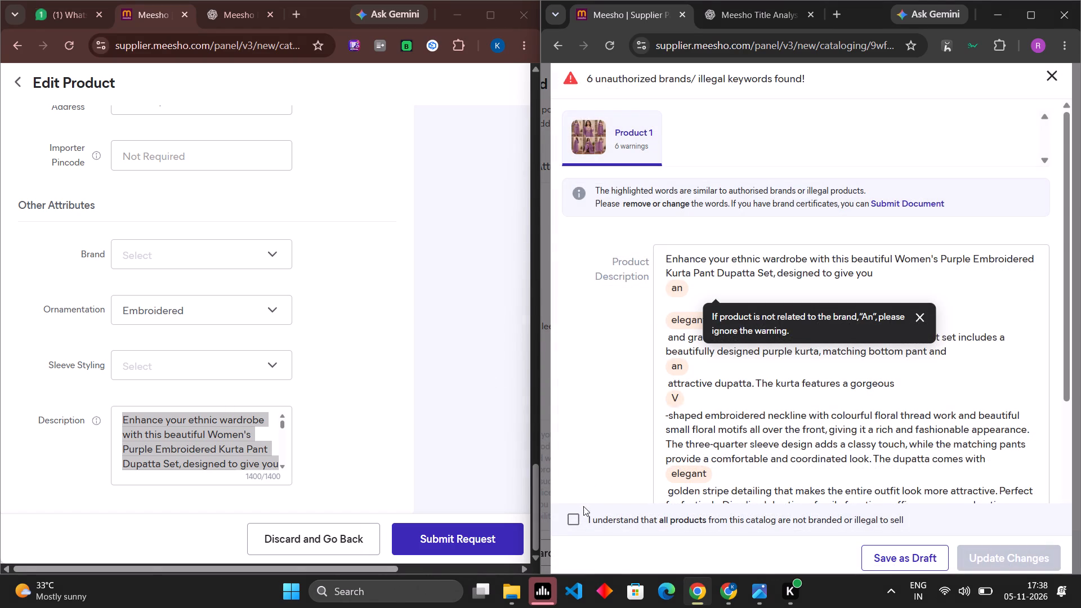
click(575, 519)
click(574, 520)
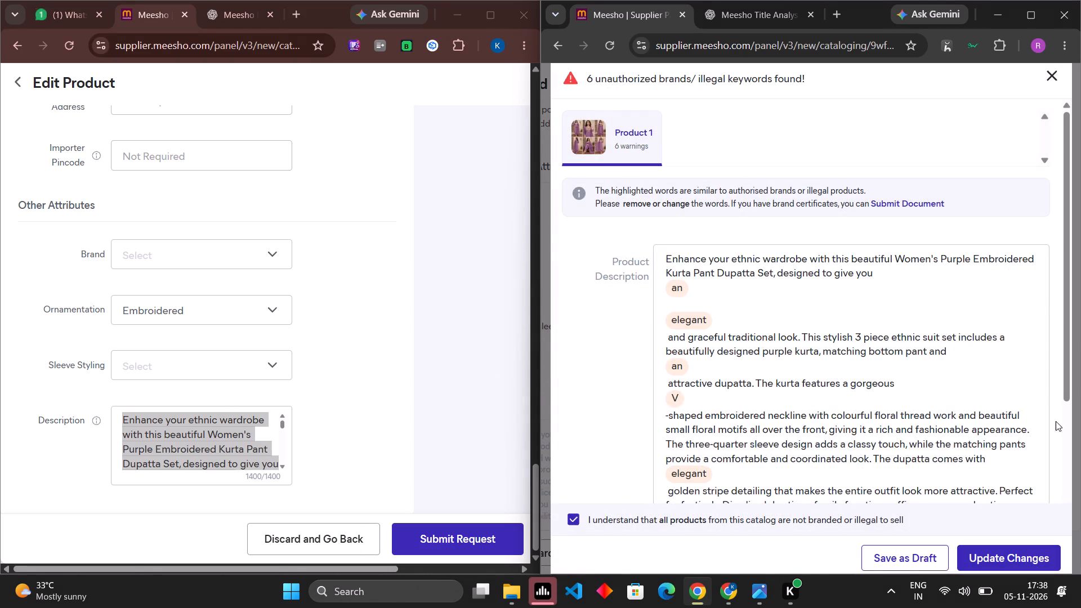
click(979, 557)
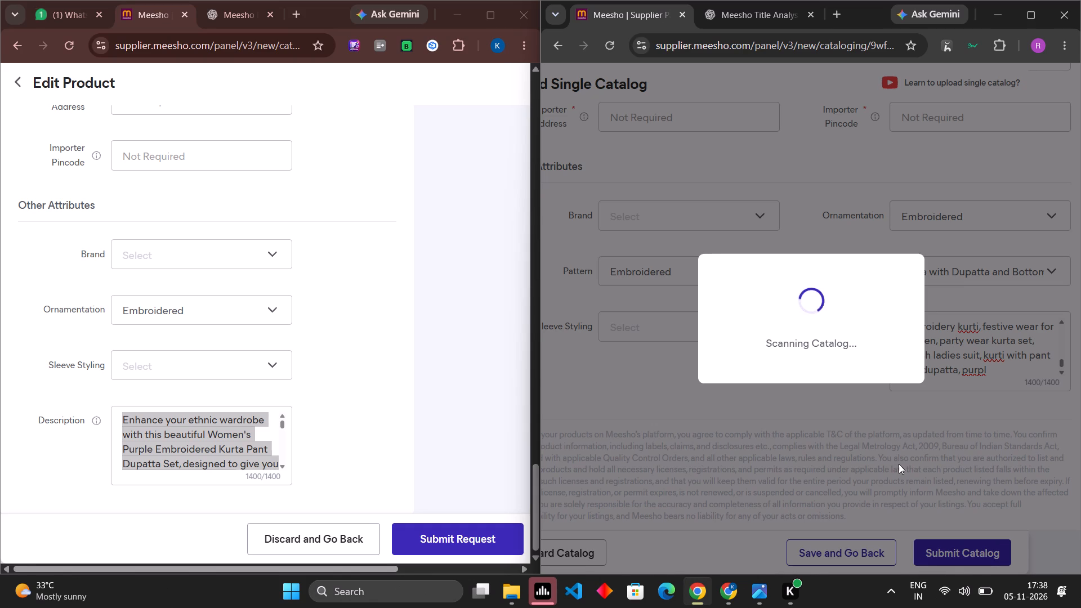
Leave JINAA ENTERPRISE's product edit page without submitting and check the account's pending and on-hold orders.
click(16, 82)
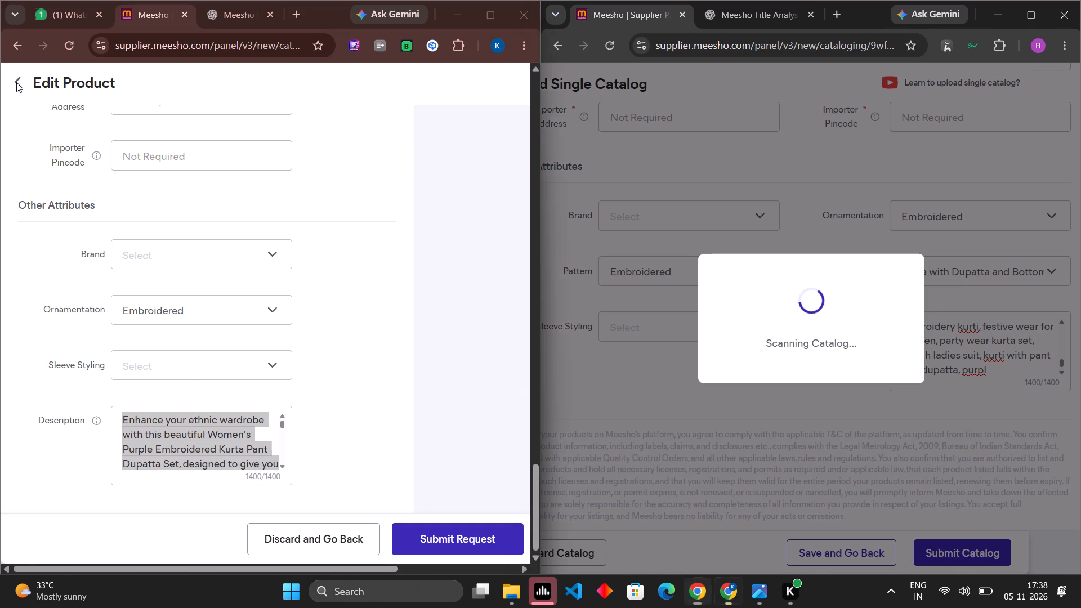
click(20, 88)
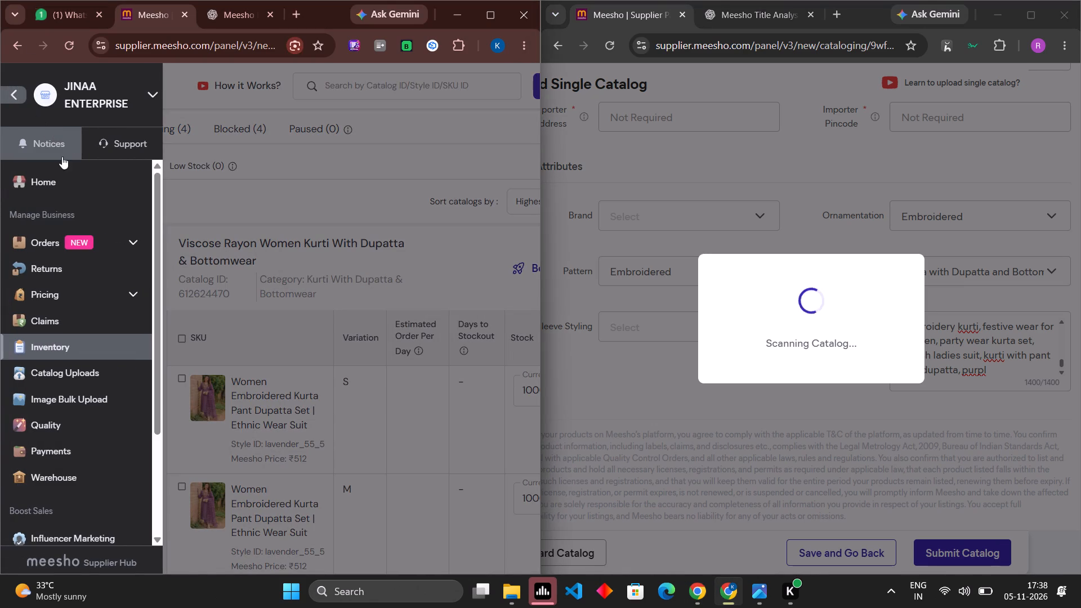
click(89, 251)
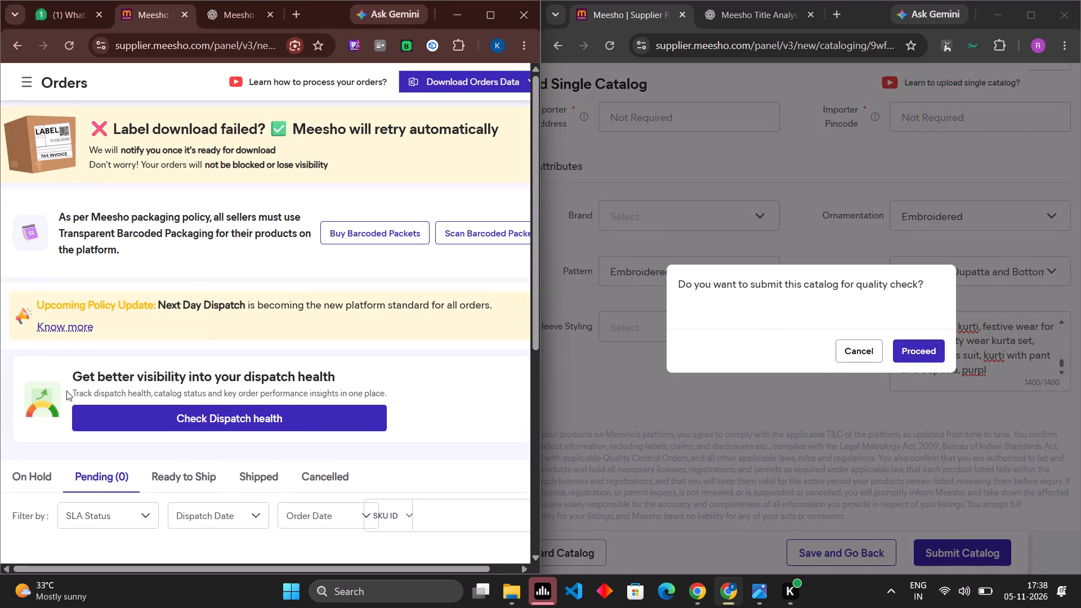
scroll(68, 388, down, 2)
click(32, 334)
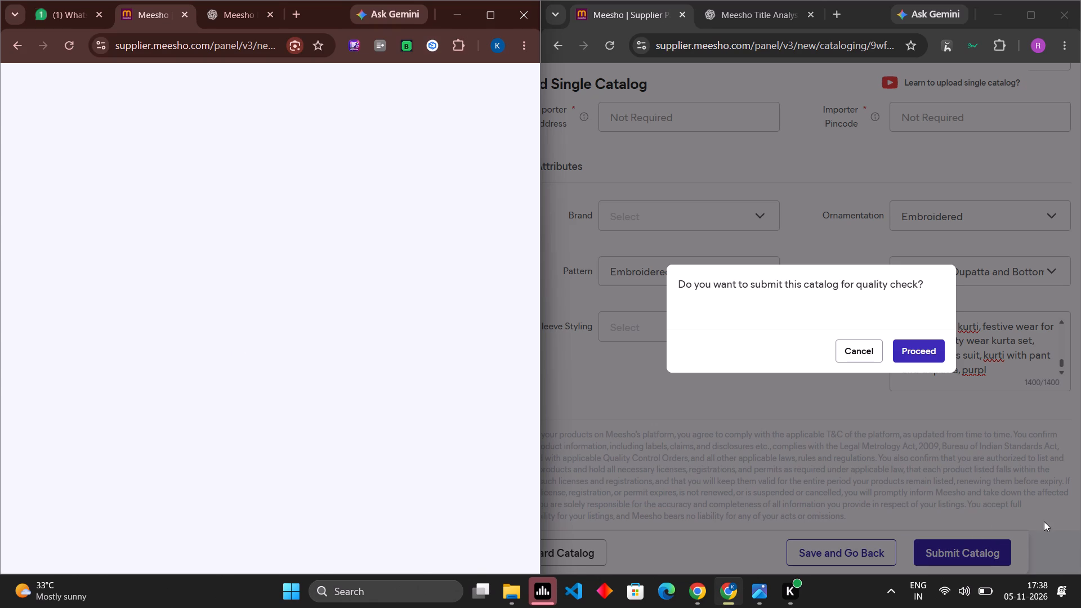
Proceed with submitting the new lavender_55_61 catalog for quality check.
click(908, 352)
Check JINAA ENTERPRISE's shipped orders.
scroll(85, 384, down, 2)
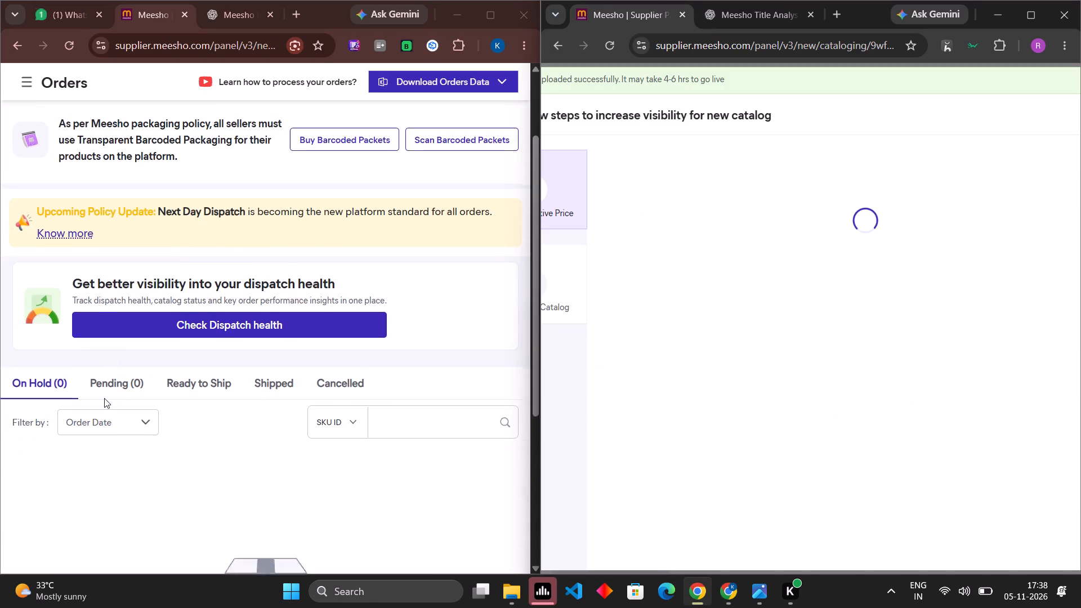
scroll(104, 398, down, 1)
click(283, 278)
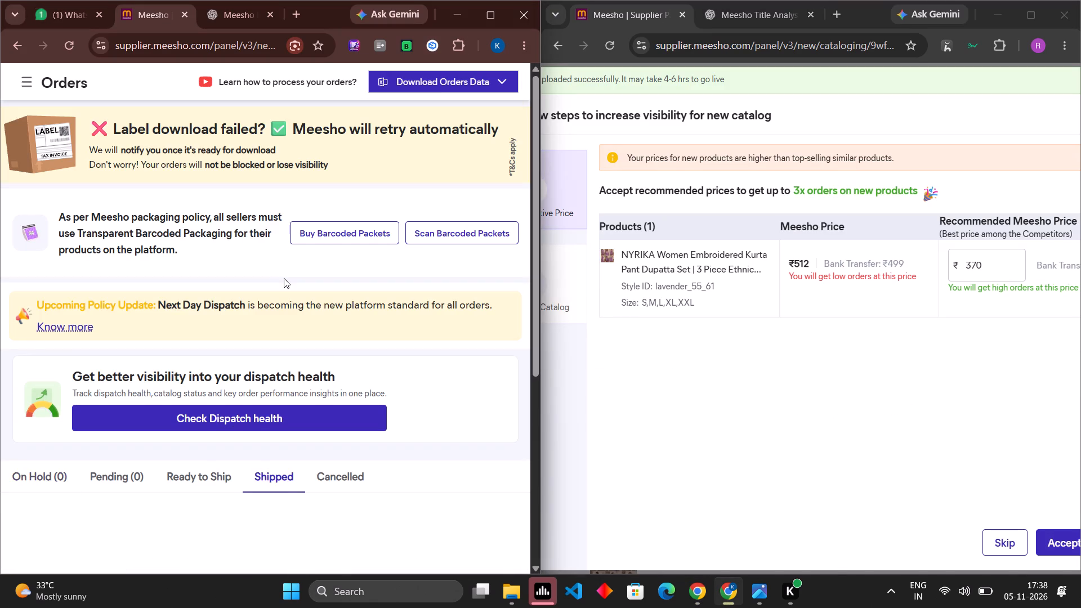
scroll(284, 279, down, 2)
Skip the recommended price for the new catalog and close its visibility steps without creating an ad campaign.
click(997, 548)
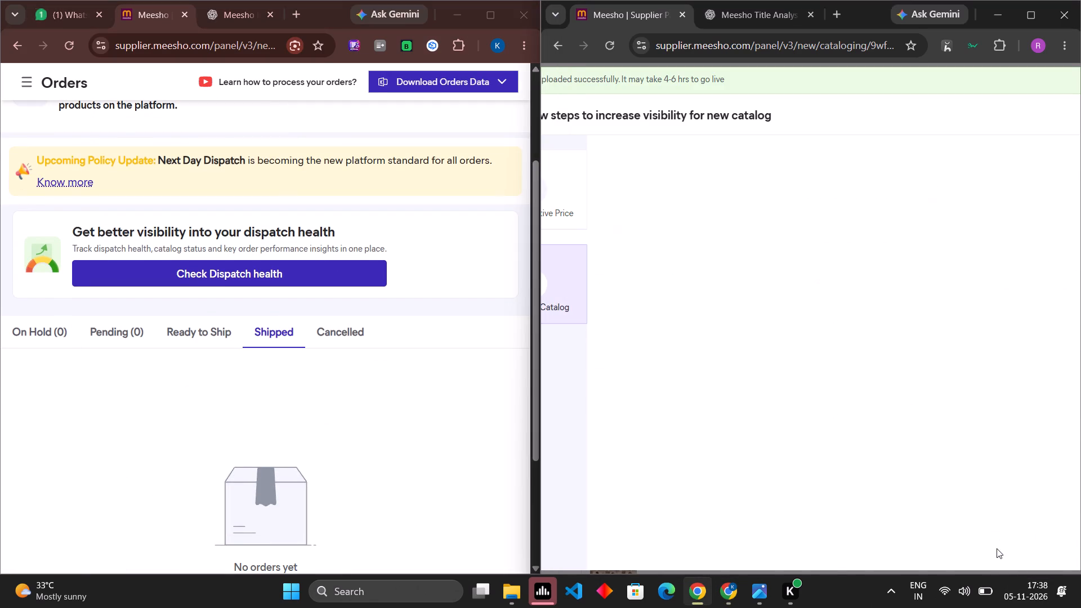
scroll(954, 280, up, 2)
scroll(945, 279, down, 2)
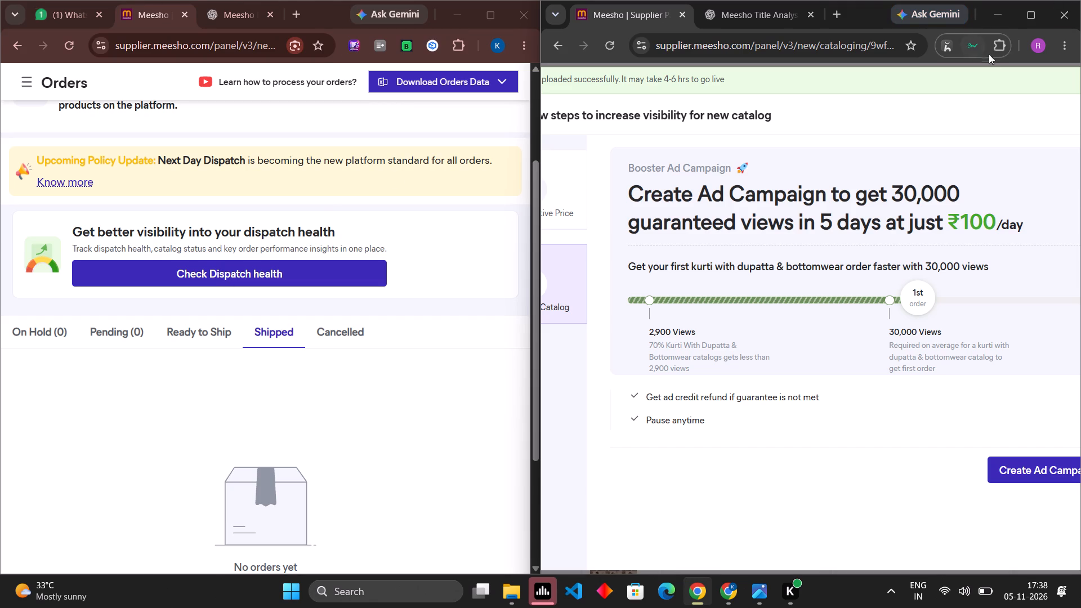
click(982, 93)
click(1031, 7)
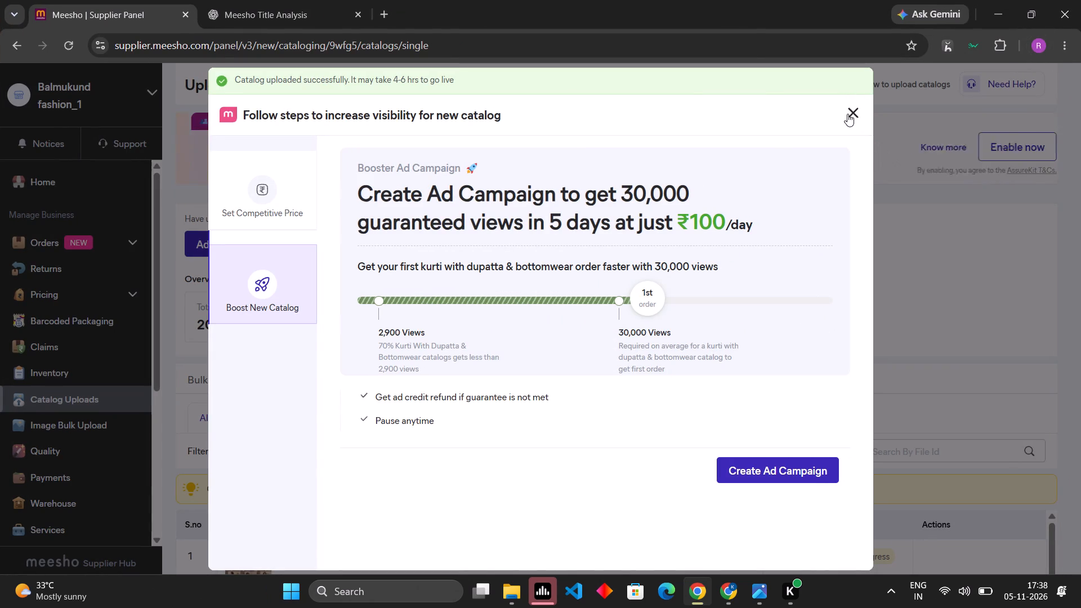
click(847, 110)
Check the single uploads list on the Upload Catalog page for the submitted catalog's QC status.
click(887, 218)
scroll(866, 212, down, 2)
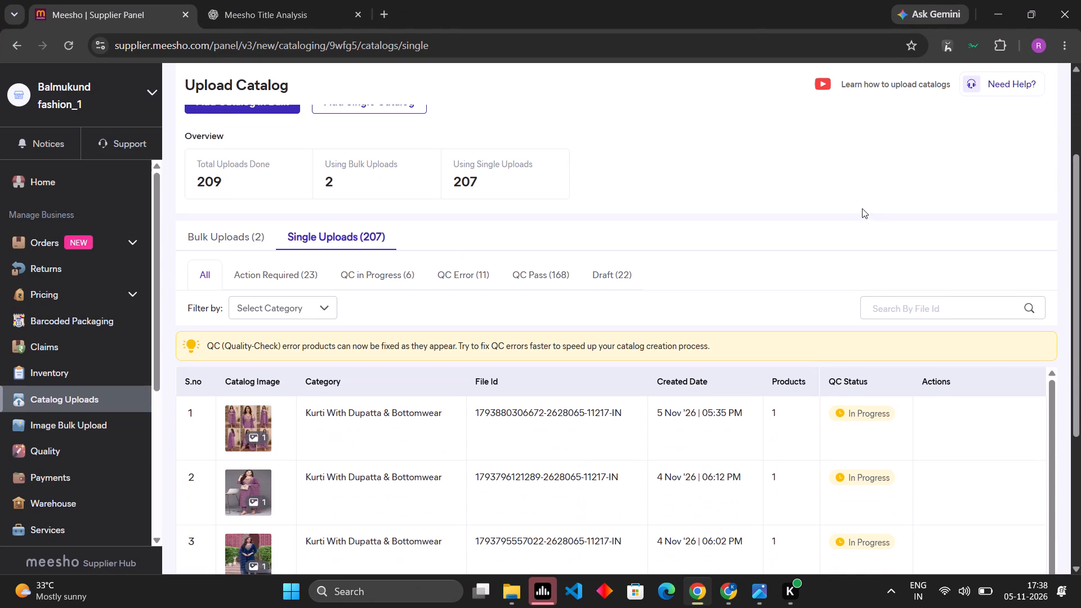
scroll(862, 208, up, 1)
click(1007, 22)
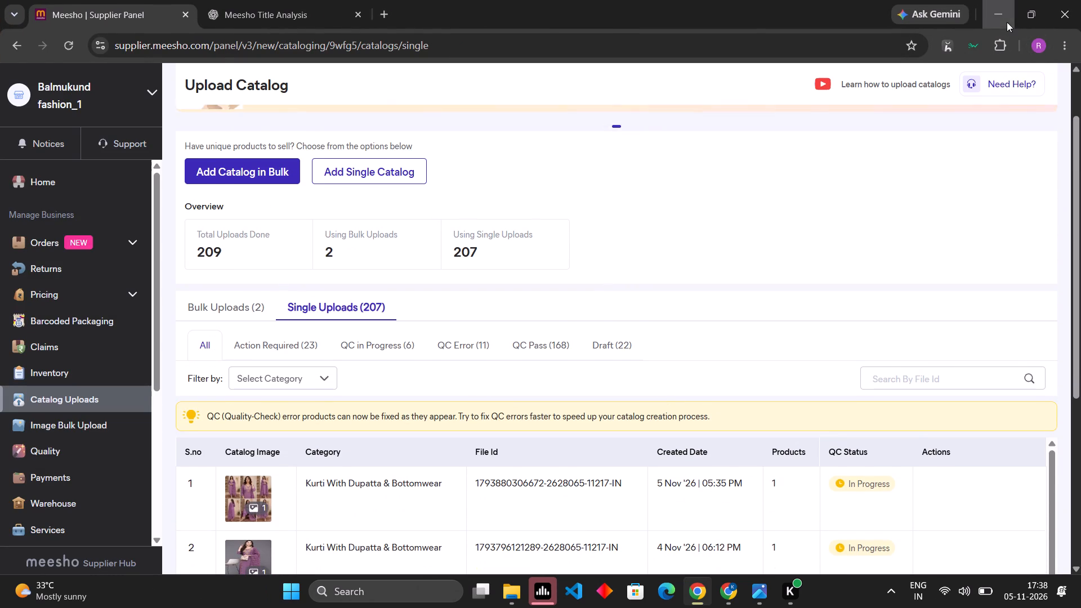
Switch to the JINAA ENTERPRISE account's window and open its ready-to-ship orders.
click(494, 21)
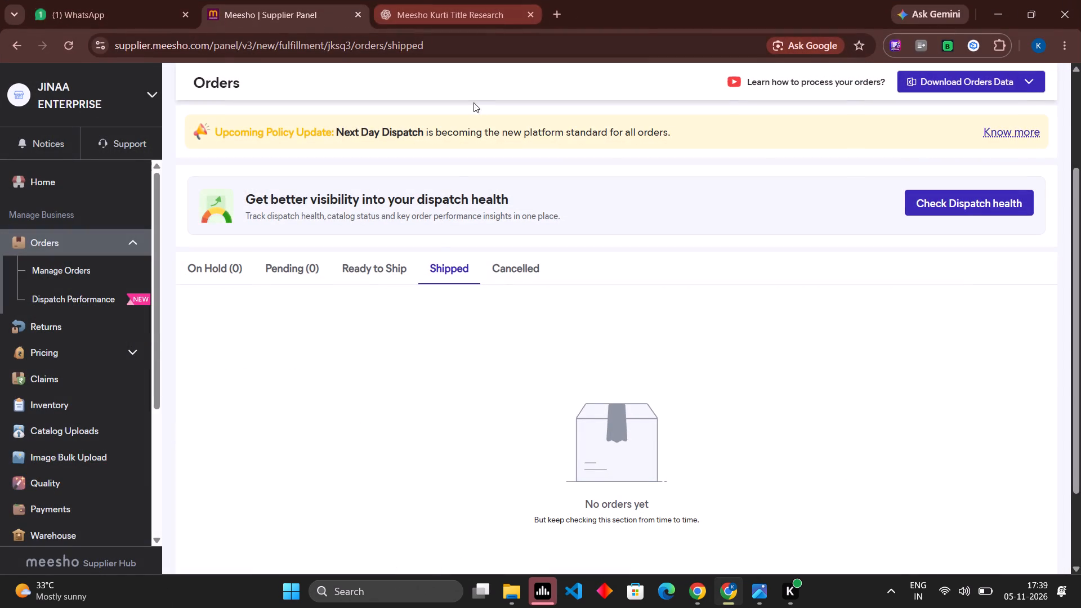
click(369, 281)
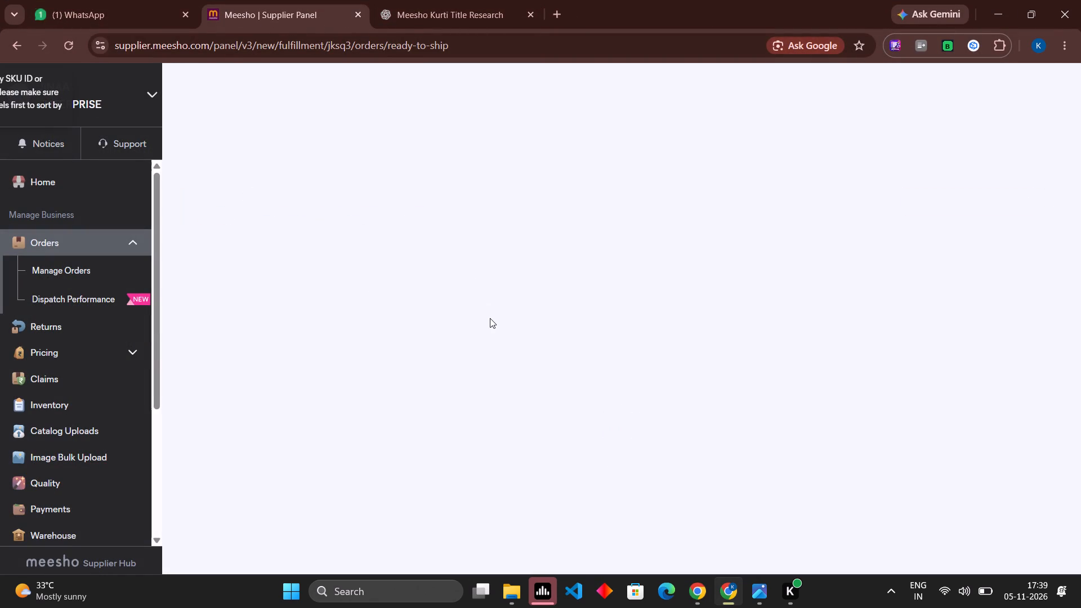
click(234, 132)
Check the progress of the Meesho kurti title deep research in ChatGPT.
click(476, 0)
scroll(466, 280, down, 1)
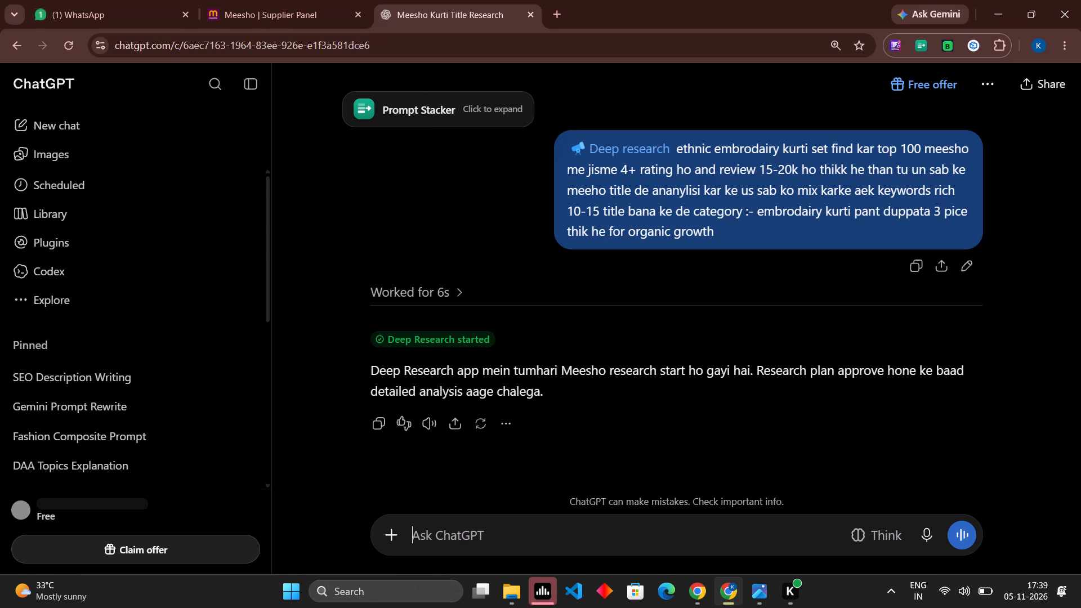
scroll(372, 284, down, 3)
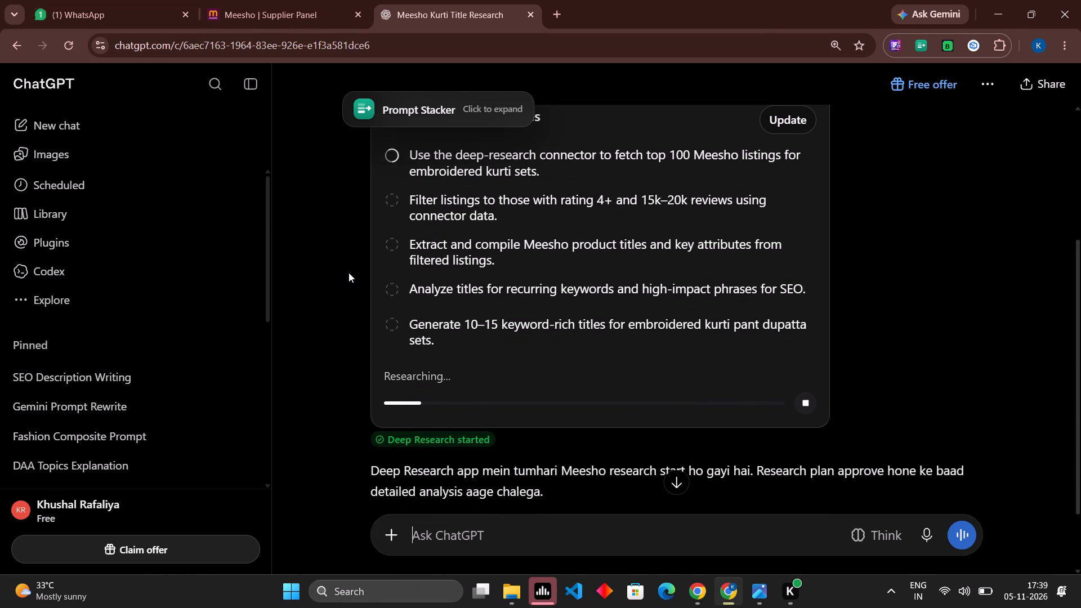
Check JINAA ENTERPRISE's ready-to-ship, shipped, cancelled and pending orders in the Meesho supplier panel.
click(323, 0)
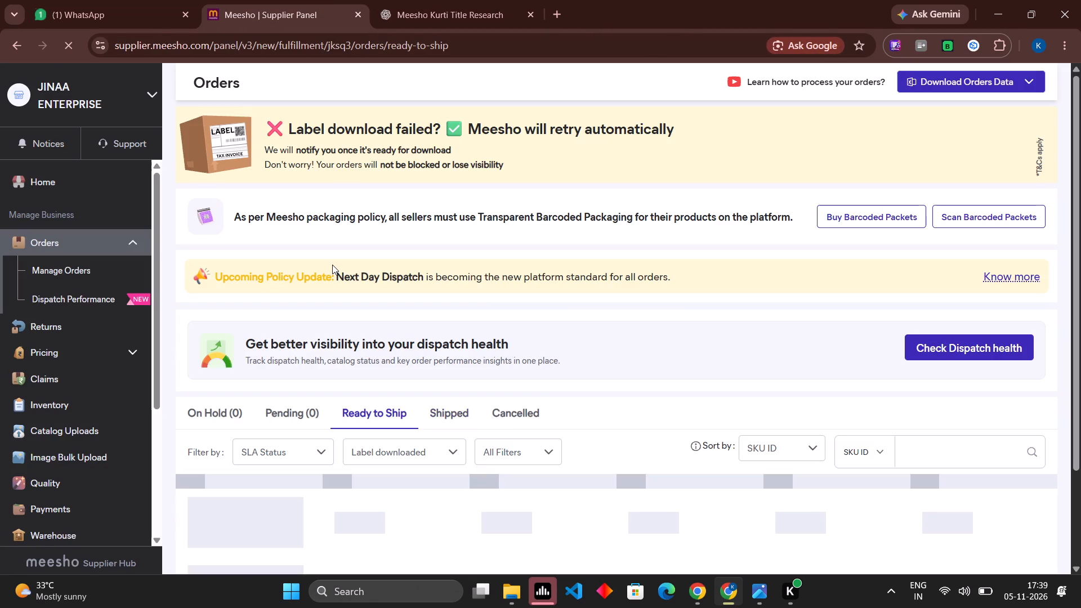
scroll(349, 305, down, 2)
click(468, 272)
scroll(469, 271, down, 2)
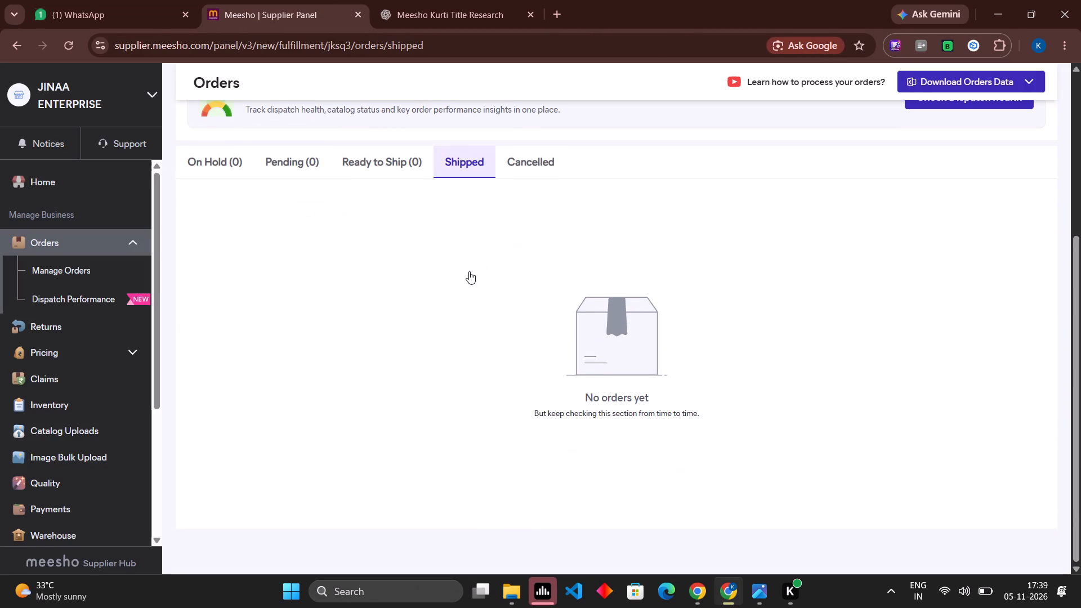
click(525, 159)
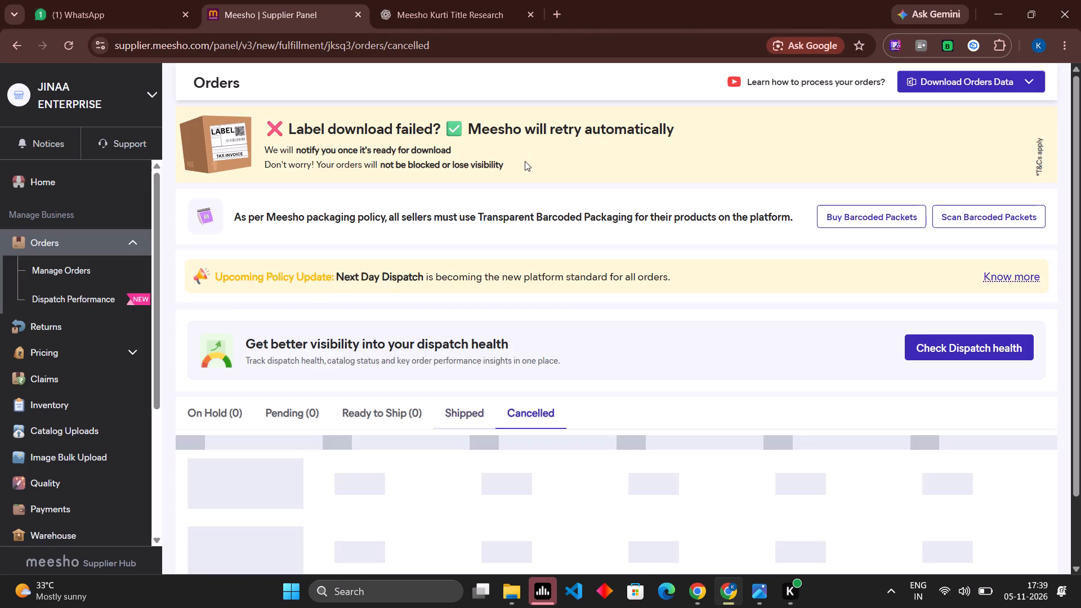
click(109, 265)
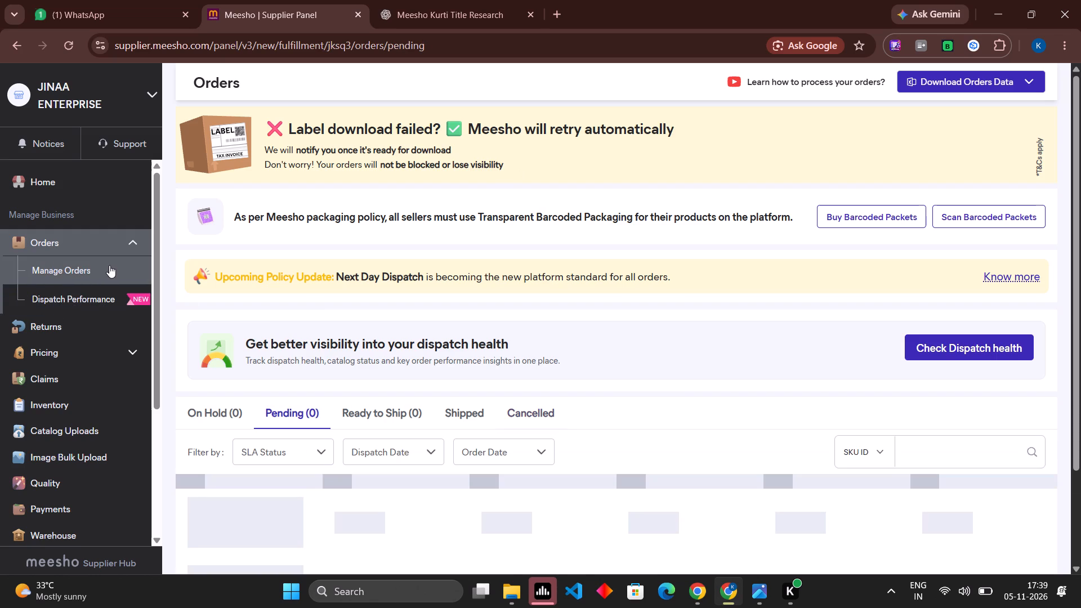
Check the Return/RTO overview, dismissing its update alert, and the account's home page.
click(101, 325)
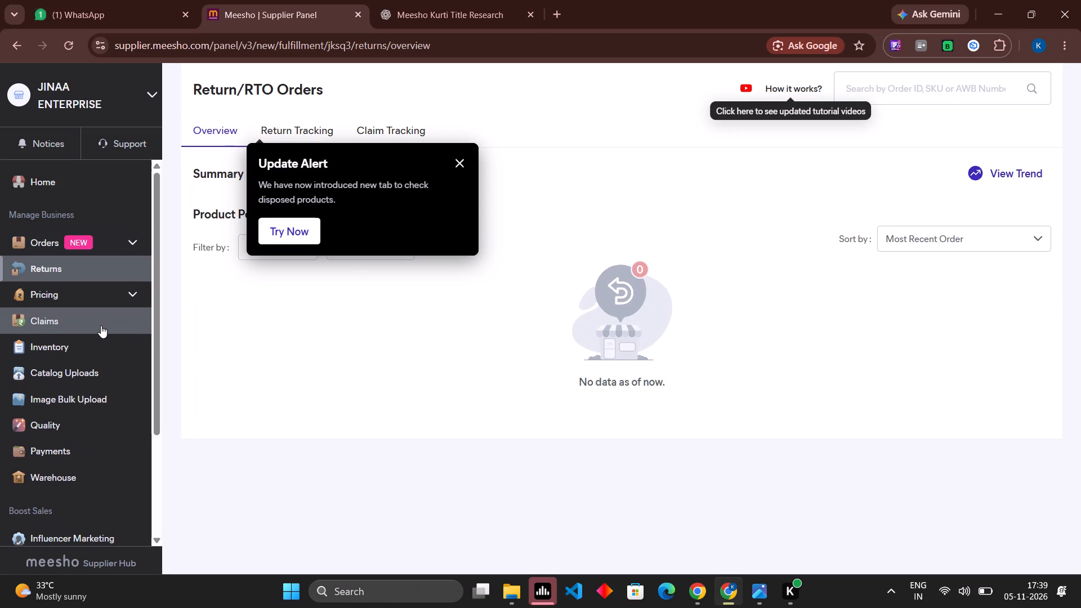
click(462, 161)
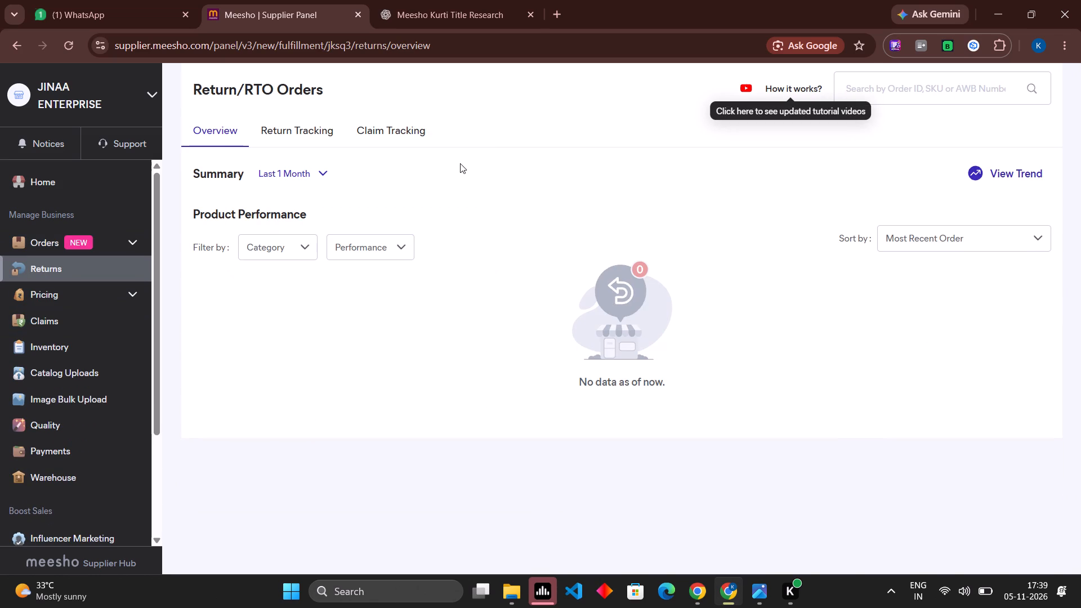
click(38, 189)
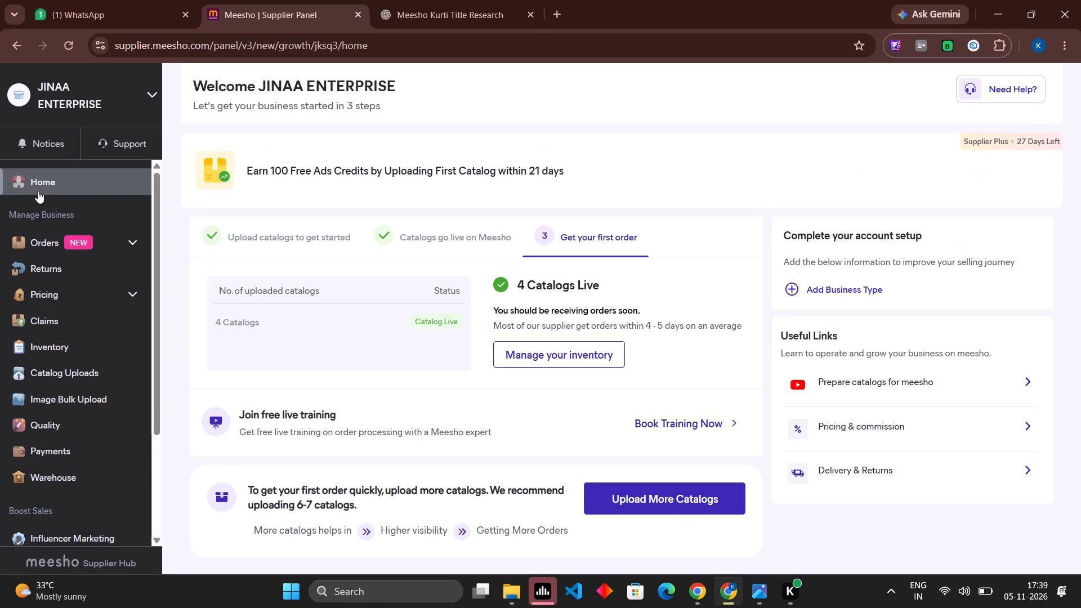
Review the active, activation-pending and blocked catalogs in JINAA ENTERPRISE's inventory.
click(84, 352)
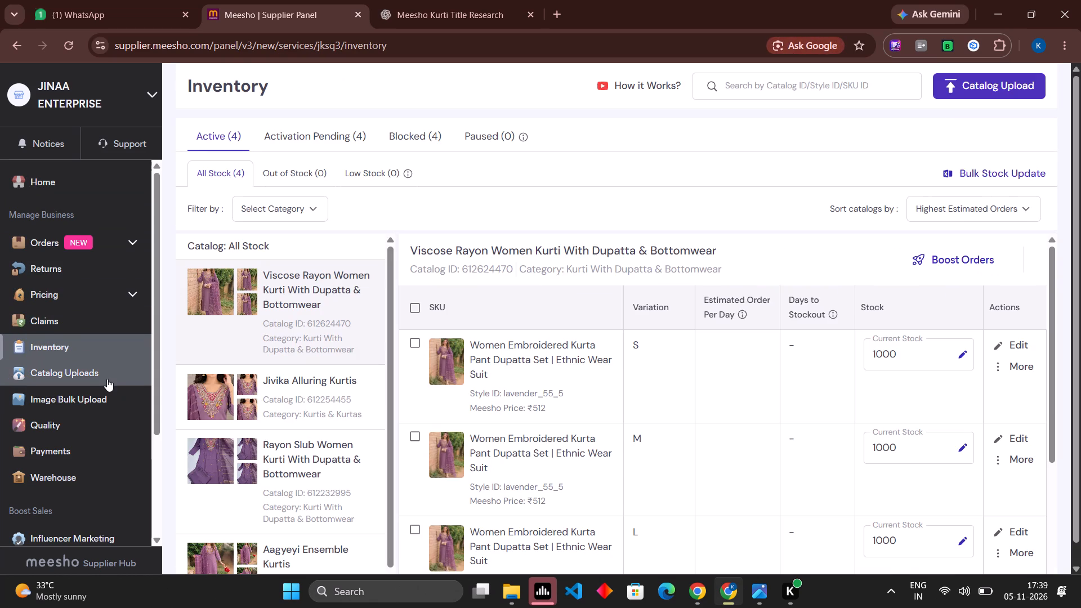
scroll(340, 354, down, 6)
scroll(332, 359, up, 4)
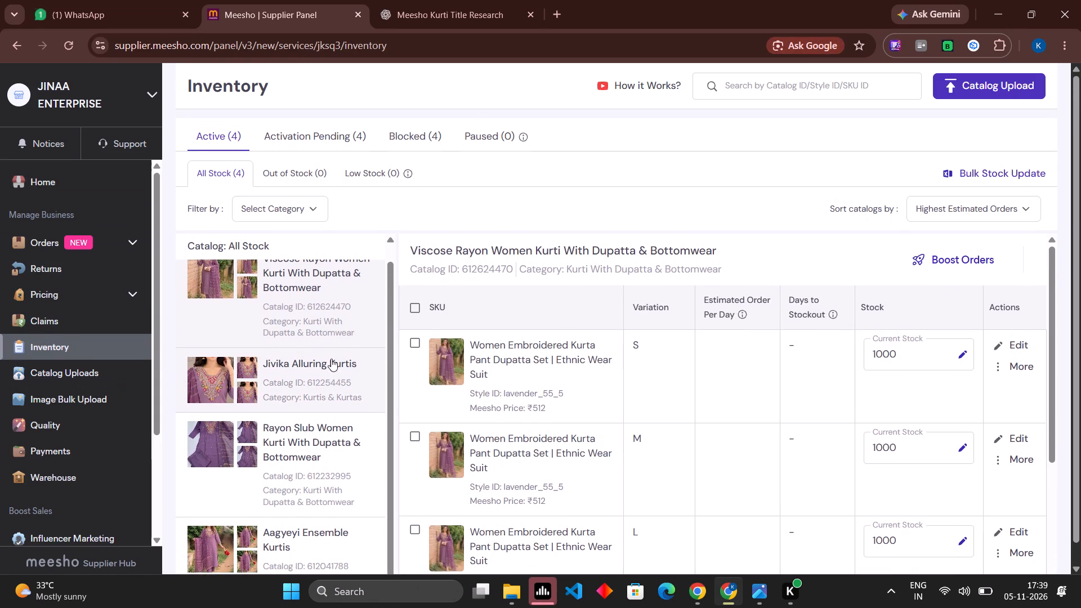
scroll(331, 359, up, 1)
scroll(329, 355, down, 4)
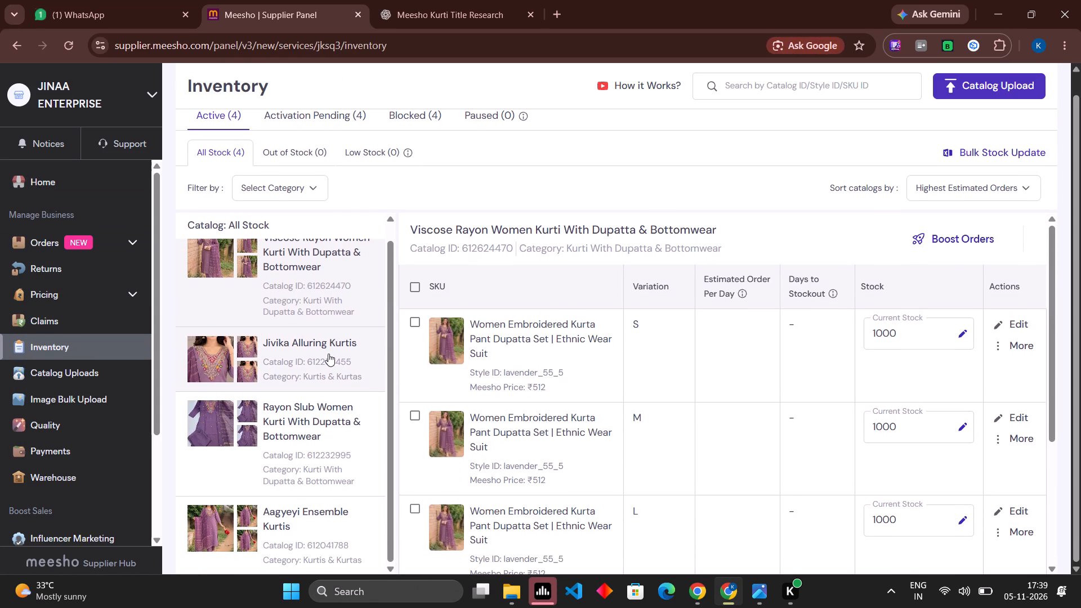
scroll(328, 354, up, 4)
click(291, 117)
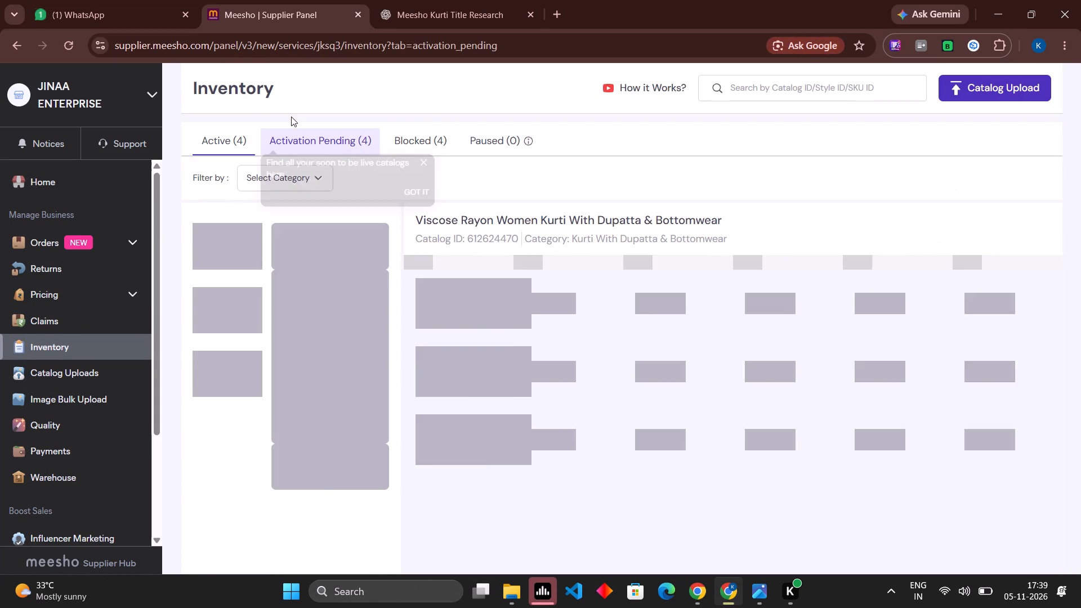
scroll(320, 111, down, 4)
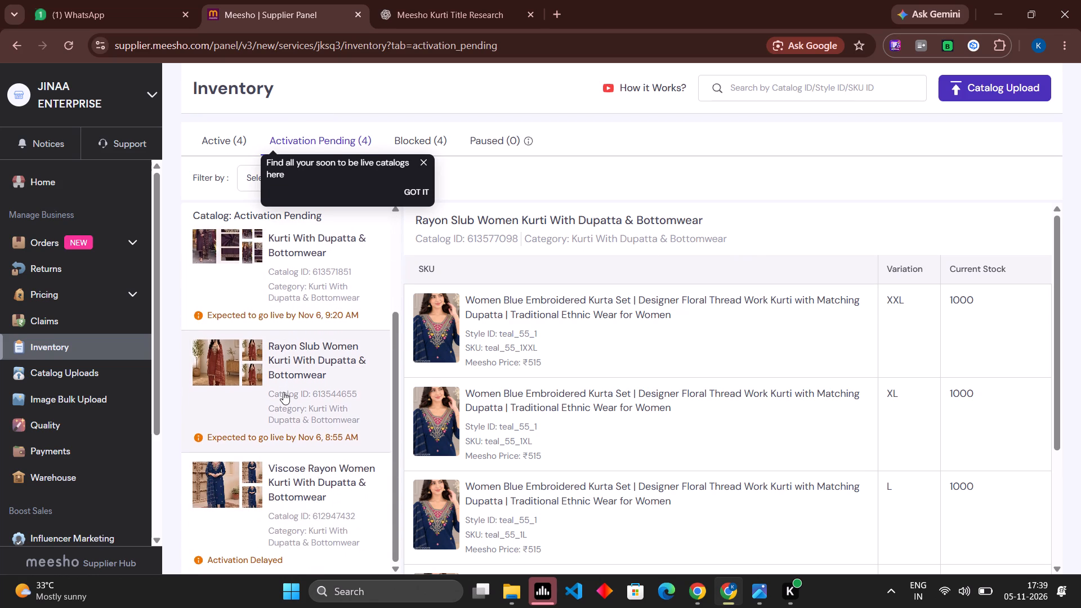
scroll(283, 390, up, 5)
click(407, 134)
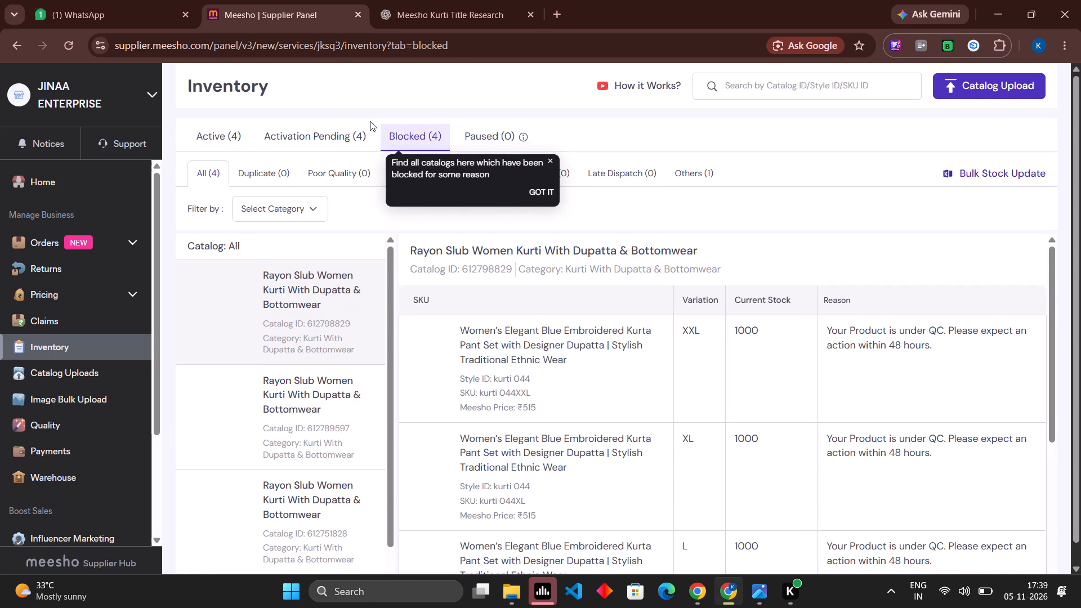
scroll(358, 120, down, 1)
scroll(209, 398, down, 5)
scroll(218, 400, up, 5)
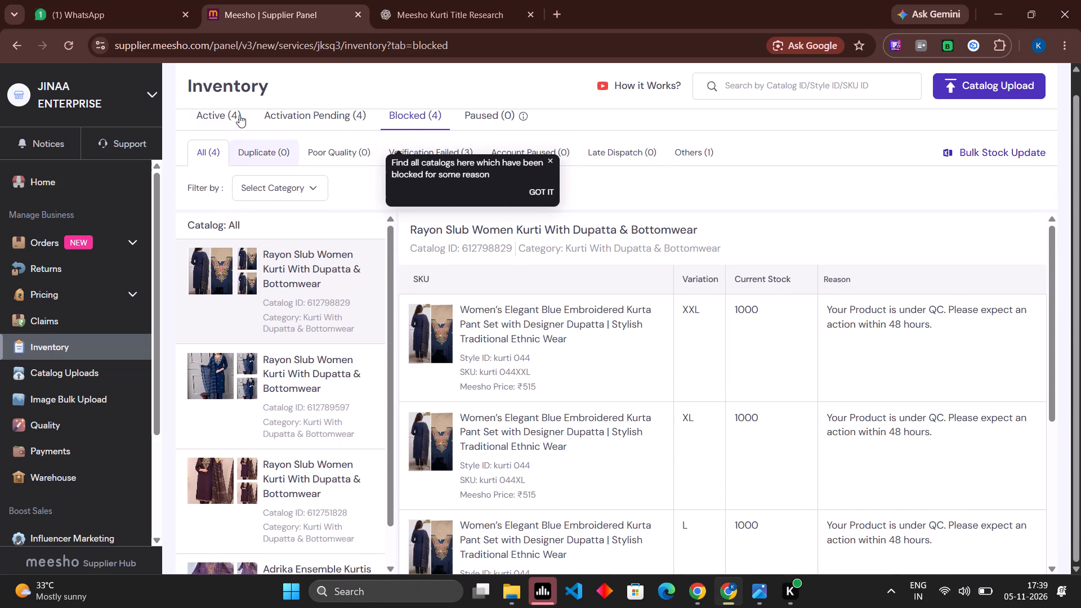
Return to the active inventory catalogs and open the JINAA ENTERPRISE account options.
click(240, 114)
click(148, 92)
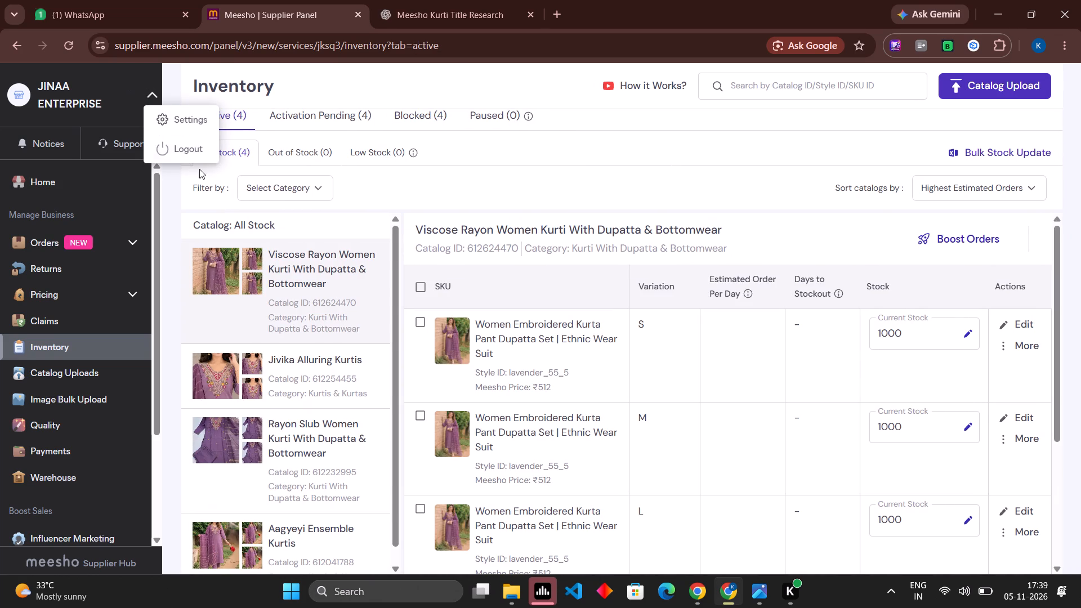
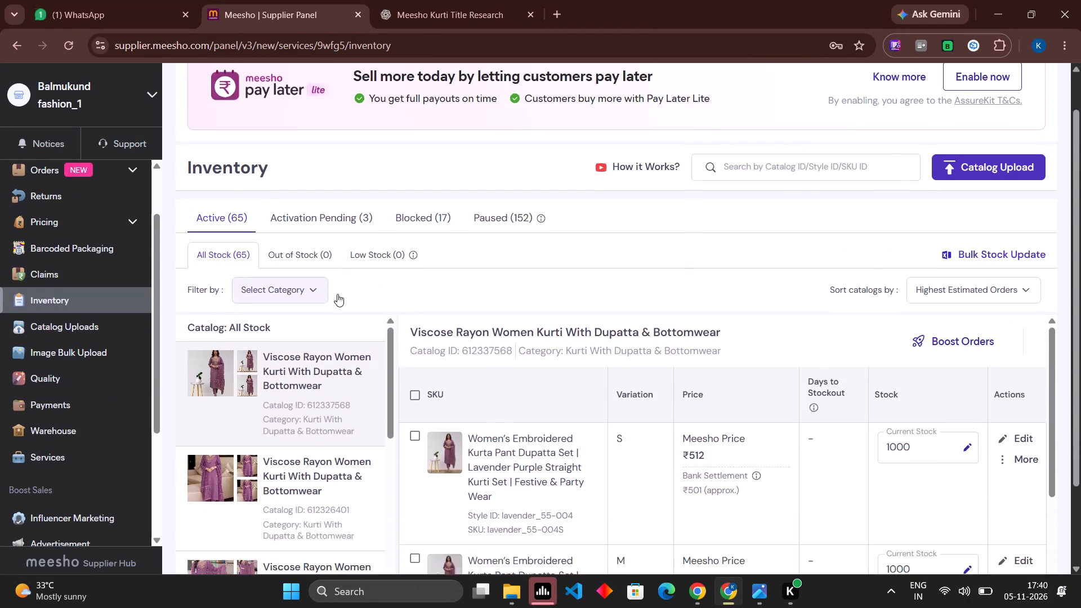
Browse pages 7 and 6 of Balmukund fashion_1's active inventory catalogs for an existing kurti set.
scroll(337, 294, down, 1)
scroll(343, 288, down, 20)
scroll(343, 288, down, 1)
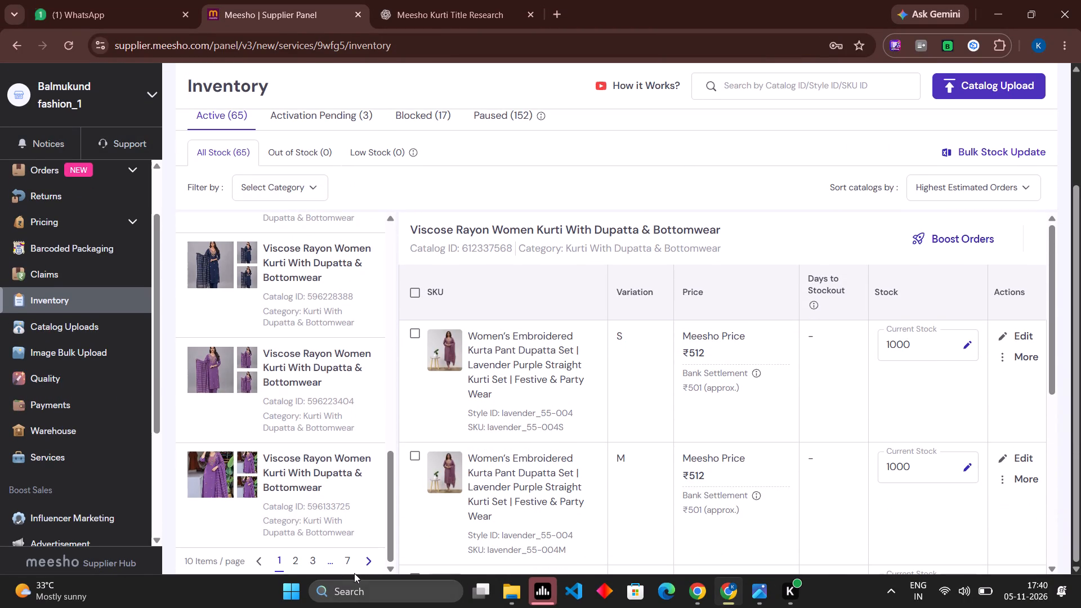
click(347, 562)
scroll(480, 163, down, 3)
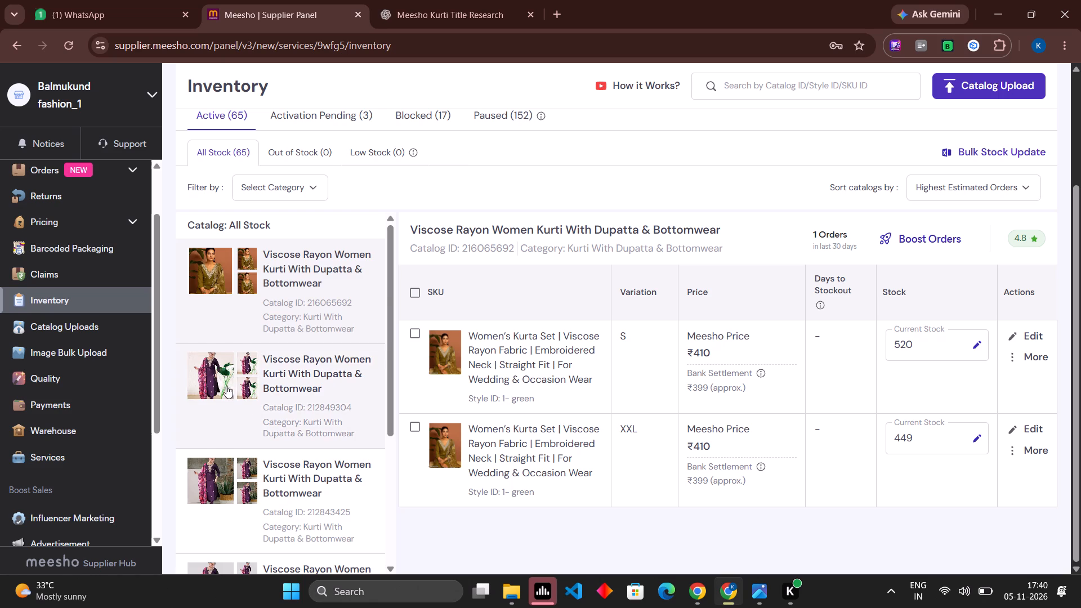
scroll(231, 390, down, 6)
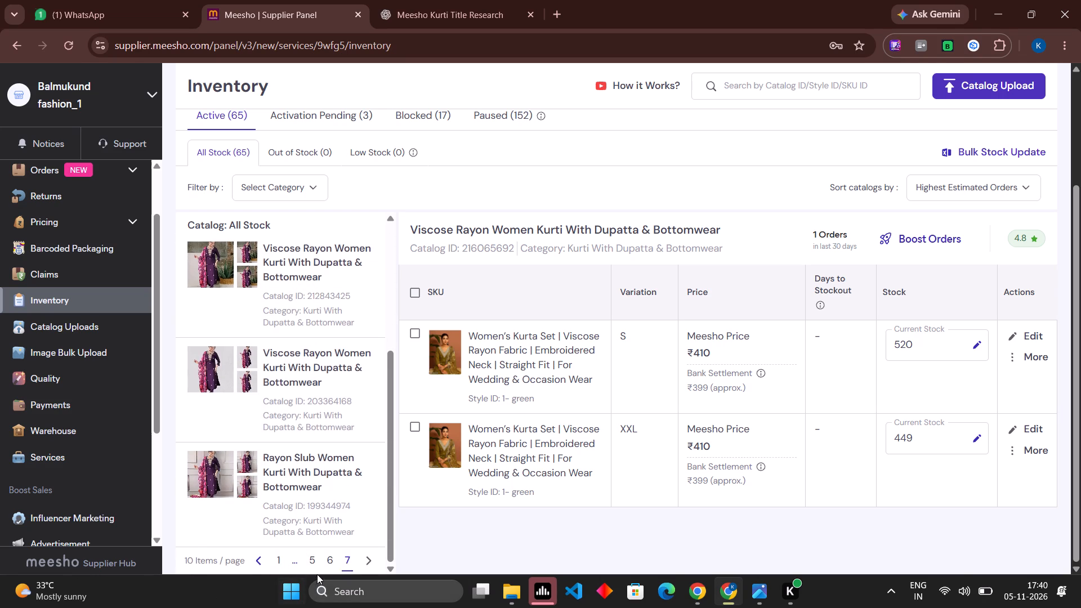
click(331, 557)
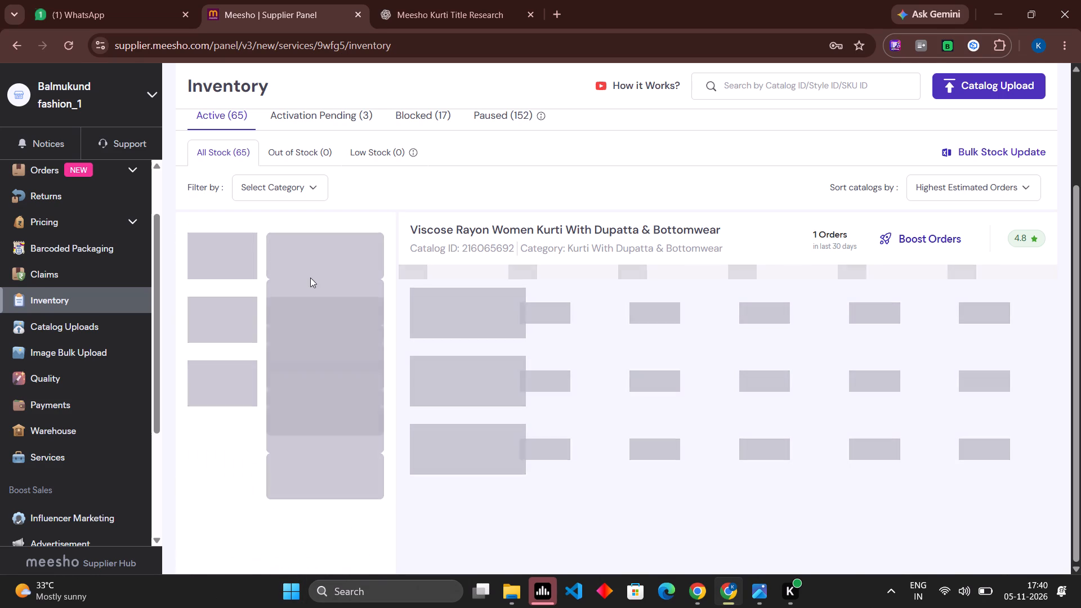
scroll(310, 278, down, 3)
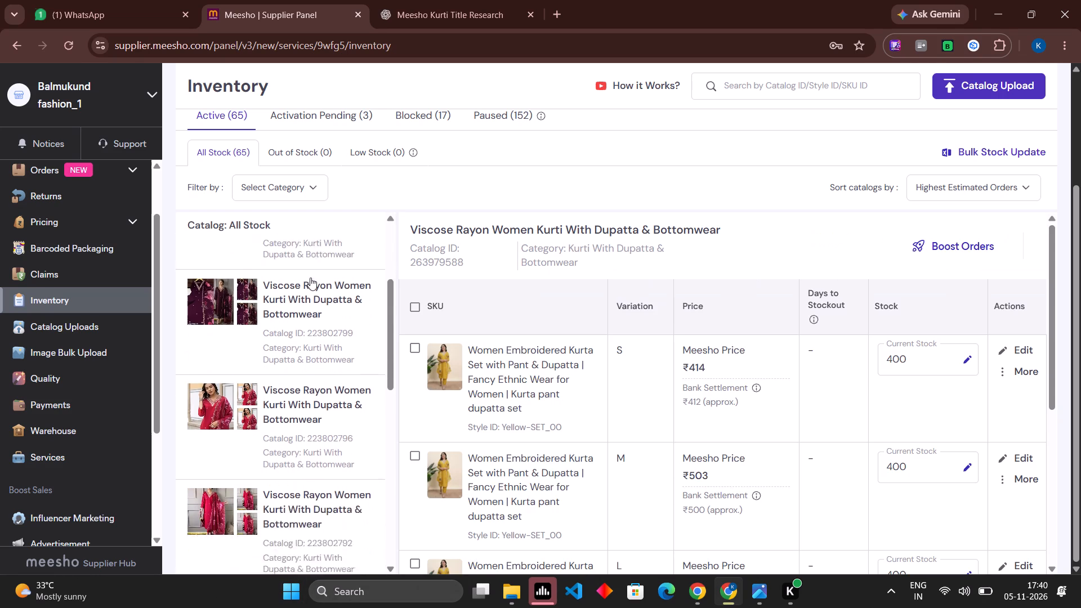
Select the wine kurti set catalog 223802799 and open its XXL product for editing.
click(310, 278)
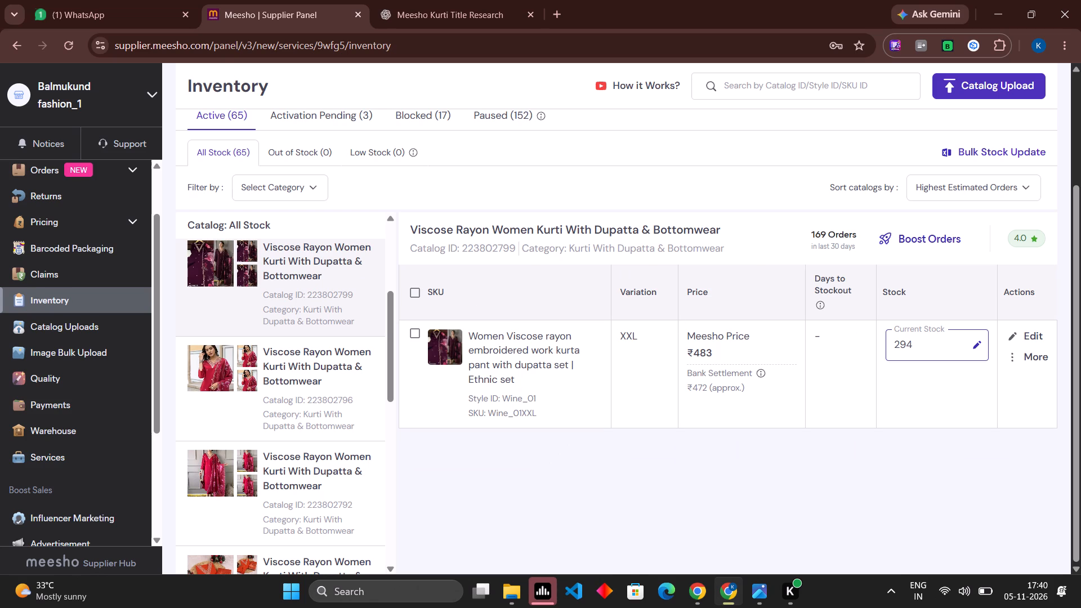
click(1034, 324)
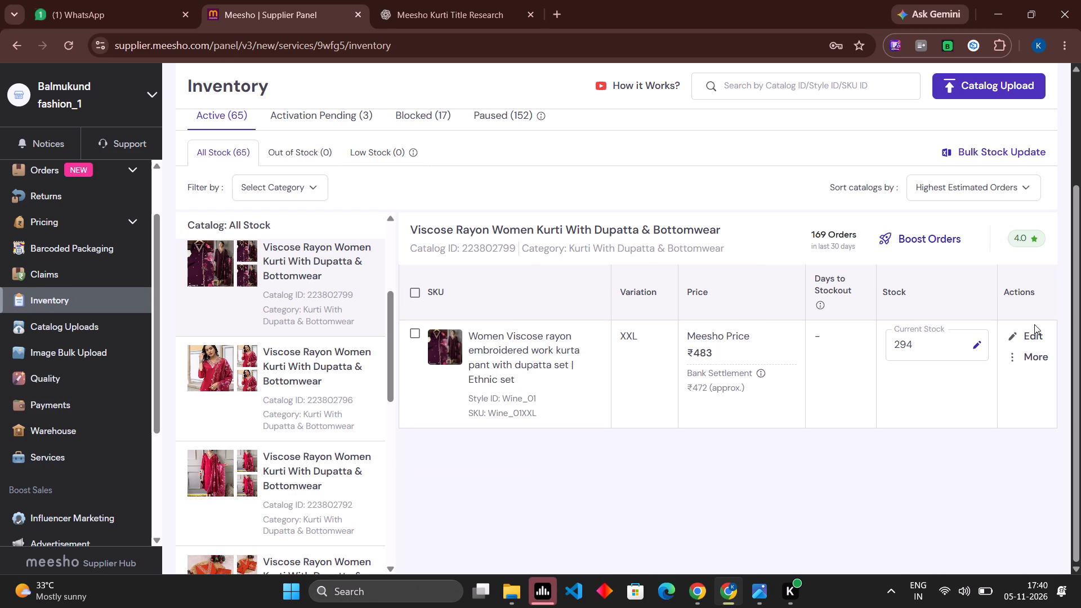
click(1041, 334)
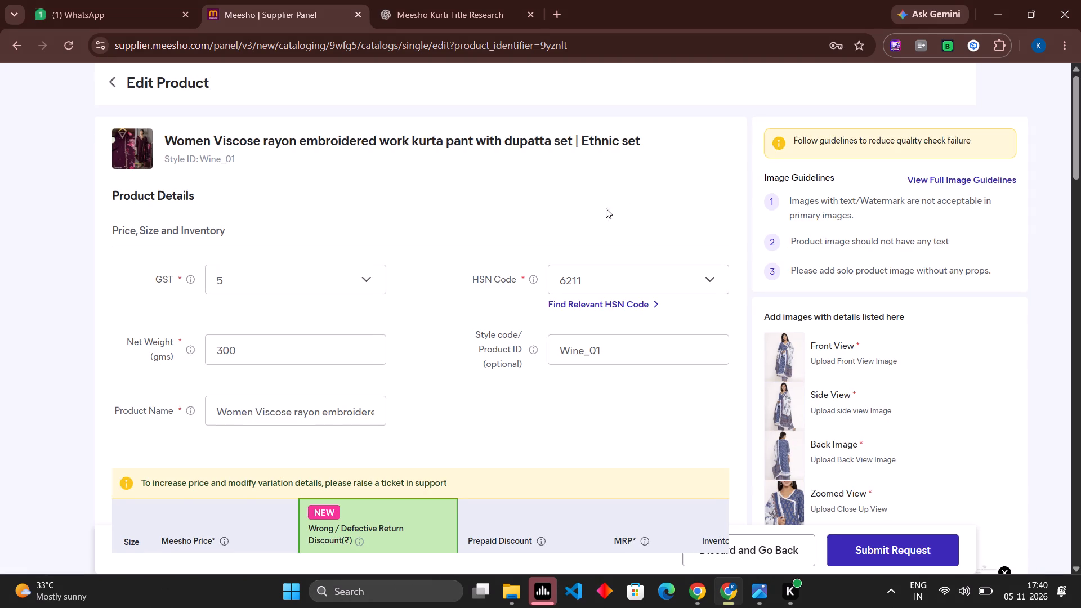
Examine the Wine_01 product's size-wise prices, return and prepaid discounts, and other attributes.
scroll(503, 233, down, 8)
scroll(496, 218, up, 1)
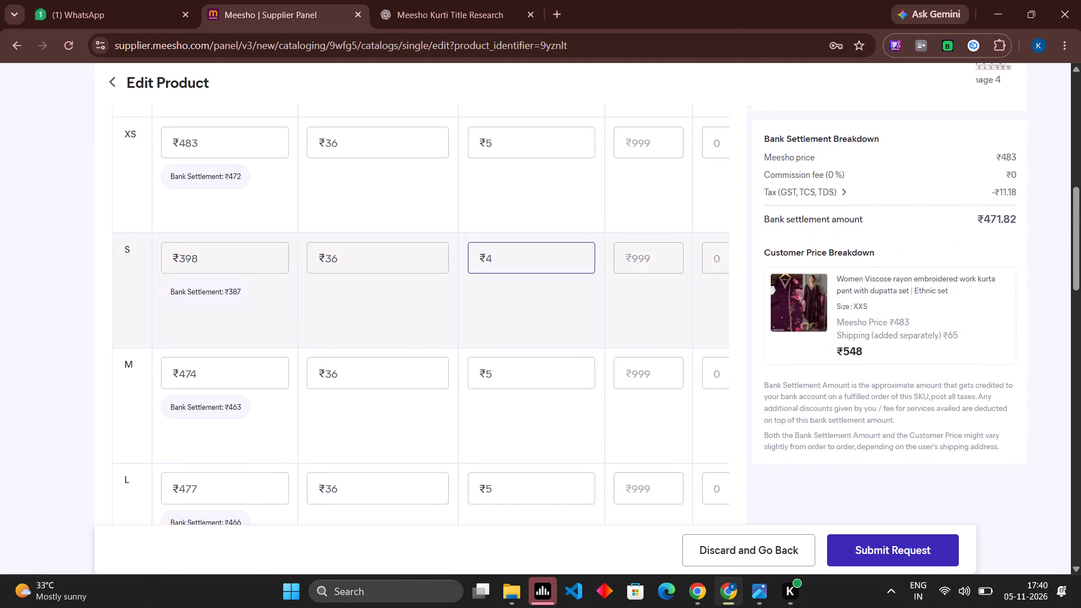
scroll(496, 218, up, 2)
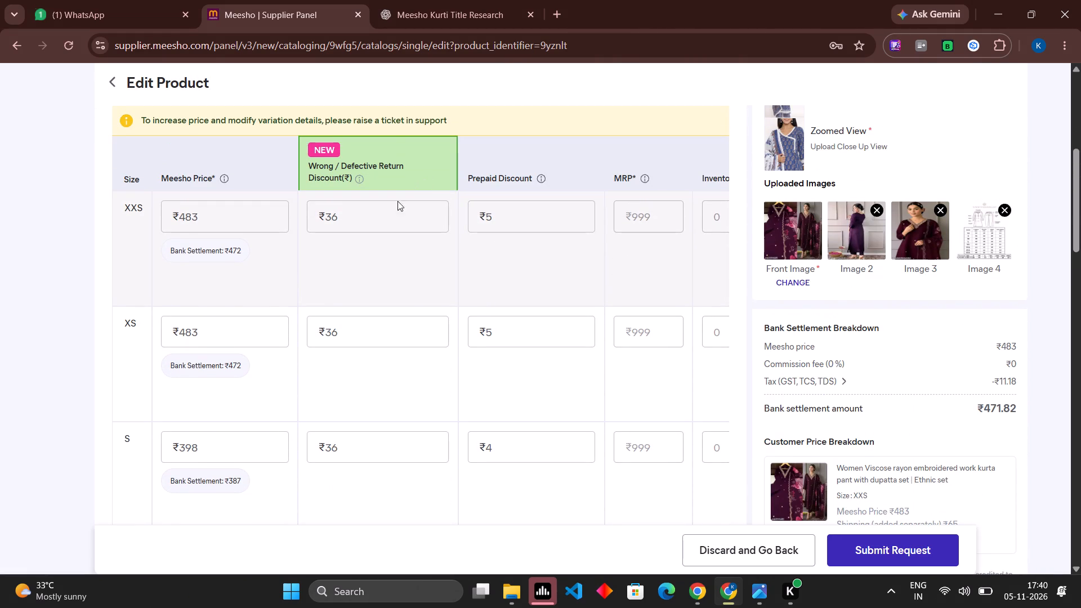
triple_click(370, 220)
click(370, 220)
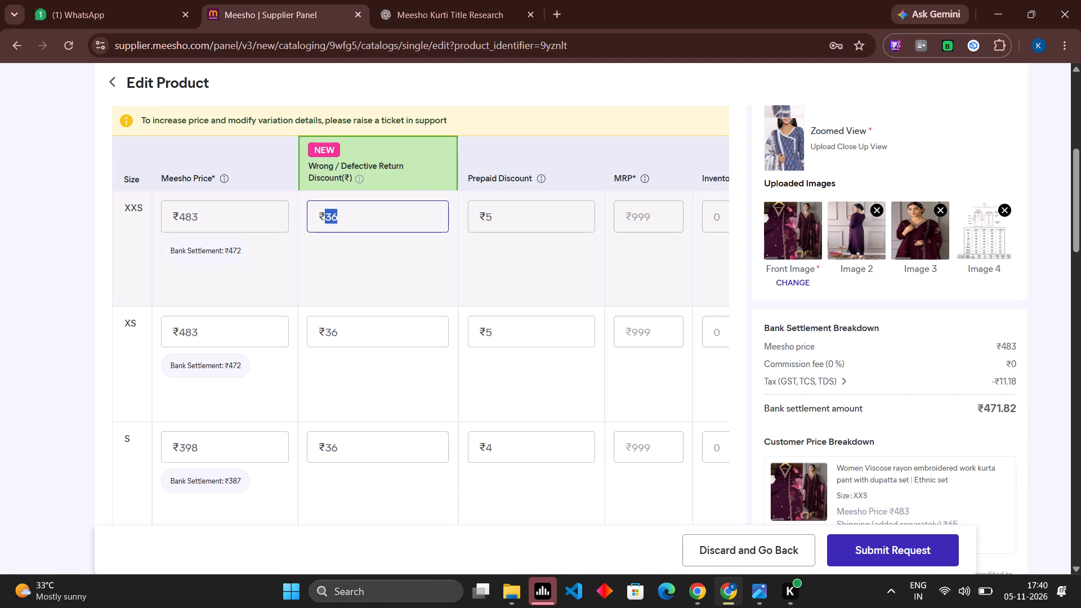
scroll(492, 155, down, 1)
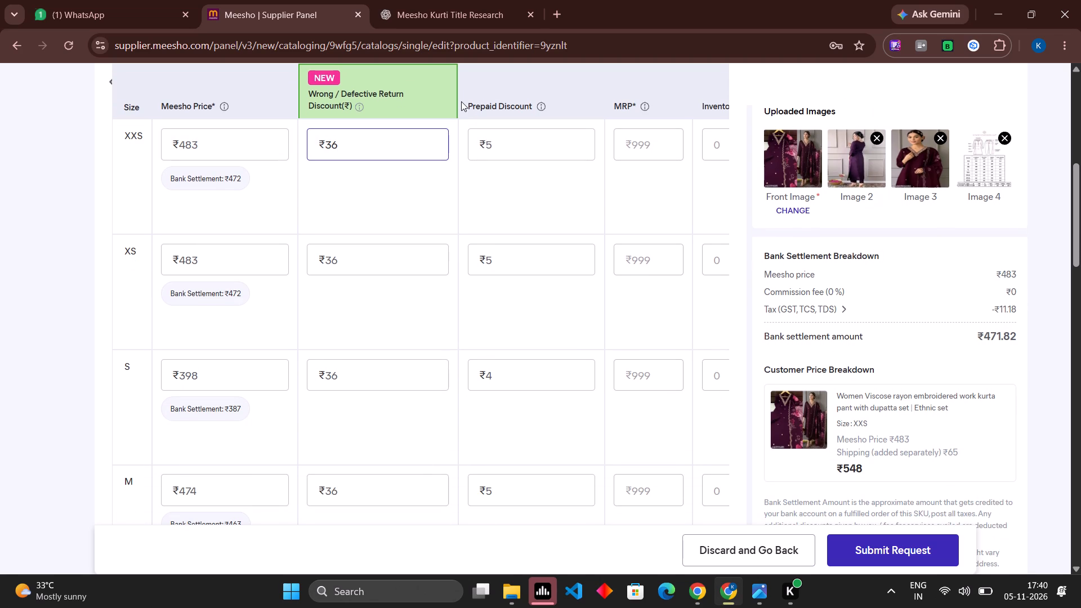
scroll(461, 101, down, 8)
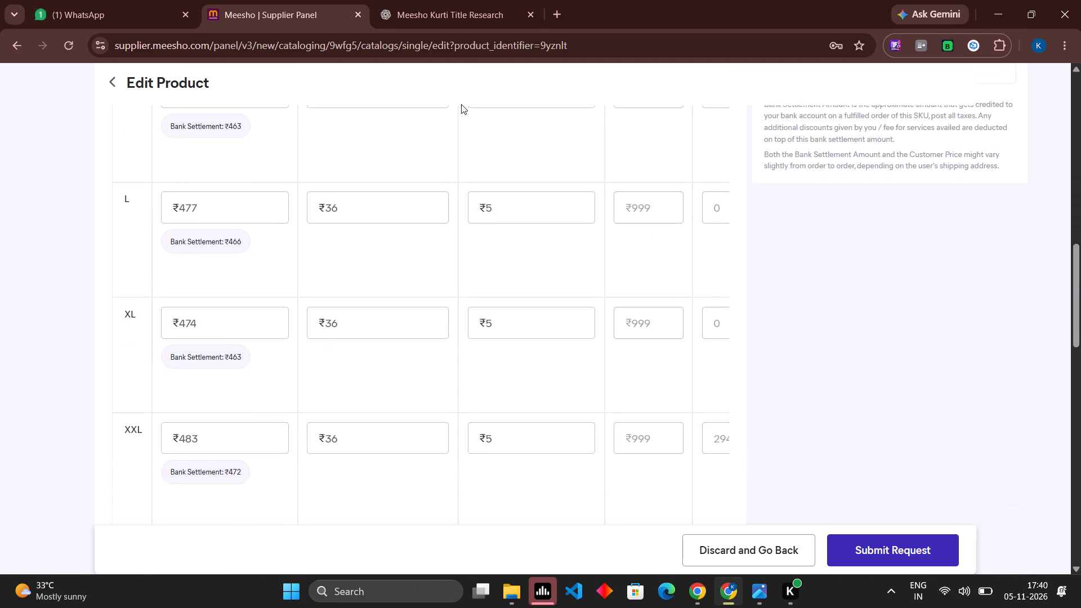
scroll(461, 104, down, 13)
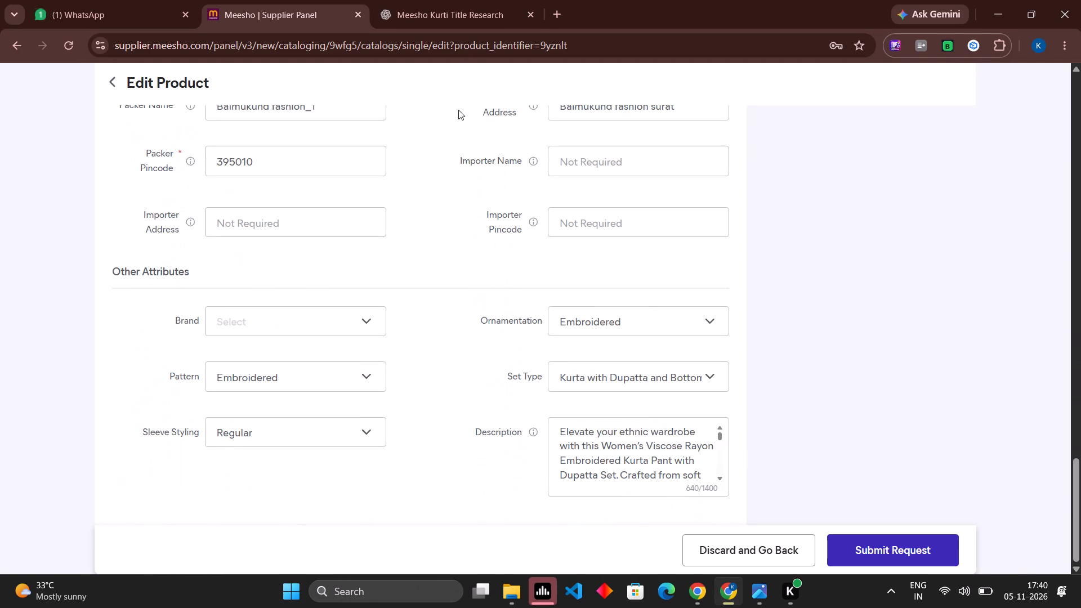
scroll(458, 110, down, 5)
Read through the Wine_01 product description, including its closing hashtags.
click(649, 439)
scroll(649, 439, down, 1)
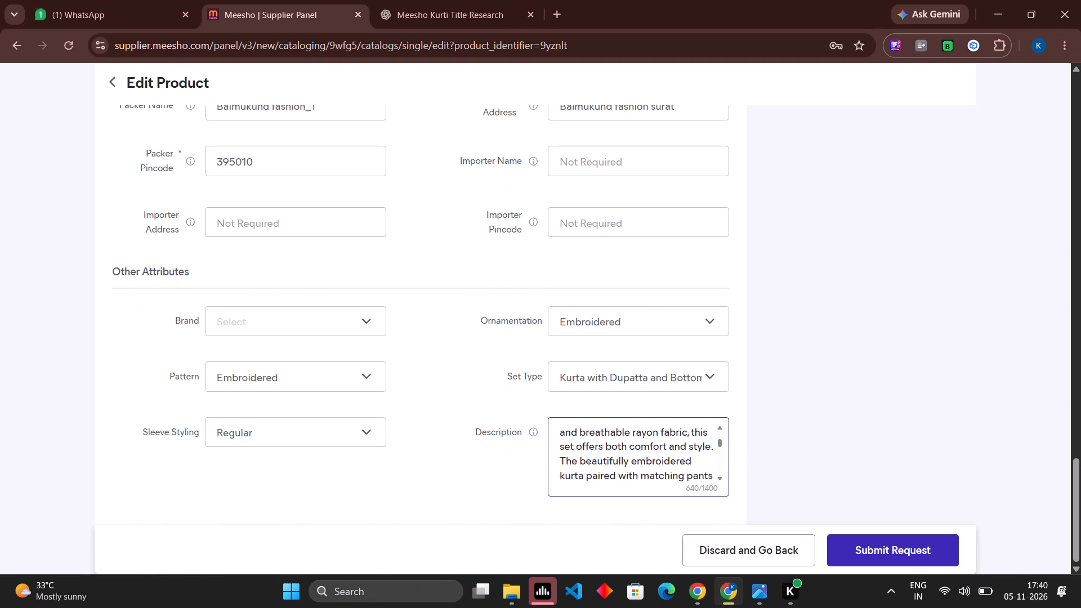
scroll(649, 439, down, 3)
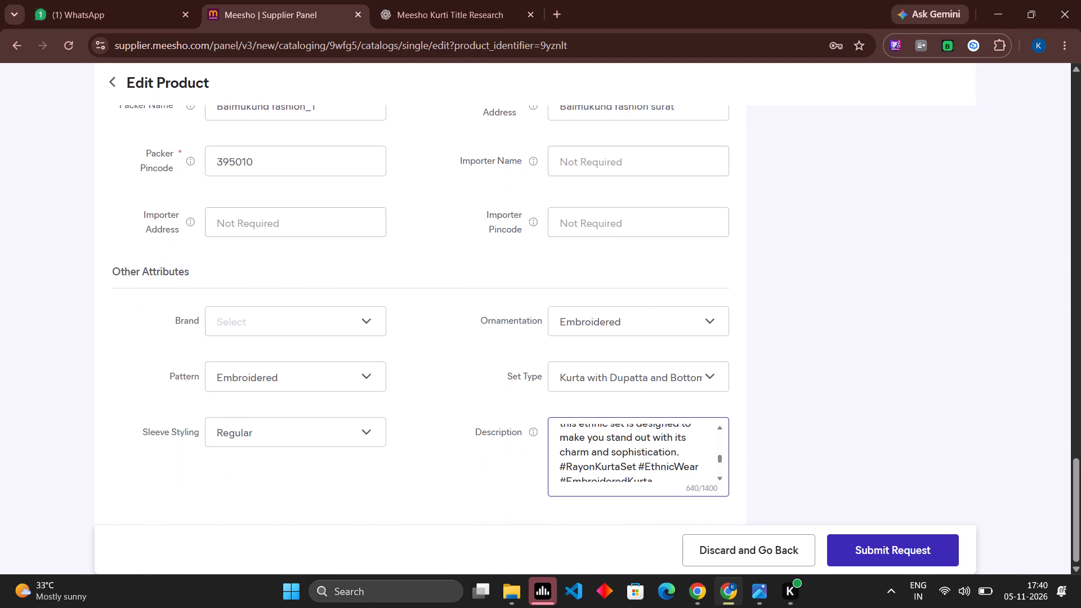
scroll(640, 439, down, 2)
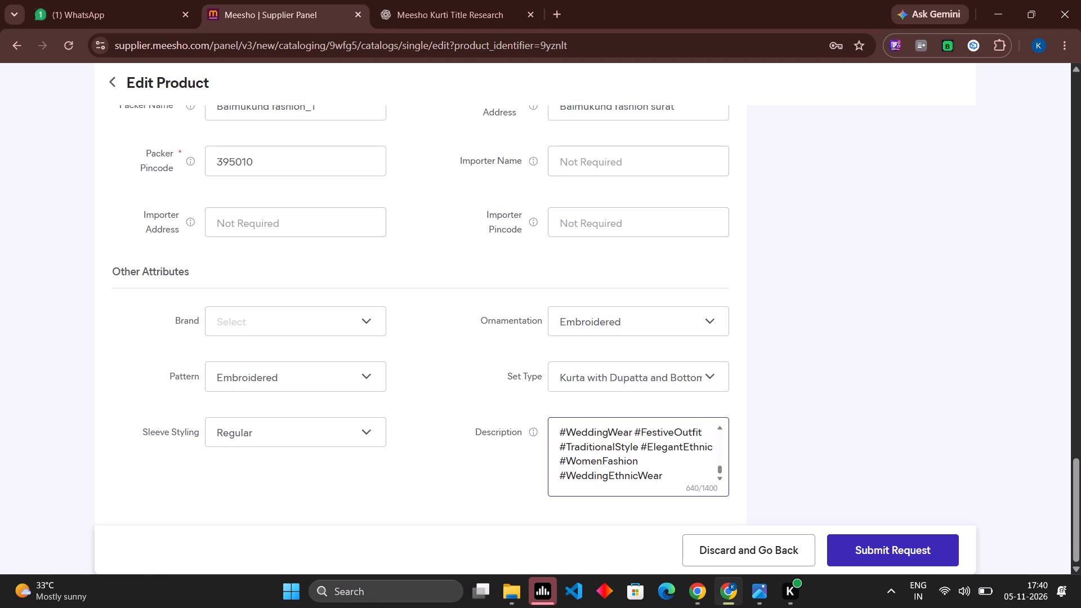
scroll(617, 434, up, 1)
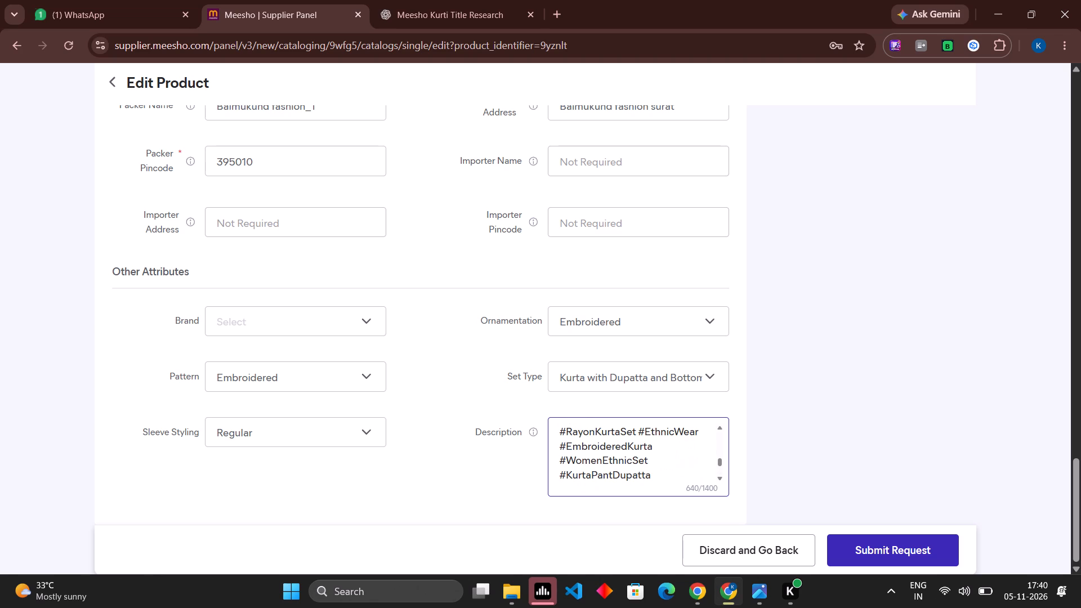
scroll(617, 434, up, 2)
scroll(617, 434, down, 1)
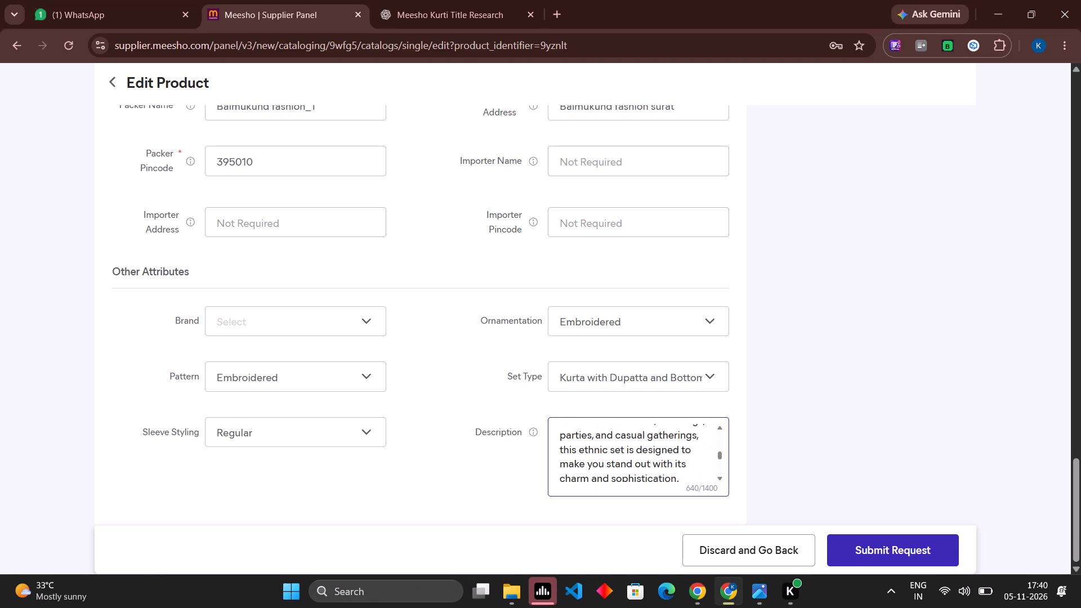
scroll(617, 434, down, 1)
scroll(617, 434, up, 2)
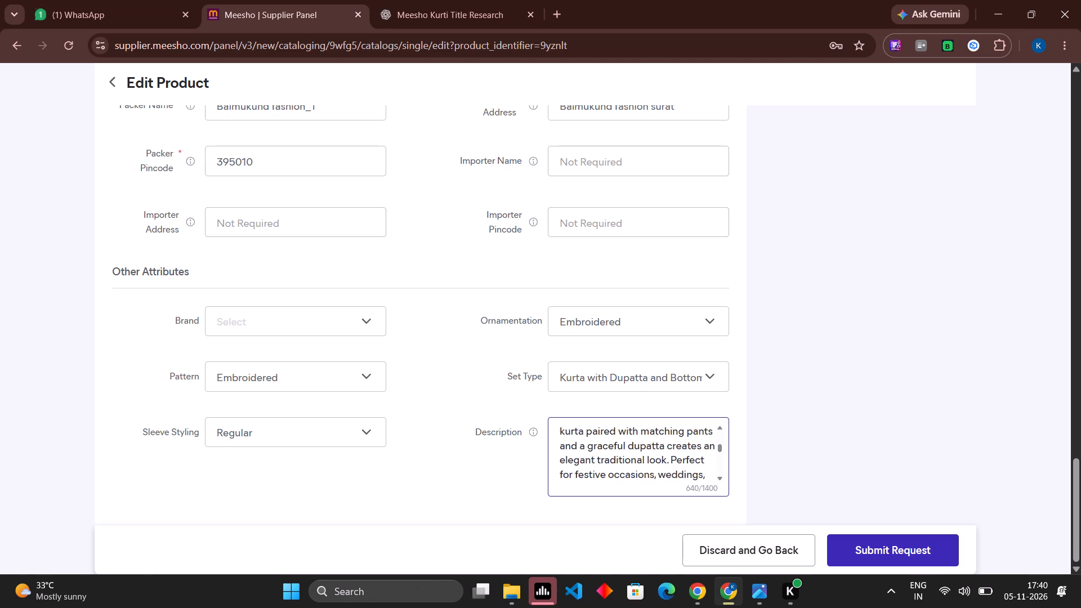
scroll(617, 434, up, 4)
scroll(617, 434, down, 2)
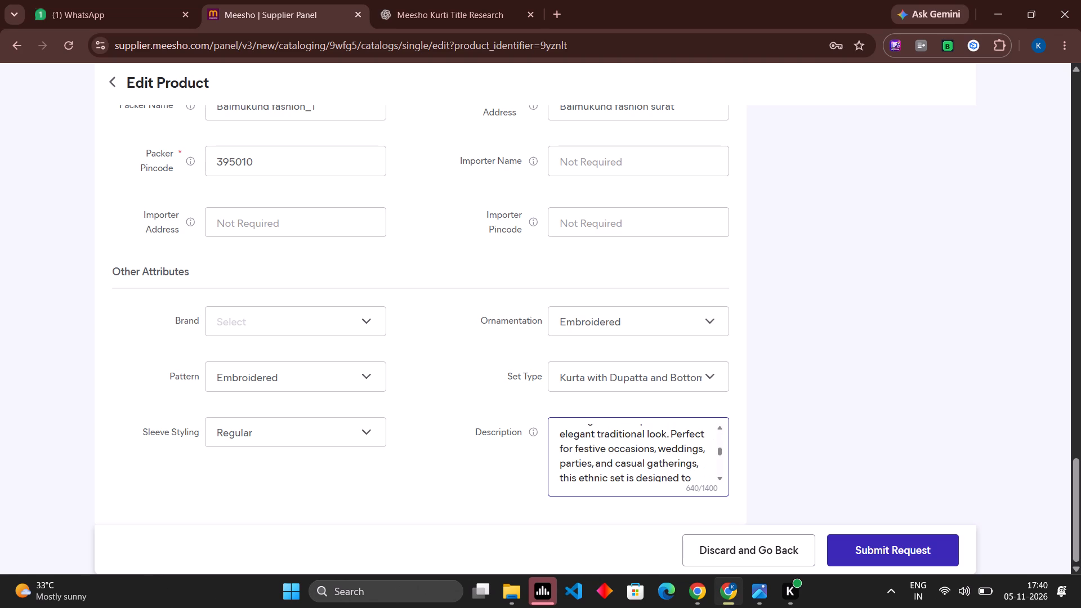
scroll(629, 471, down, 1)
Copy the entire Wine_01 product description with its hashtags.
click(636, 459)
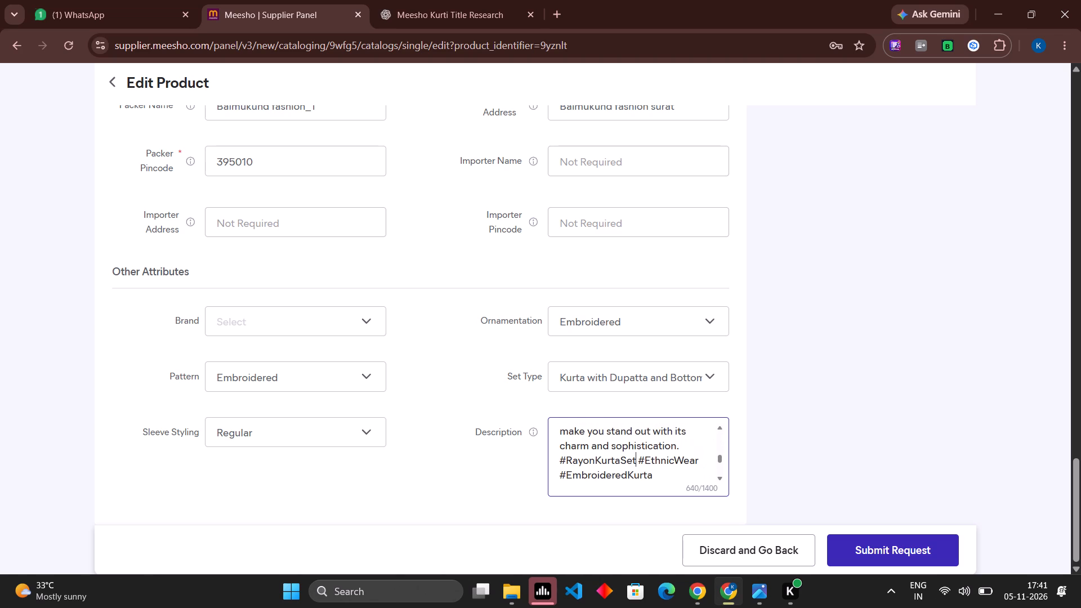
double_click(637, 460)
triple_click(623, 438)
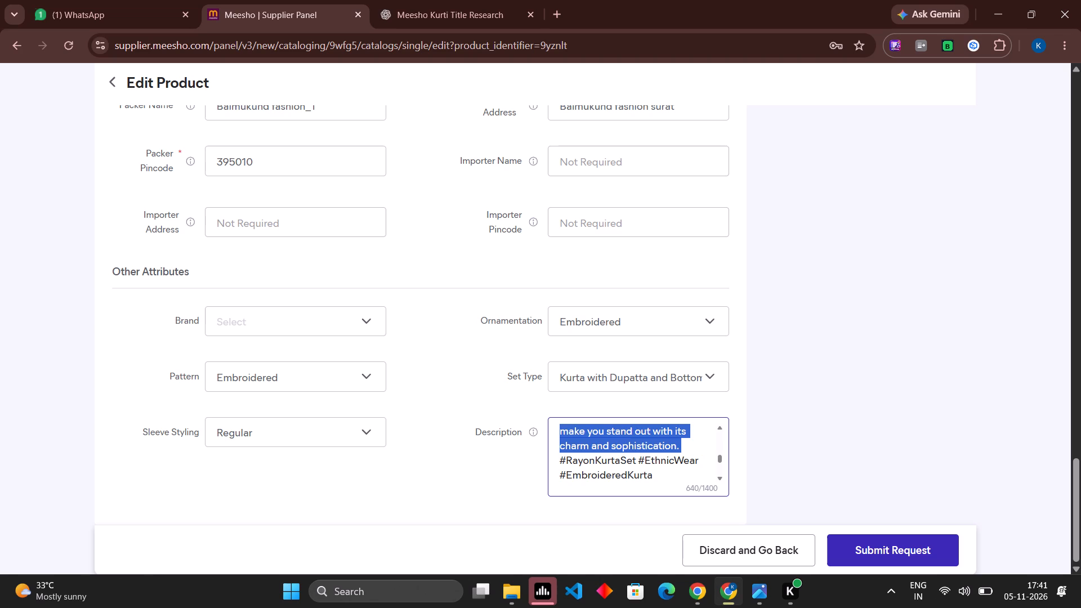
scroll(634, 462, down, 6)
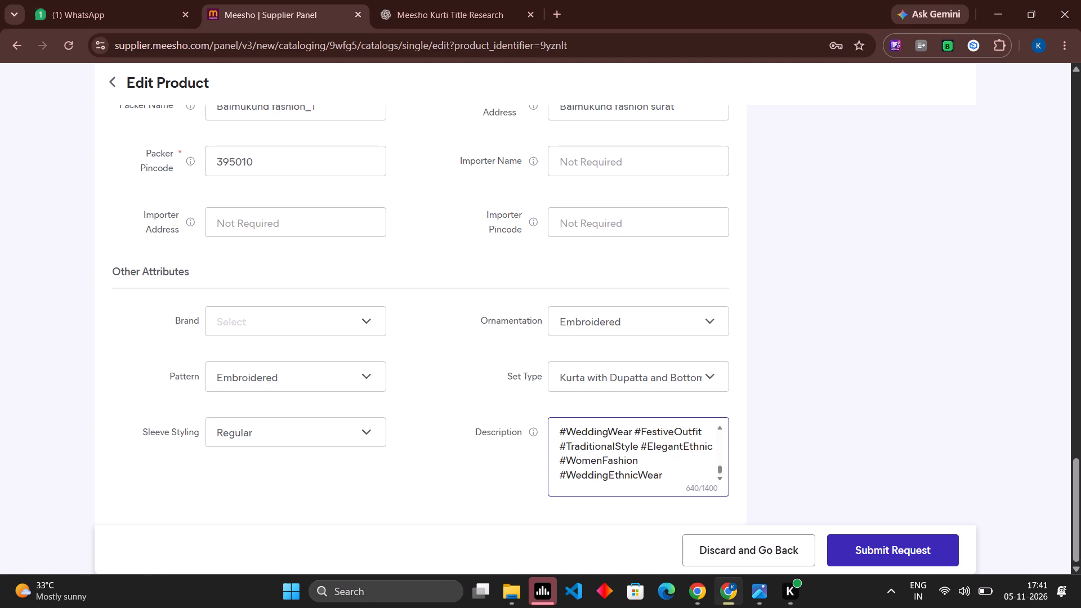
drag(668, 476, 560, 431)
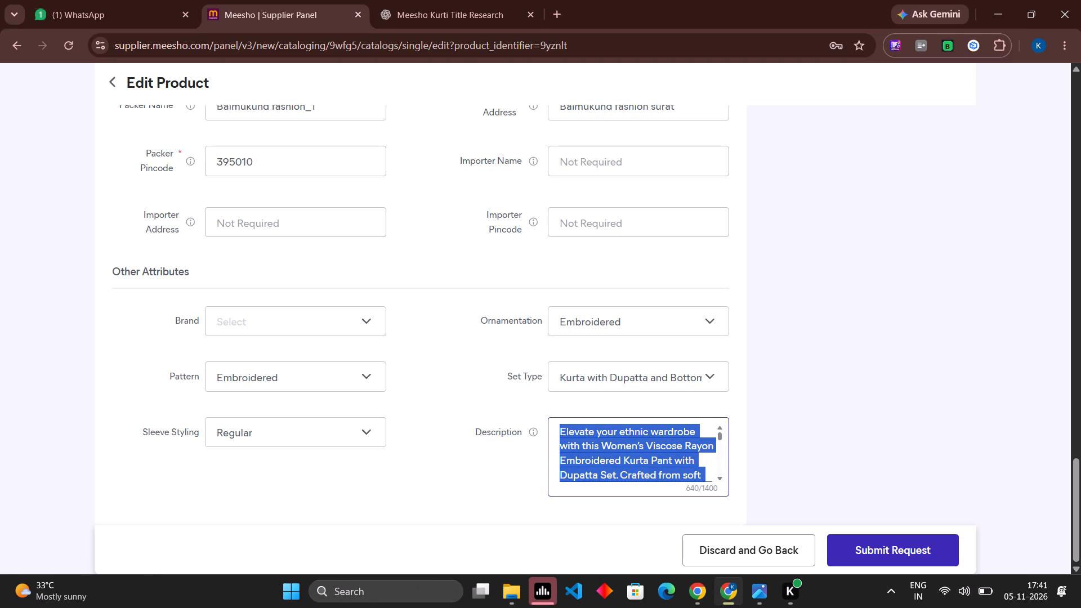
key(ctrl+c)
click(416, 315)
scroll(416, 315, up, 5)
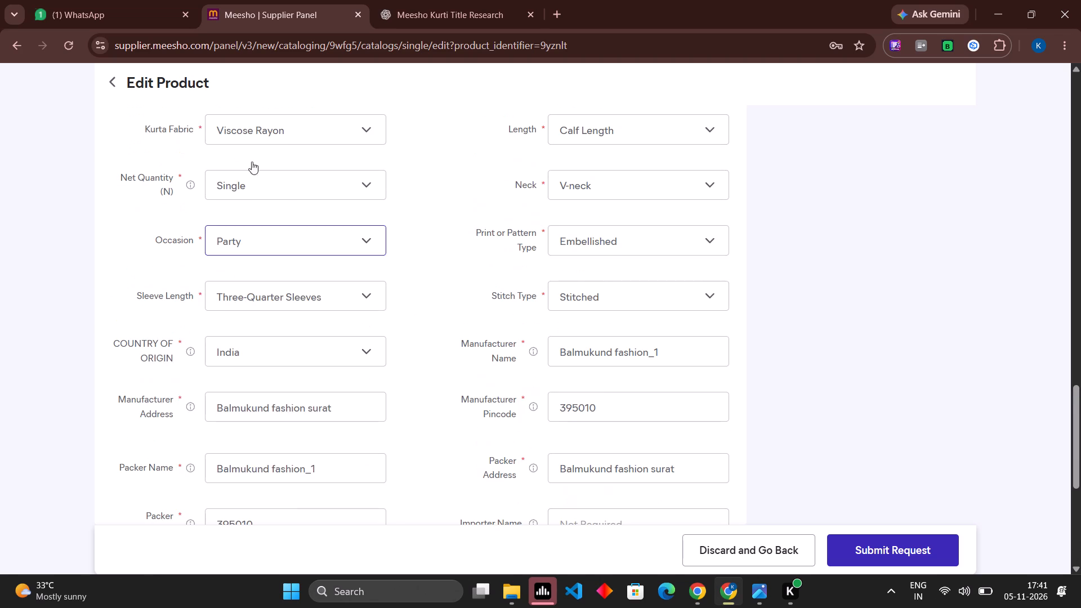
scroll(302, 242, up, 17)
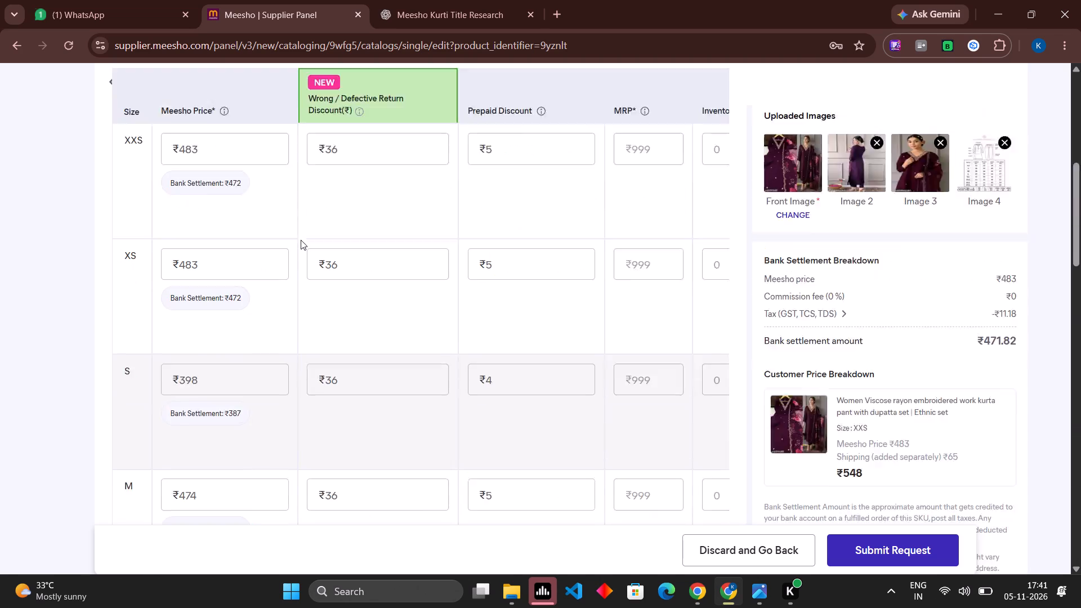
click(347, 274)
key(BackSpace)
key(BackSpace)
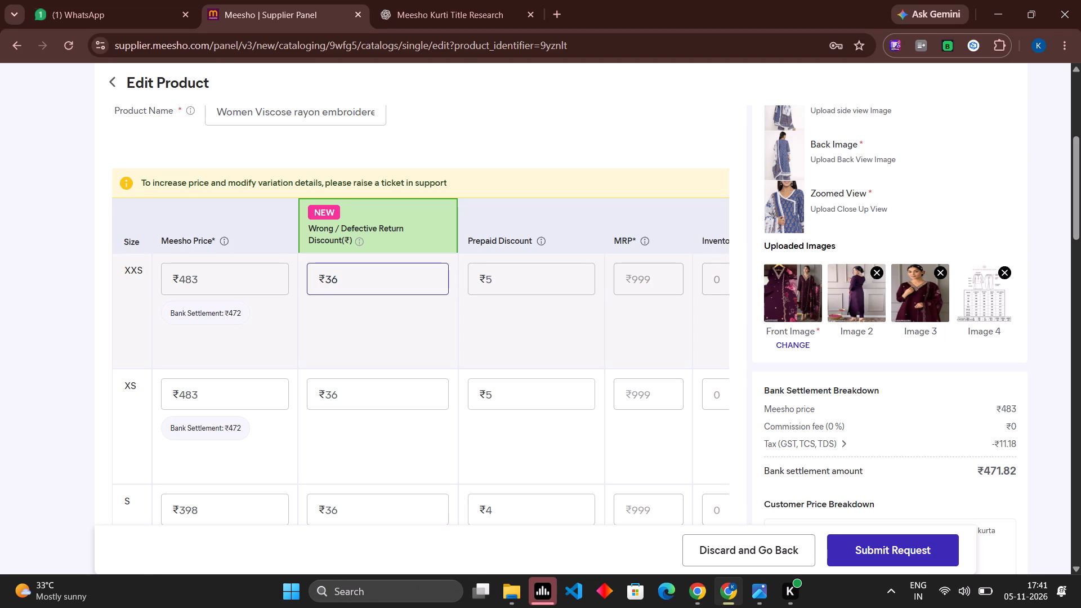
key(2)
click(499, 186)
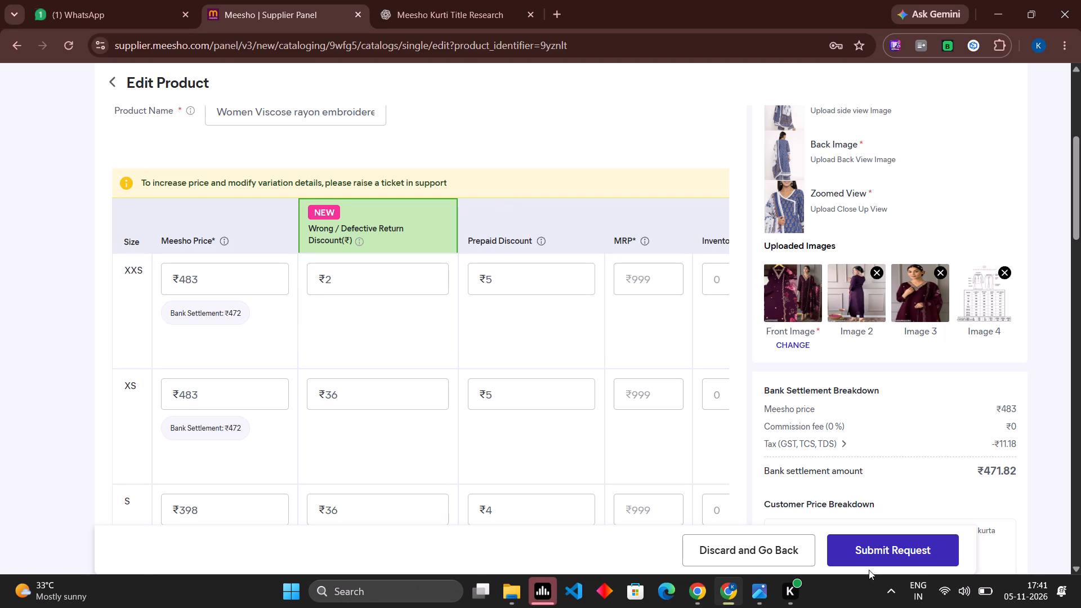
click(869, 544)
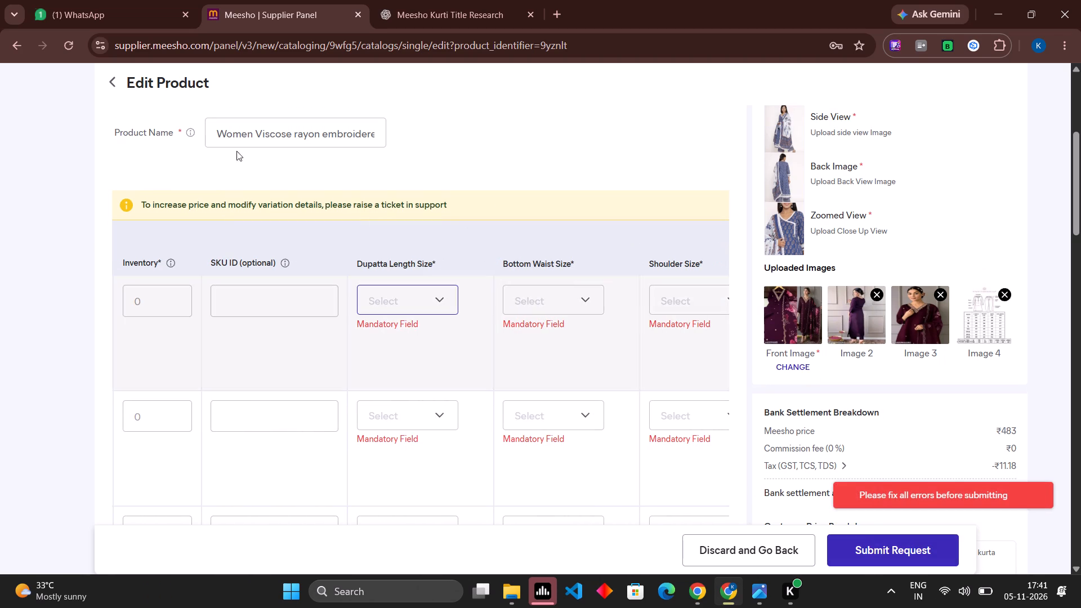
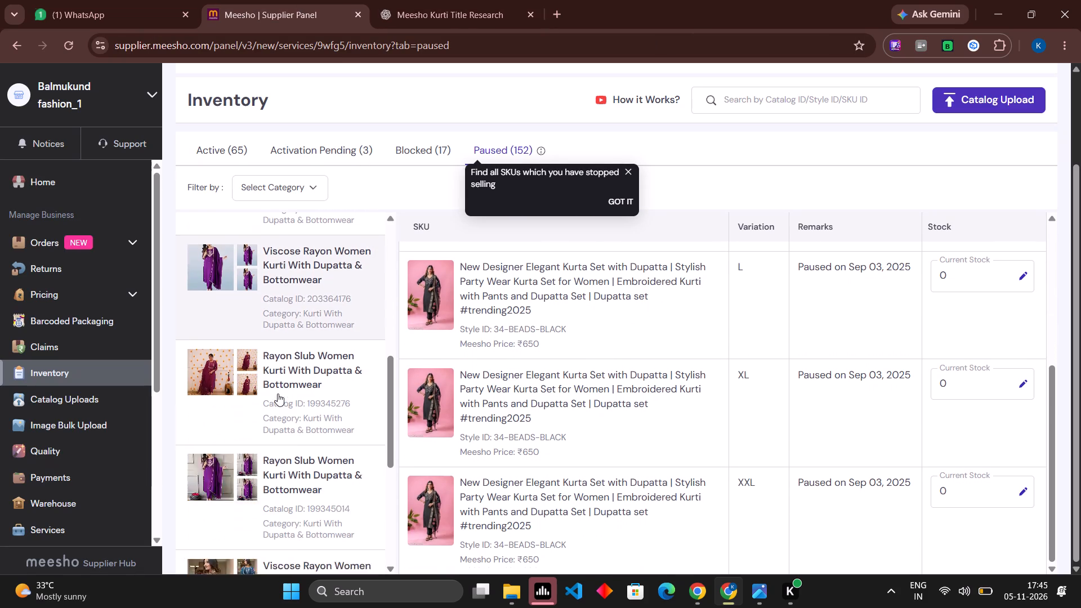
scroll(278, 394, down, 7)
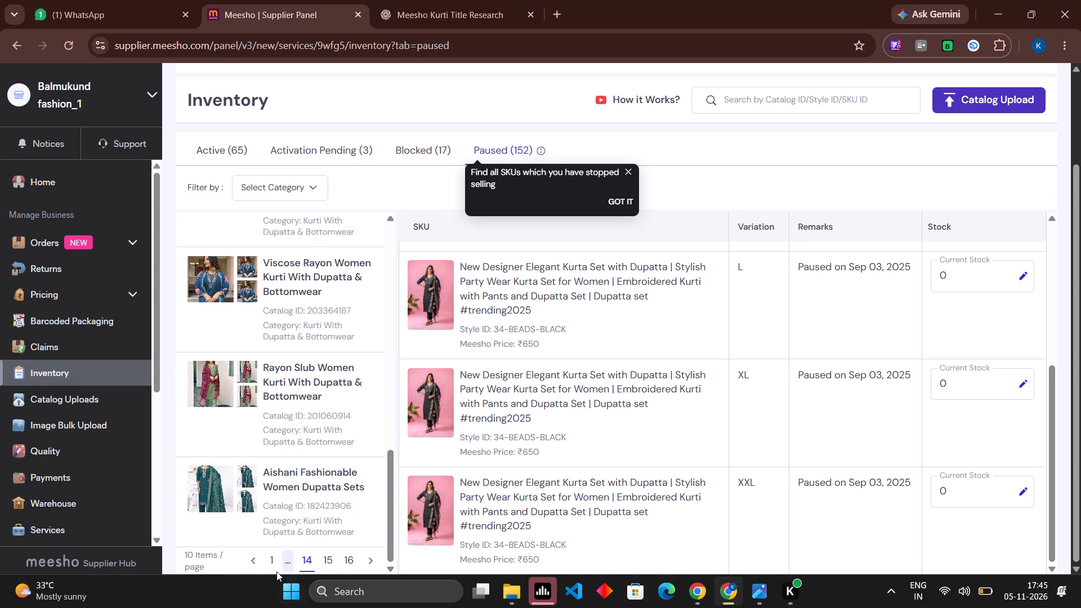
Examine the paused kurti set catalogs on page 13.
click(254, 562)
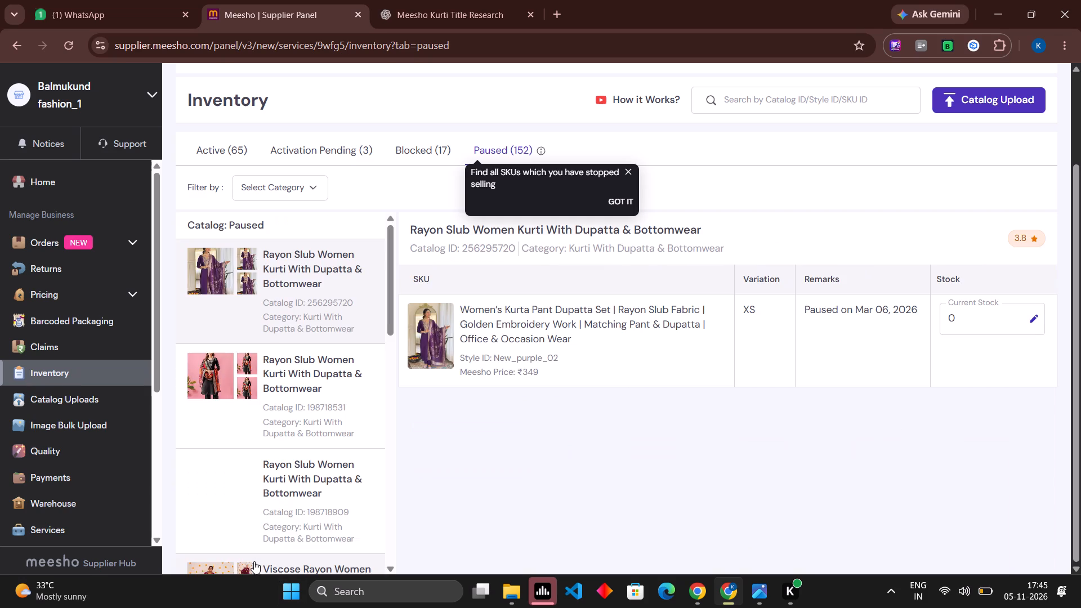
scroll(276, 422, down, 16)
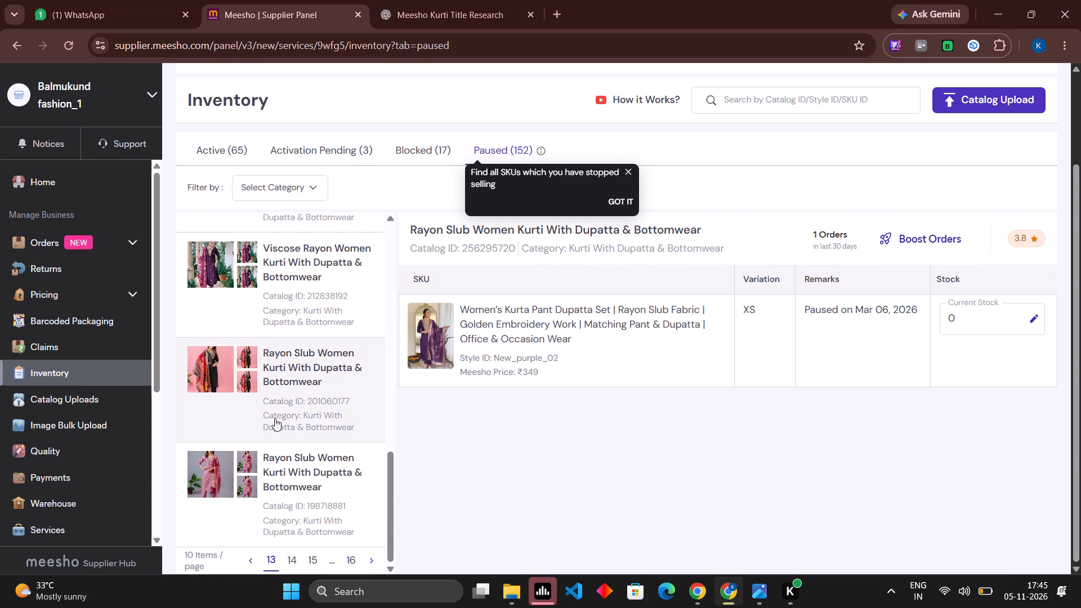
scroll(285, 432, up, 4)
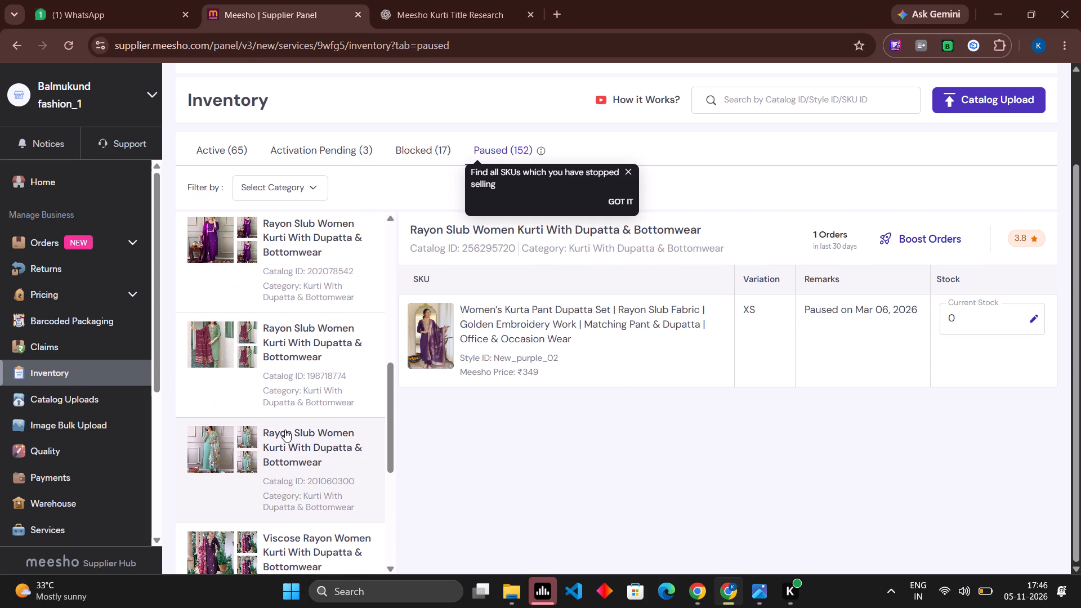
scroll(285, 430, up, 1)
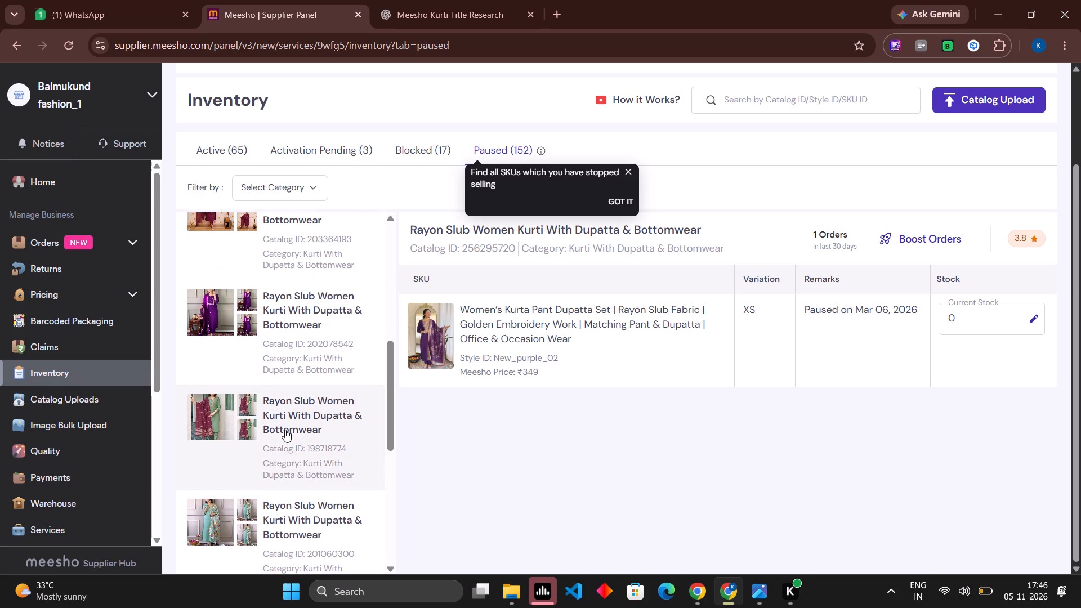
scroll(285, 430, up, 3)
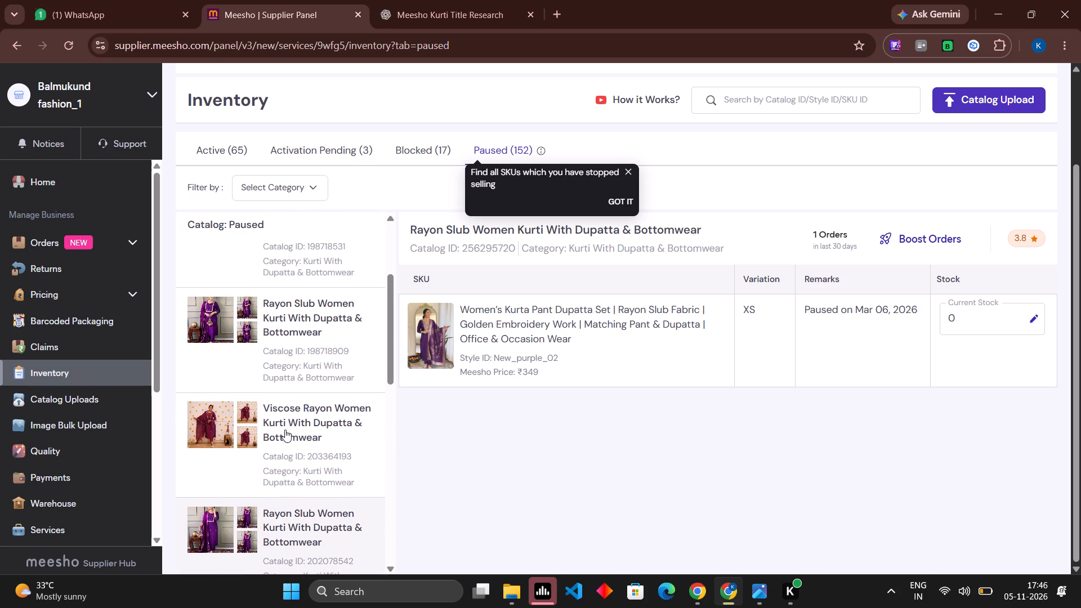
scroll(285, 430, up, 2)
scroll(298, 373, down, 1)
scroll(298, 374, up, 2)
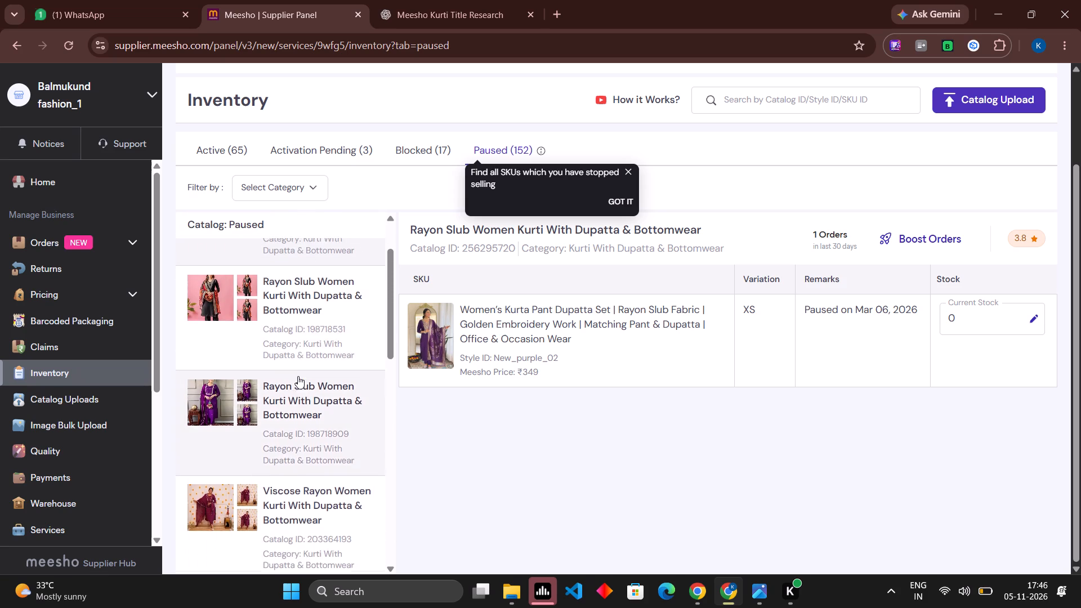
scroll(298, 376, up, 2)
scroll(297, 376, down, 11)
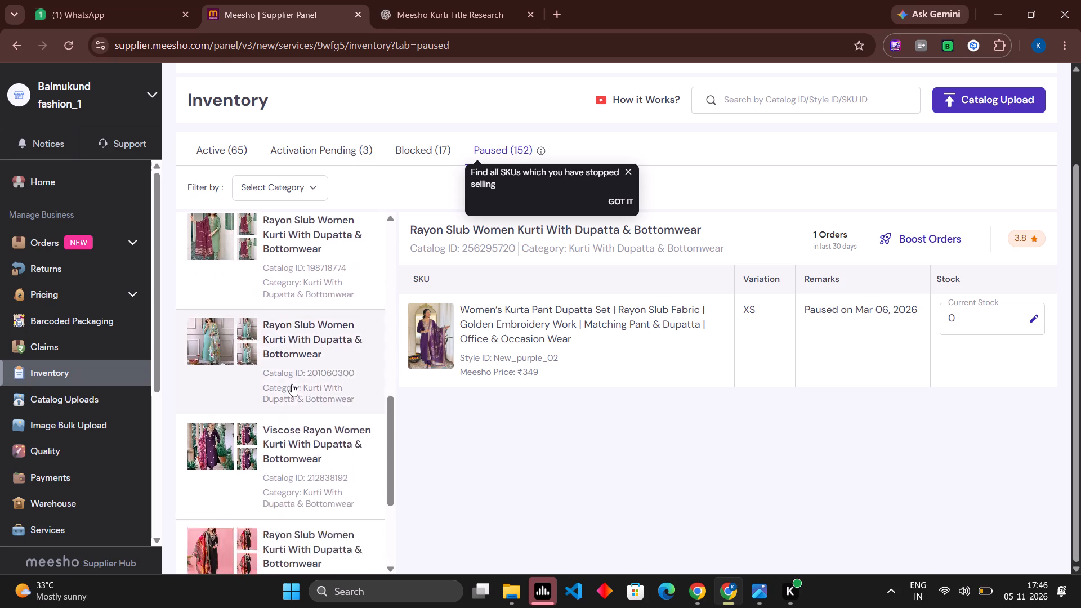
scroll(292, 384, down, 6)
Move to page 12 of the paused catalogs and open Rayon Slub kurti set catalog 245352892.
click(256, 556)
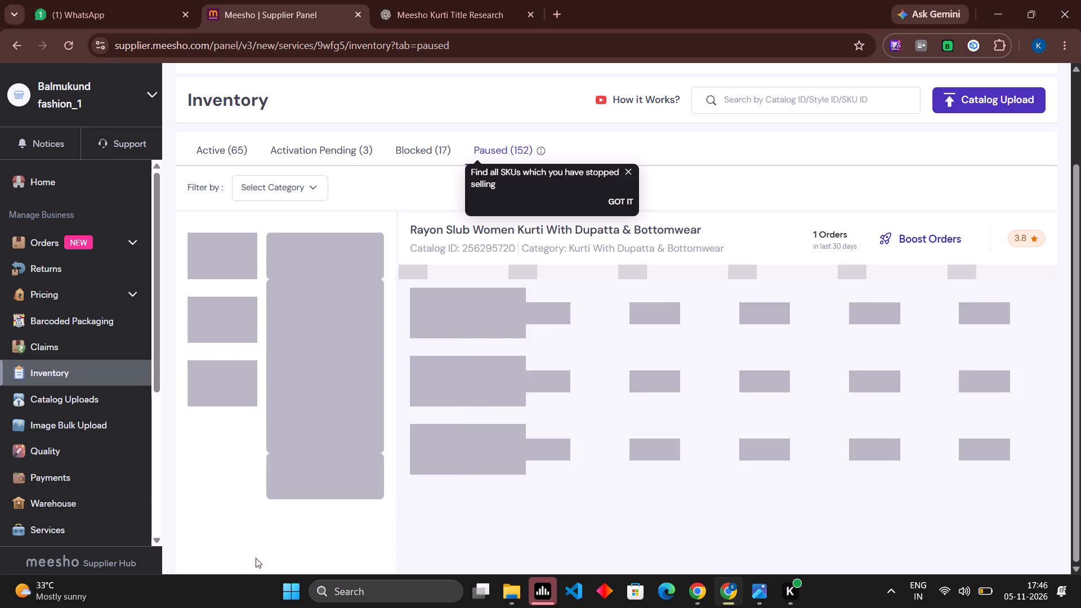
scroll(233, 315, down, 7)
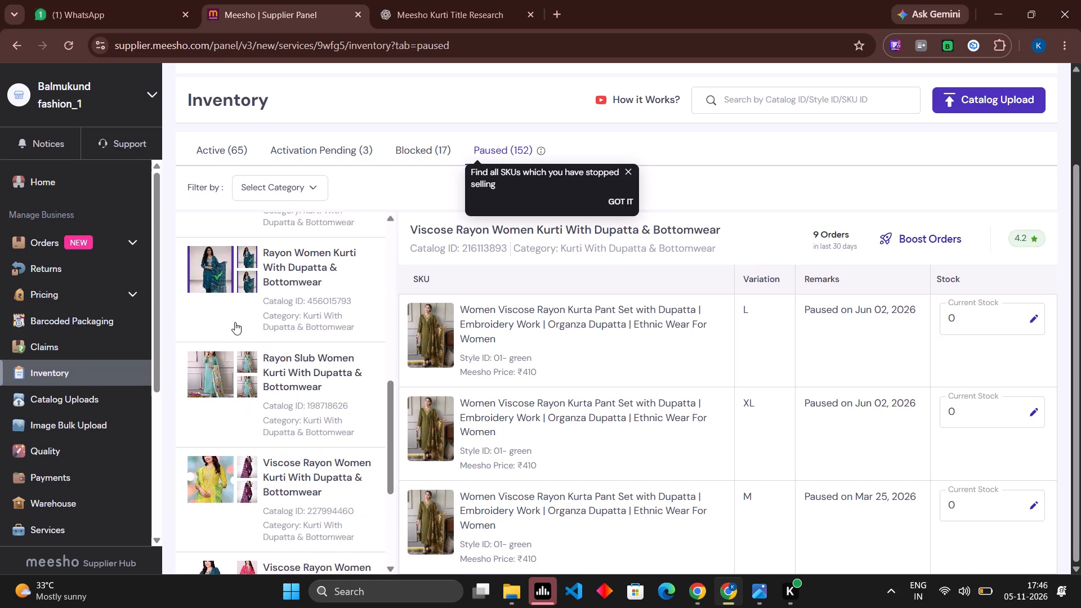
scroll(237, 316, up, 2)
click(256, 304)
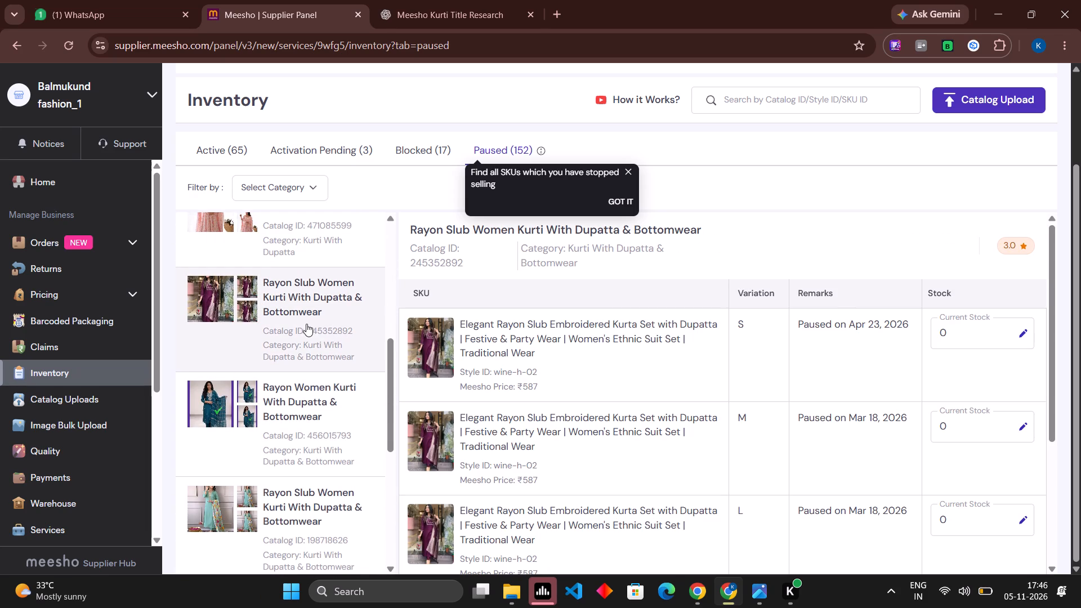
Copy the wine-h-02 product name, paste it at the end of the ChatGPT draft, and return to the Meesho inventory.
drag(540, 352, 462, 328)
key(ctrl+c)
click(444, 20)
scroll(537, 353, down, 4)
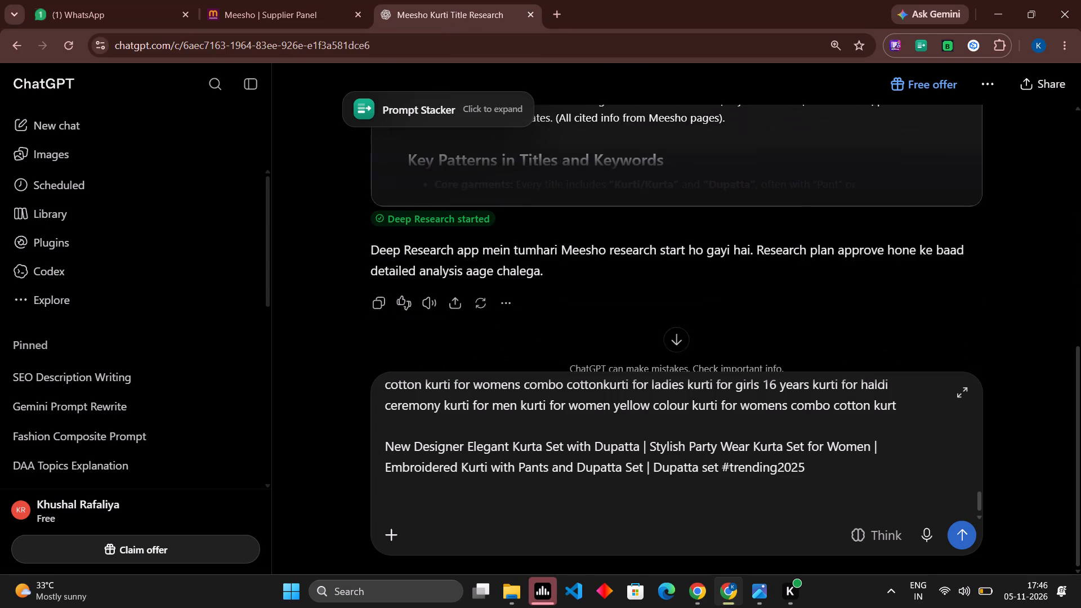
key(ctrl+v)
click(271, 0)
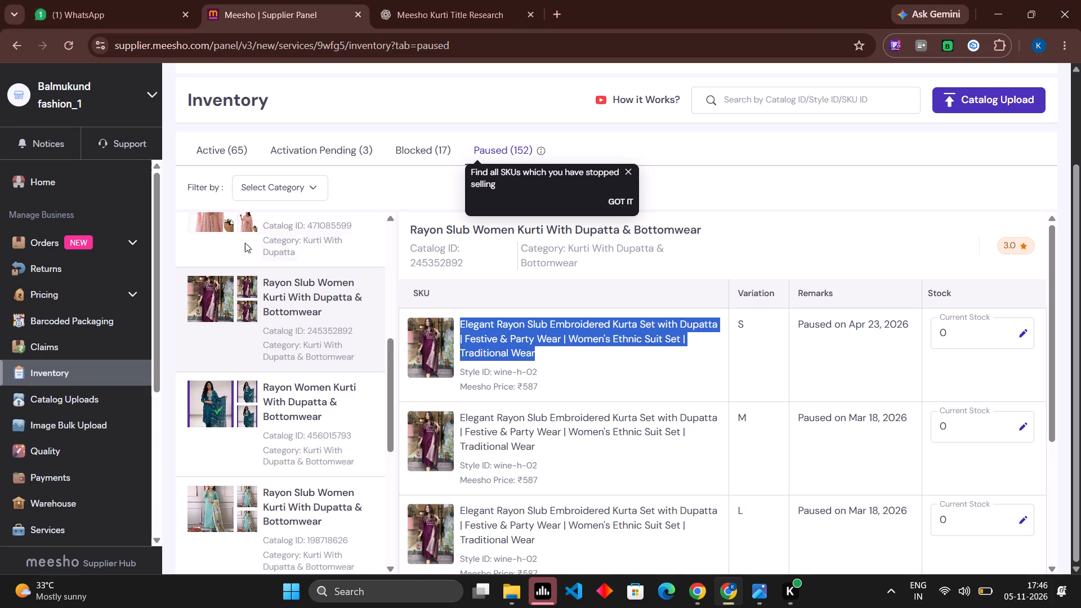
Look through the page 12 paused catalogs and open Viscose Rayon kurti set catalog 216113893.
scroll(288, 406, down, 2)
scroll(288, 406, up, 1)
scroll(287, 406, down, 3)
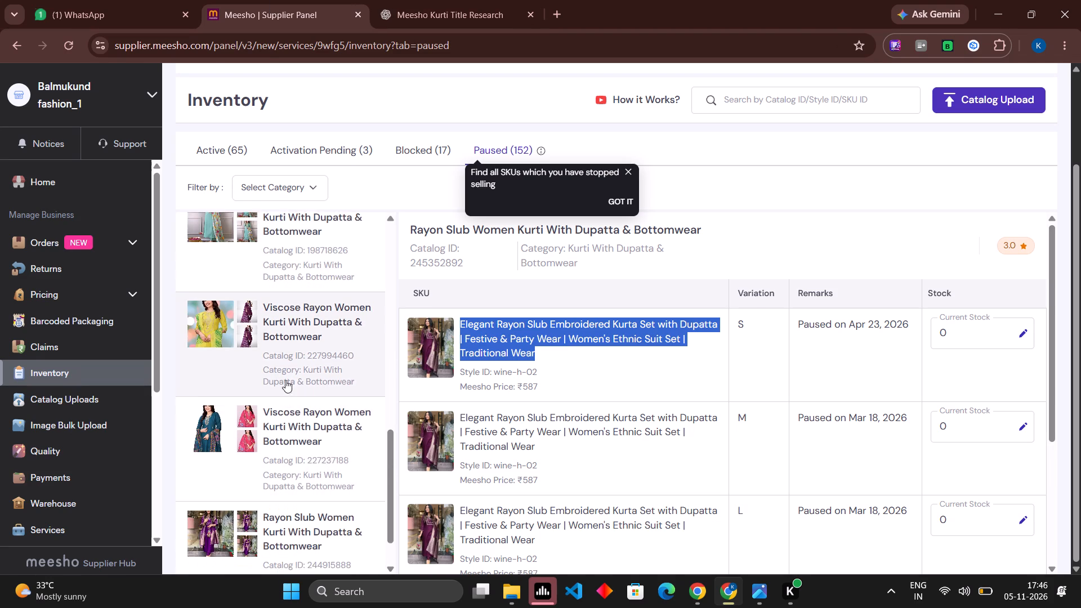
scroll(287, 381, down, 4)
scroll(287, 383, up, 10)
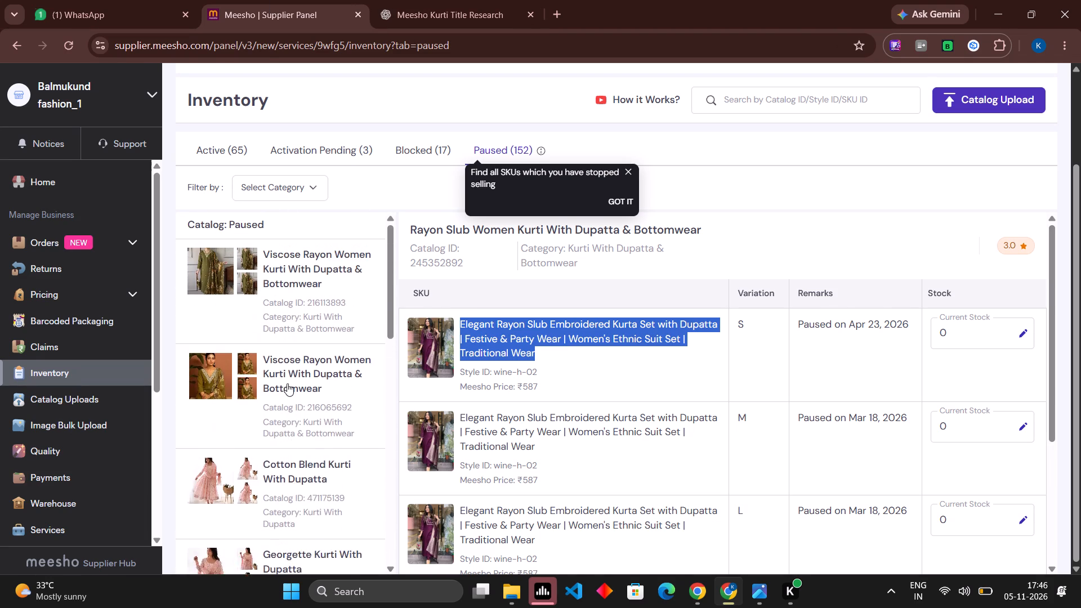
scroll(287, 383, up, 3)
scroll(287, 383, down, 4)
click(302, 303)
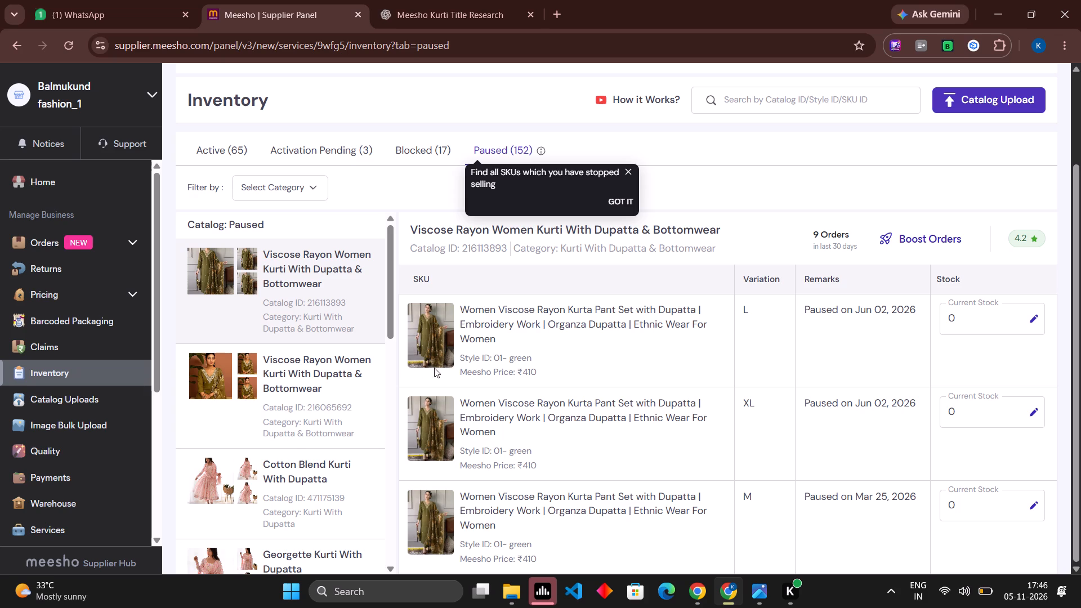
Copy the 01- green product name, paste it at the end of the ChatGPT draft, and return to the Meesho inventory.
drag(499, 343, 459, 319)
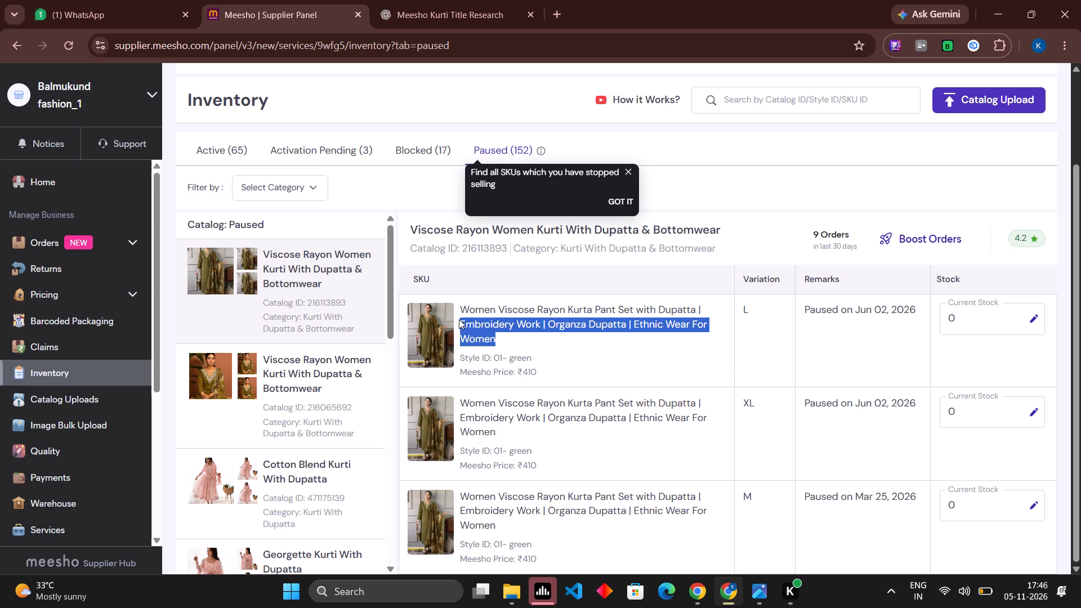
drag(459, 319, 460, 311)
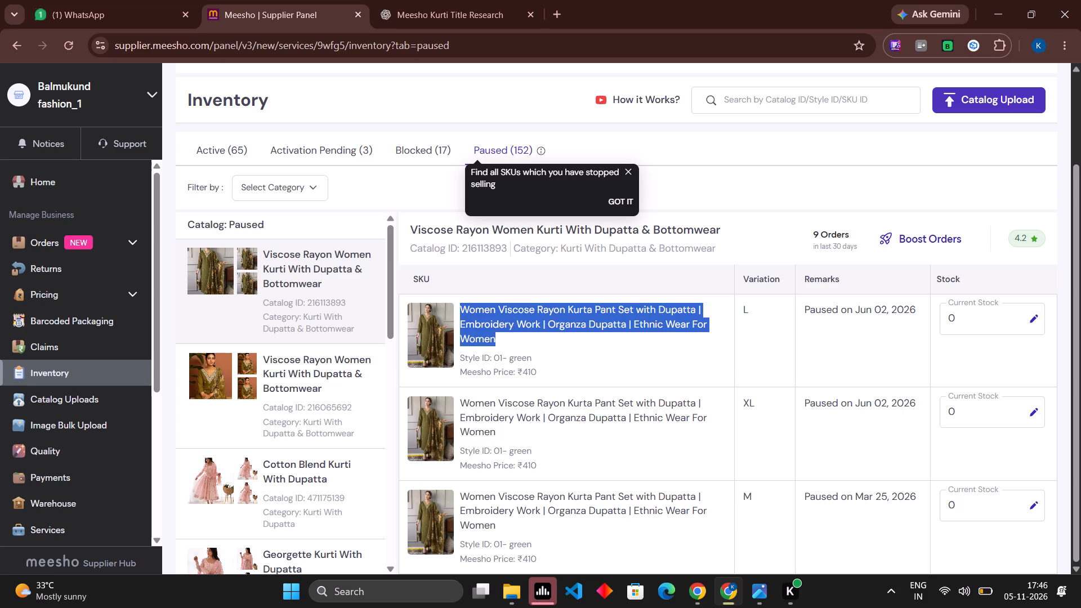
key(ctrl+c)
click(470, 0)
scroll(500, 463, down, 3)
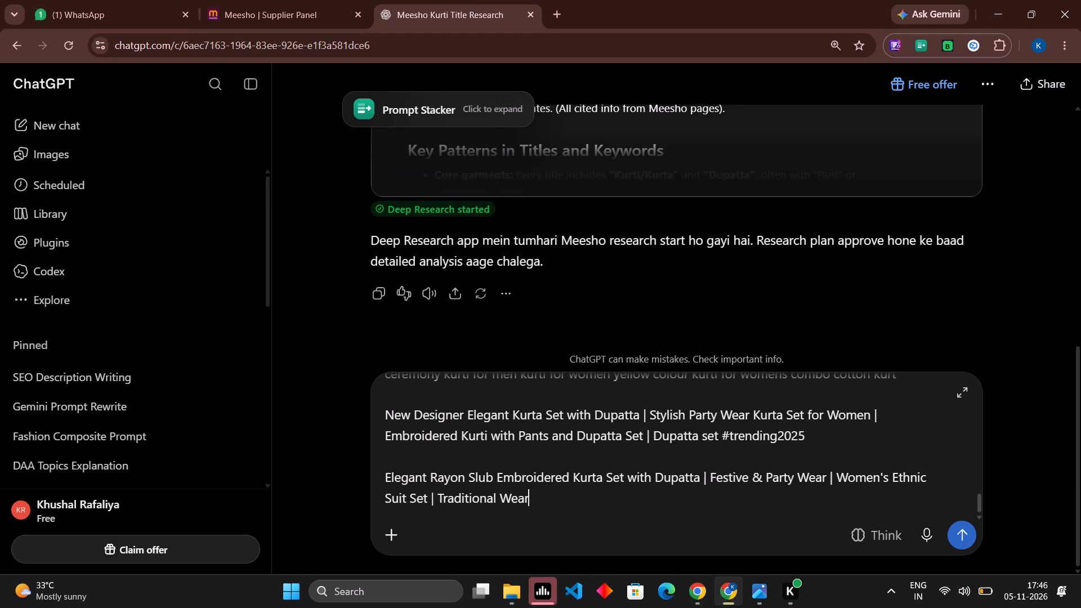
click(531, 495)
key(shift+Return)
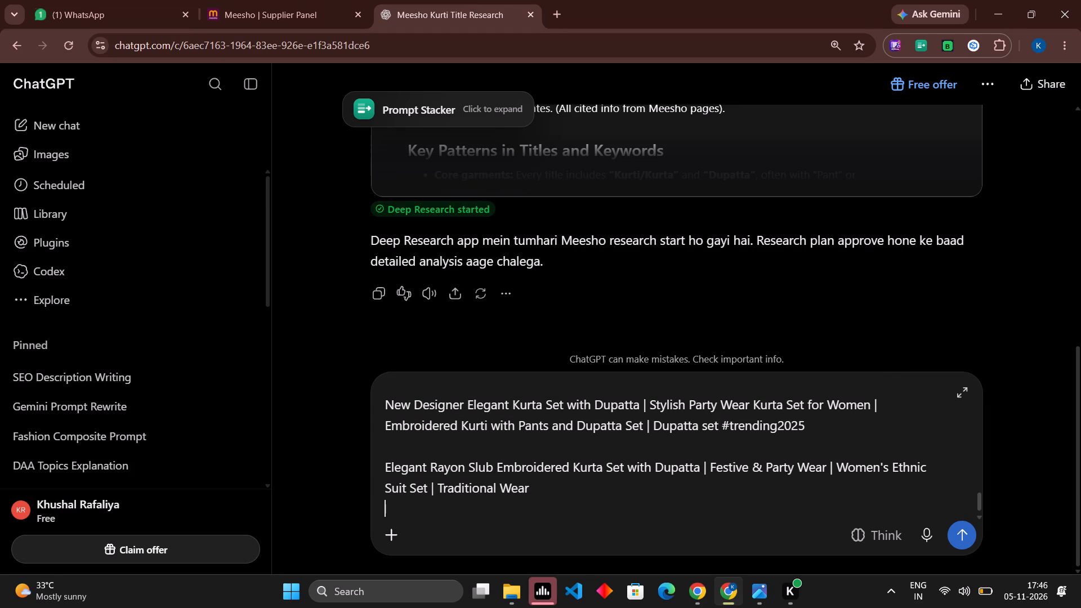
key(shift+Return)
key(ctrl+v)
click(311, 0)
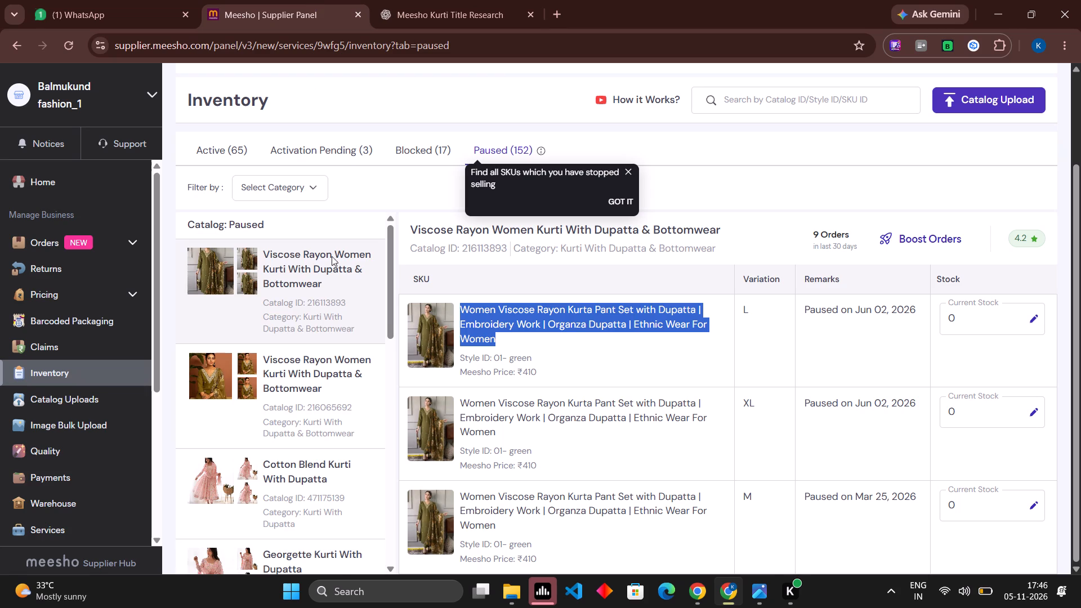
Check the paused catalogs on page 11.
scroll(331, 341, down, 11)
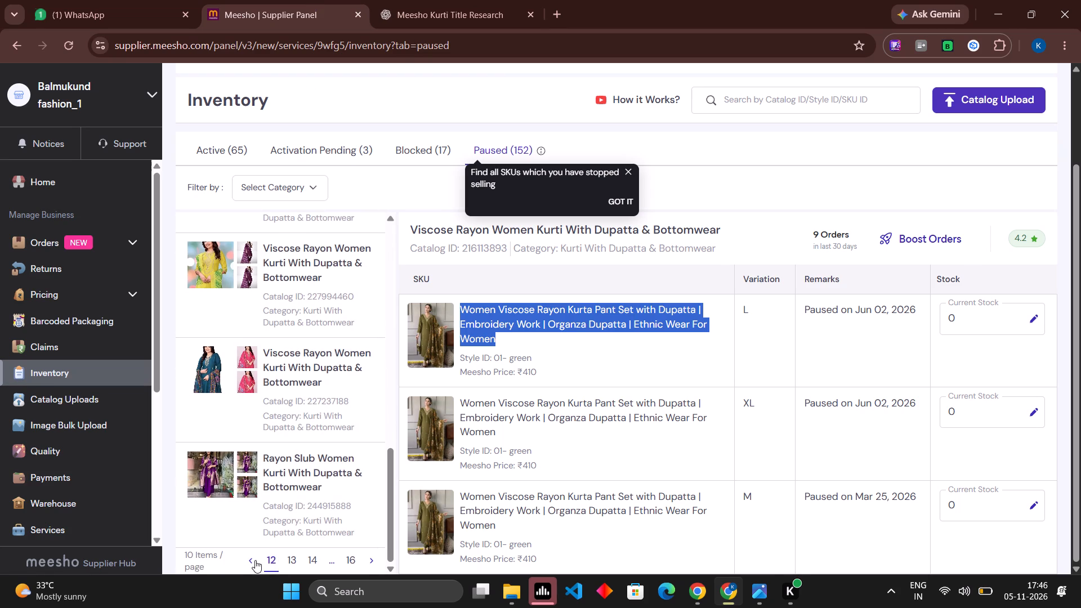
click(255, 560)
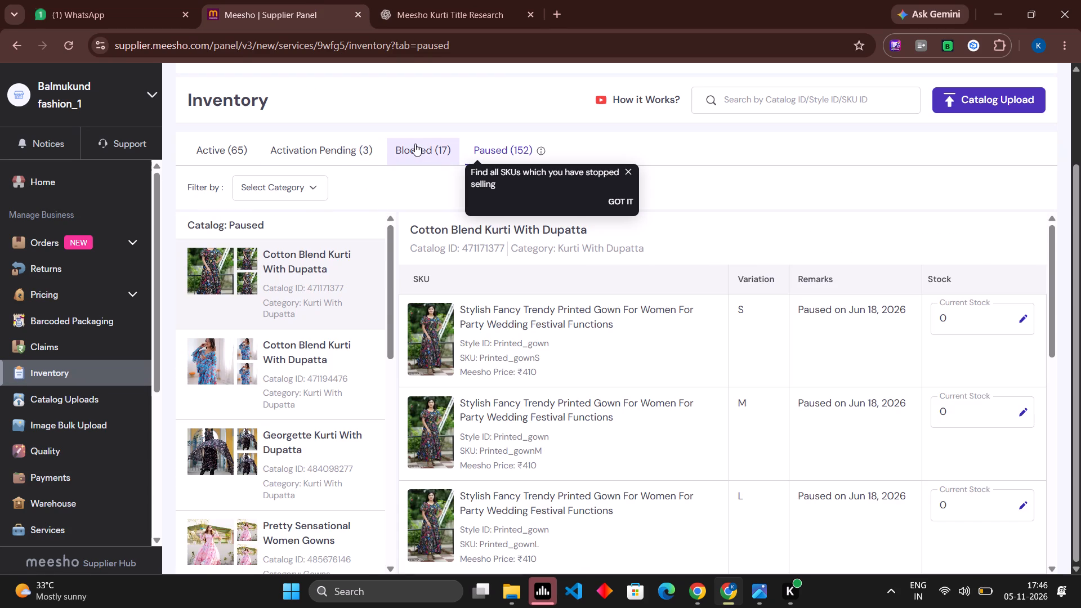
scroll(254, 317, down, 6)
Switch to the active catalogs and look over page 7.
click(227, 149)
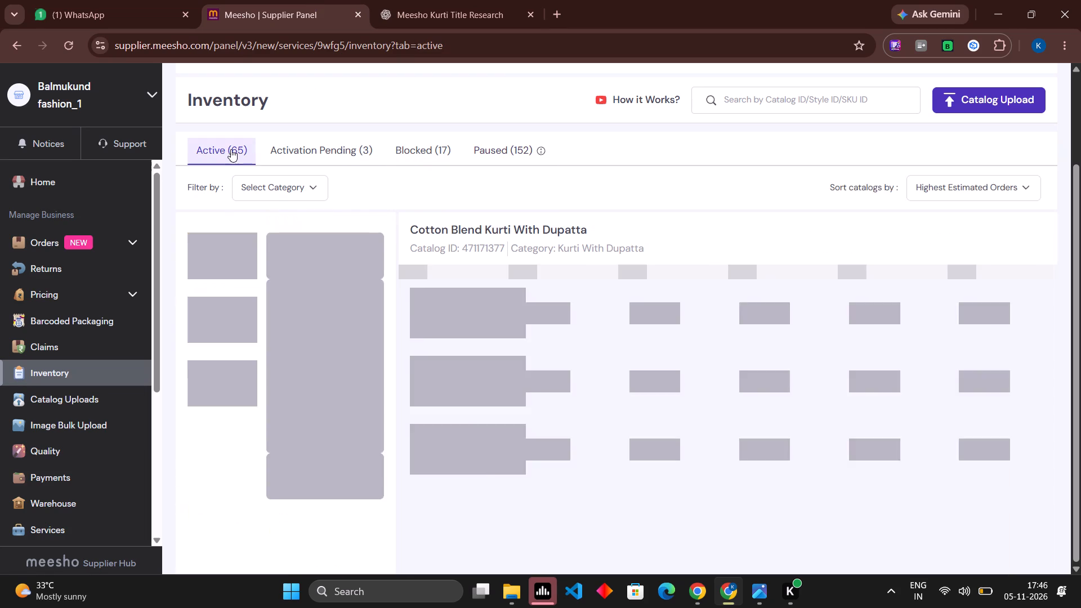
scroll(312, 127, down, 4)
scroll(263, 374, down, 12)
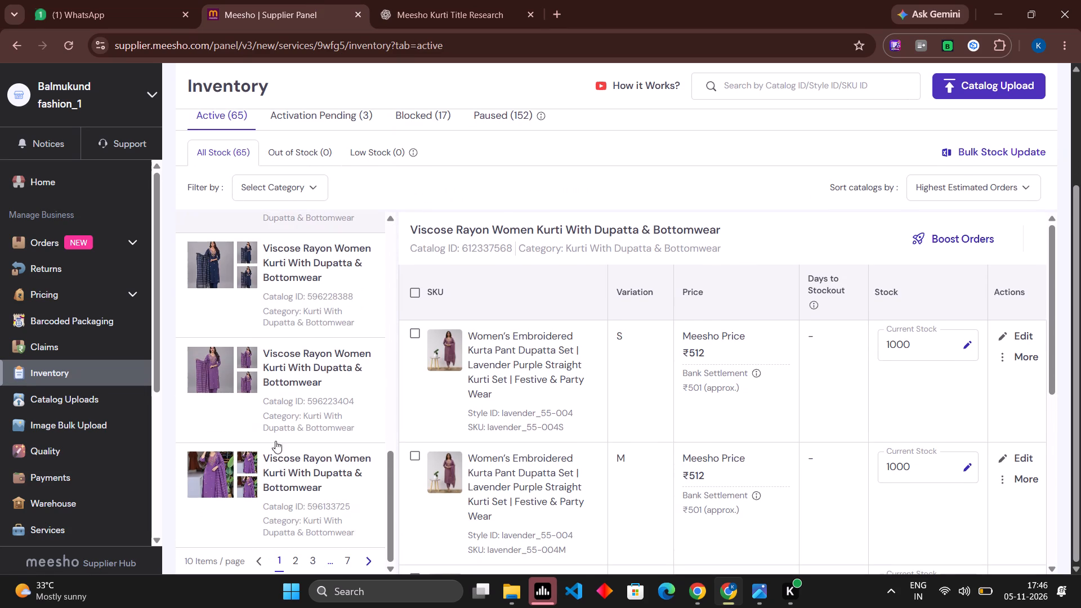
scroll(275, 441, down, 2)
click(341, 561)
click(344, 564)
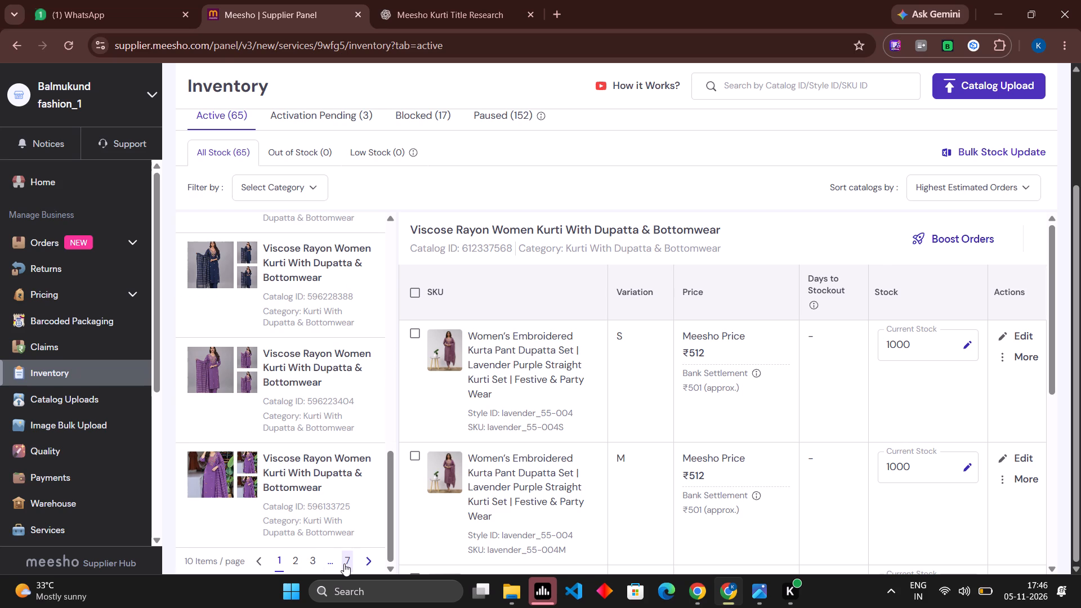
scroll(268, 347, down, 14)
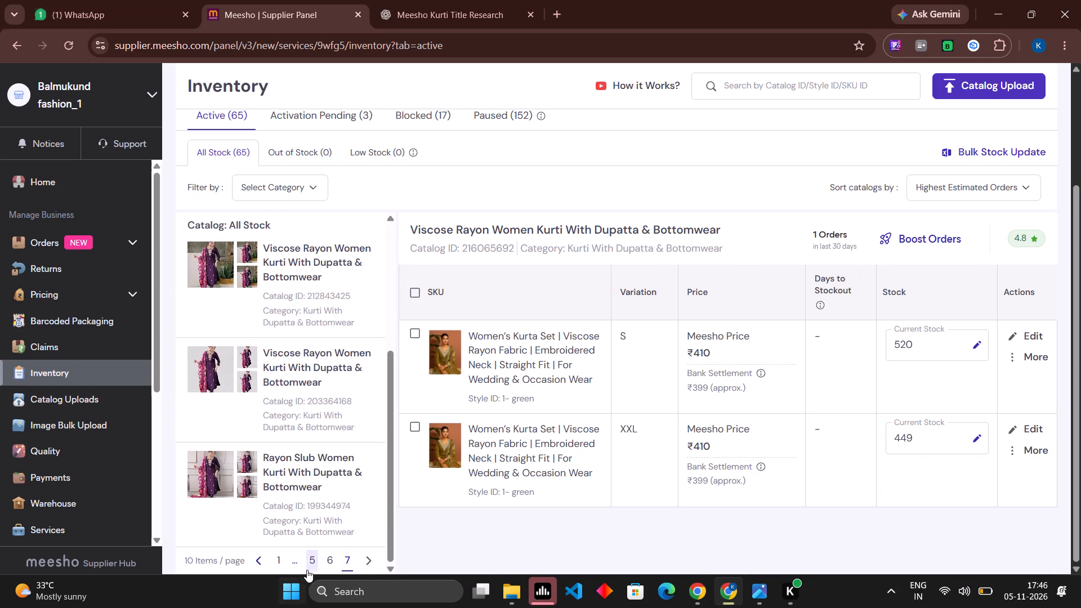
Move to page 5 of the active catalogs and open Rayon Slub kurti set catalog 460930935.
click(318, 561)
scroll(407, 197, down, 4)
scroll(213, 462, down, 4)
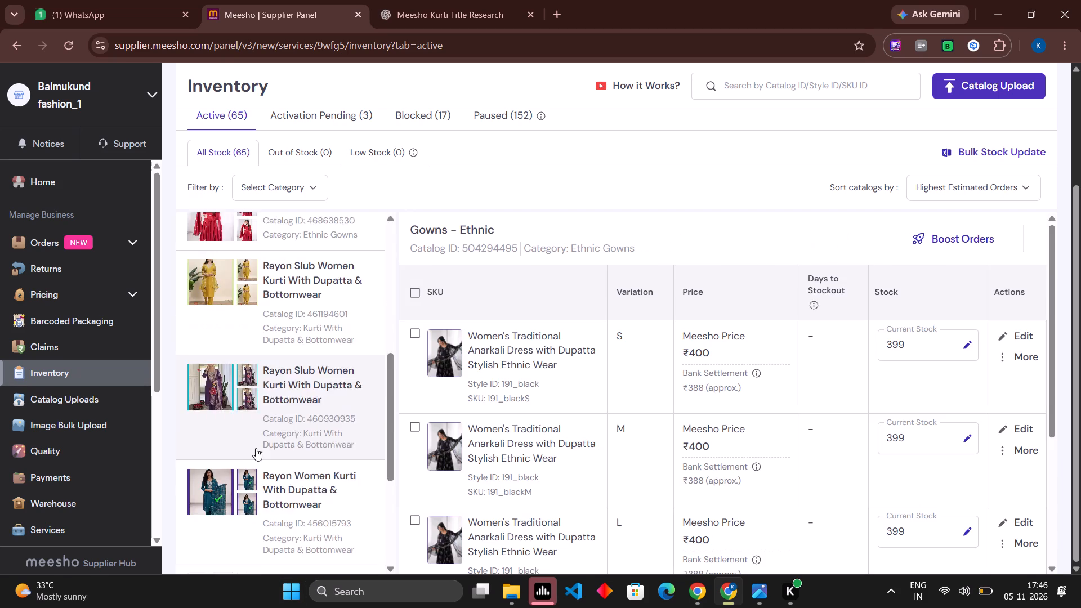
scroll(256, 448, down, 13)
scroll(255, 428, up, 2)
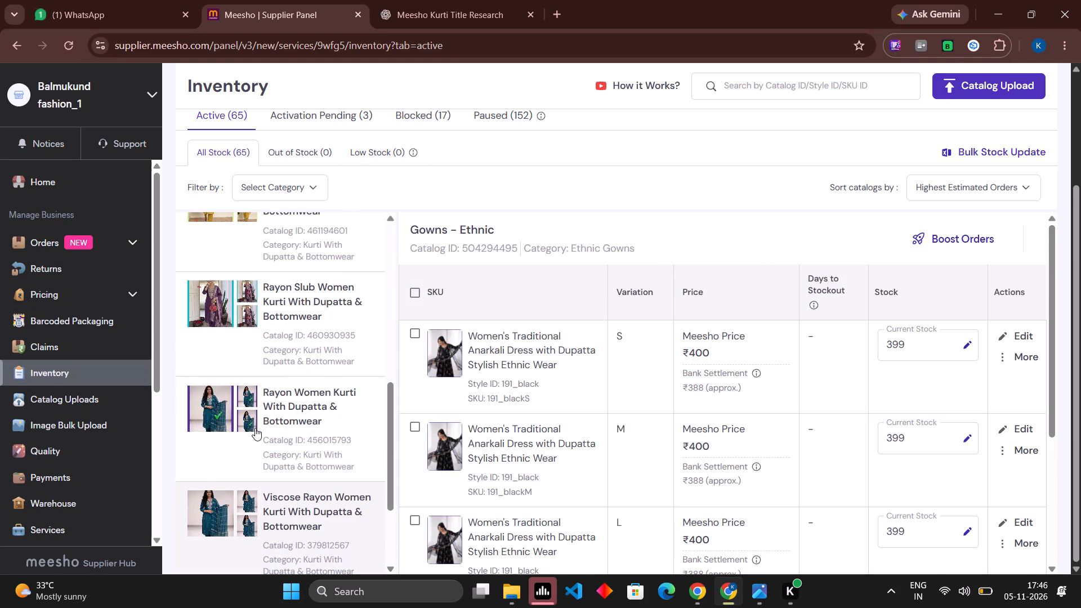
click(283, 310)
scroll(240, 289, down, 2)
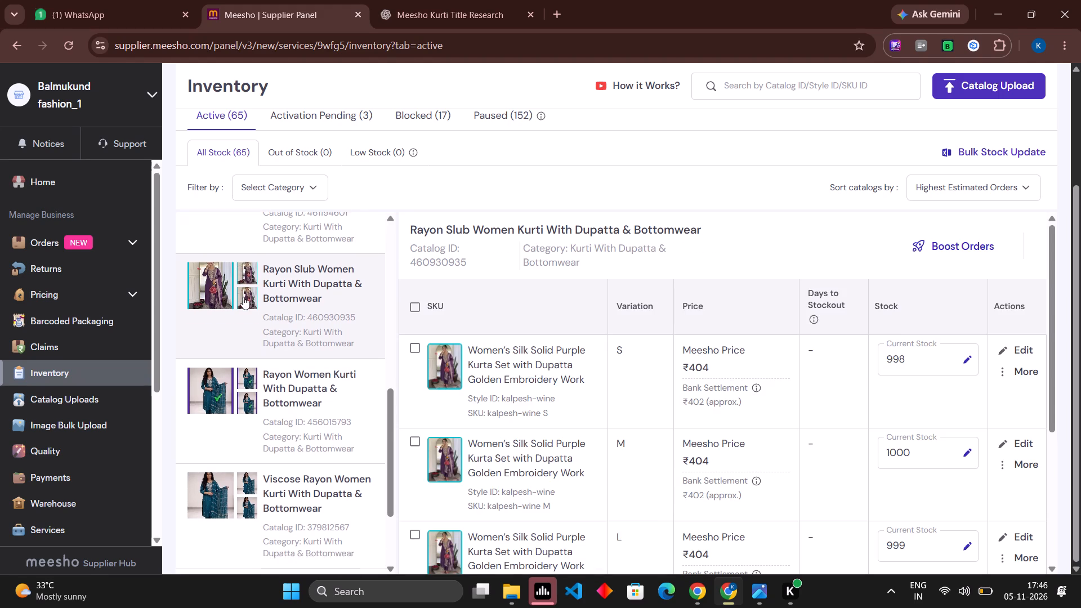
scroll(243, 297, down, 6)
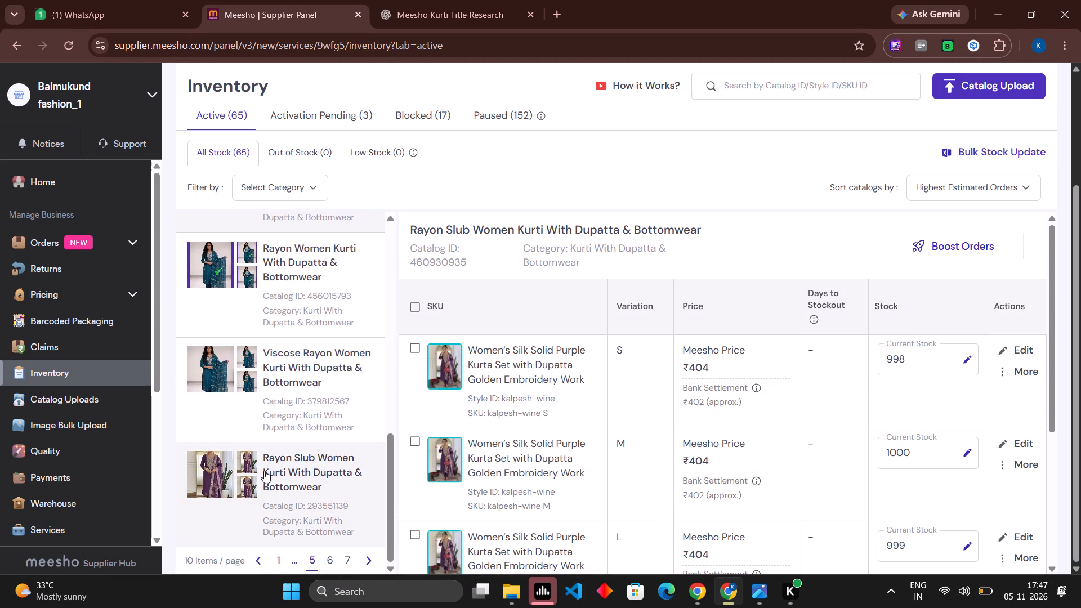
Copy the kalpesh-wine product name, paste it at the end of the ChatGPT draft, and return to the Meesho inventory.
triple_click(530, 348)
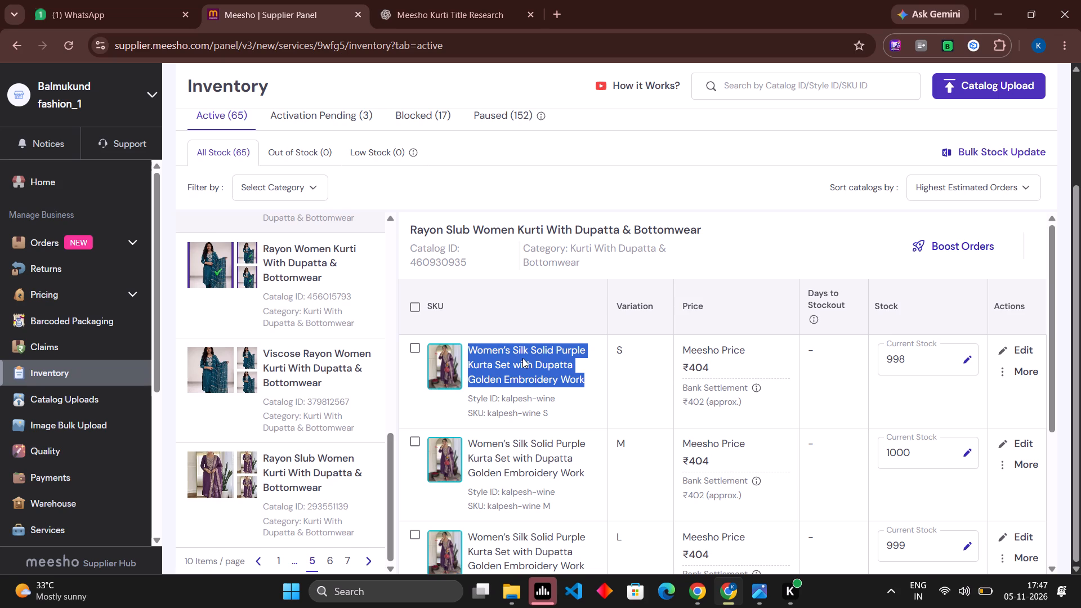
key(ctrl+c)
click(460, 0)
scroll(520, 399, down, 3)
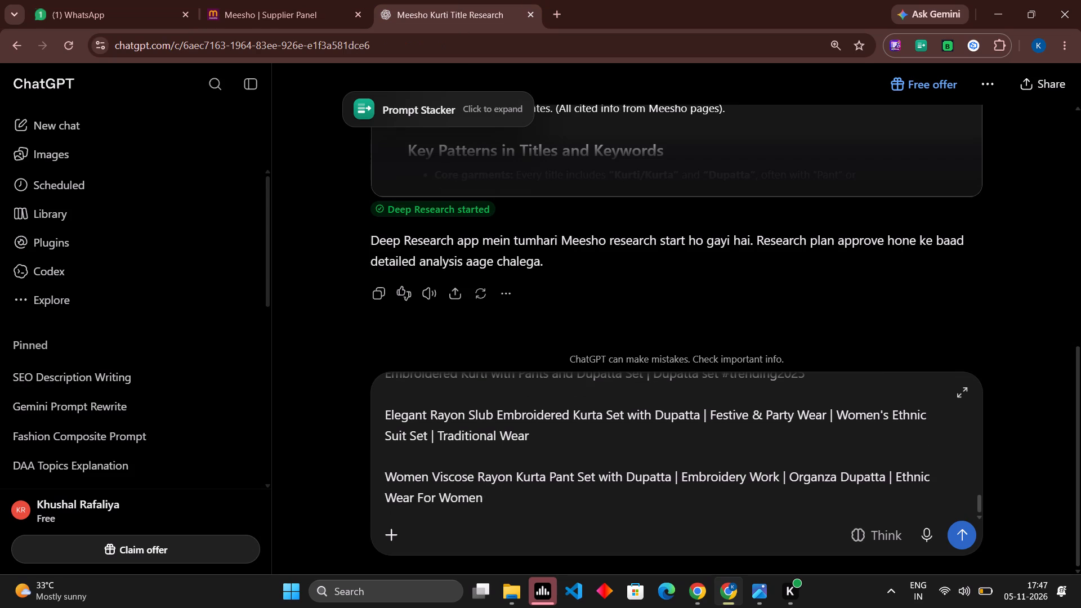
scroll(527, 417, down, 4)
key(shift+Return)
key(shift+Return)
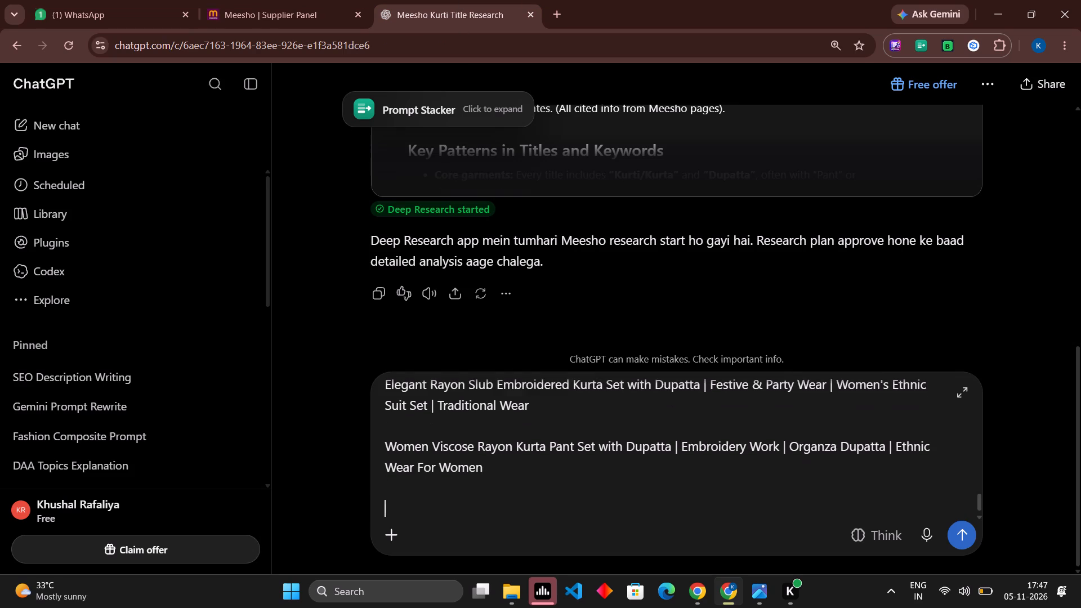
key(ctrl+v)
click(256, 0)
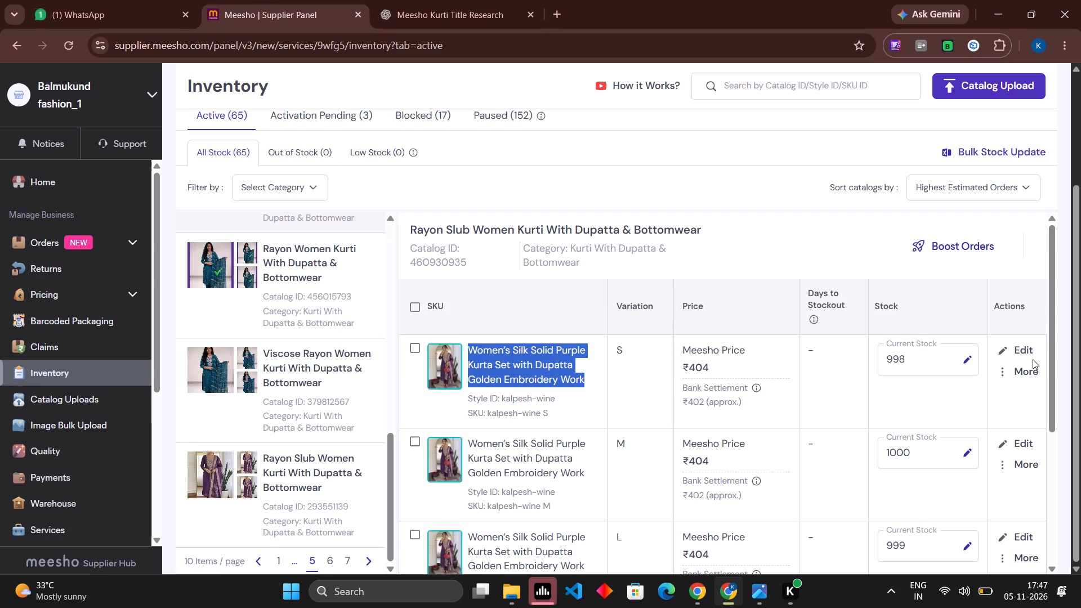
Open the size S kalpesh-wine product for editing and read through its description.
click(1026, 349)
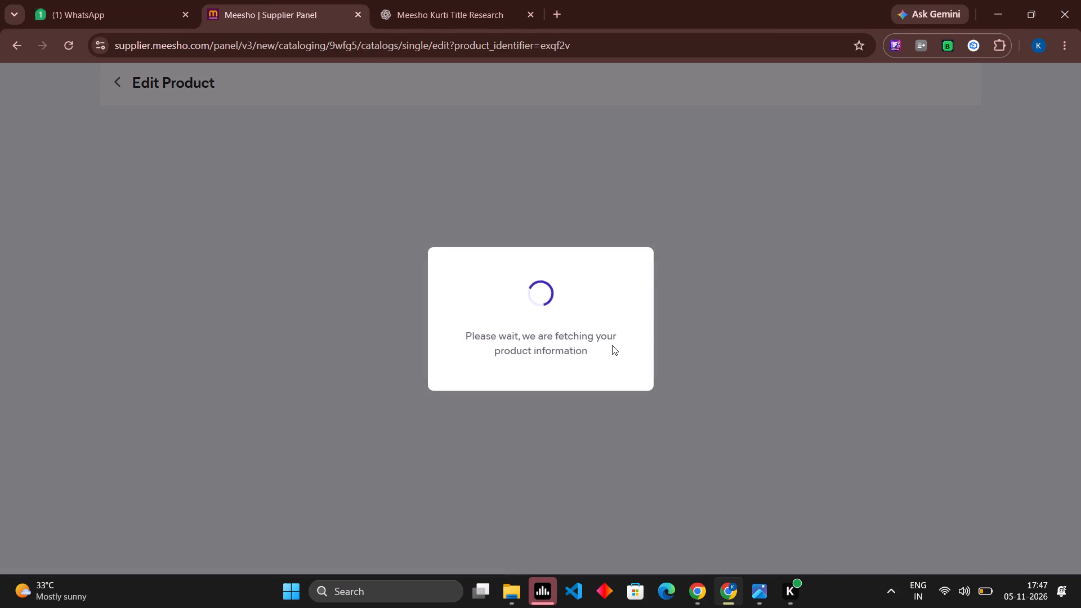
scroll(612, 345, down, 8)
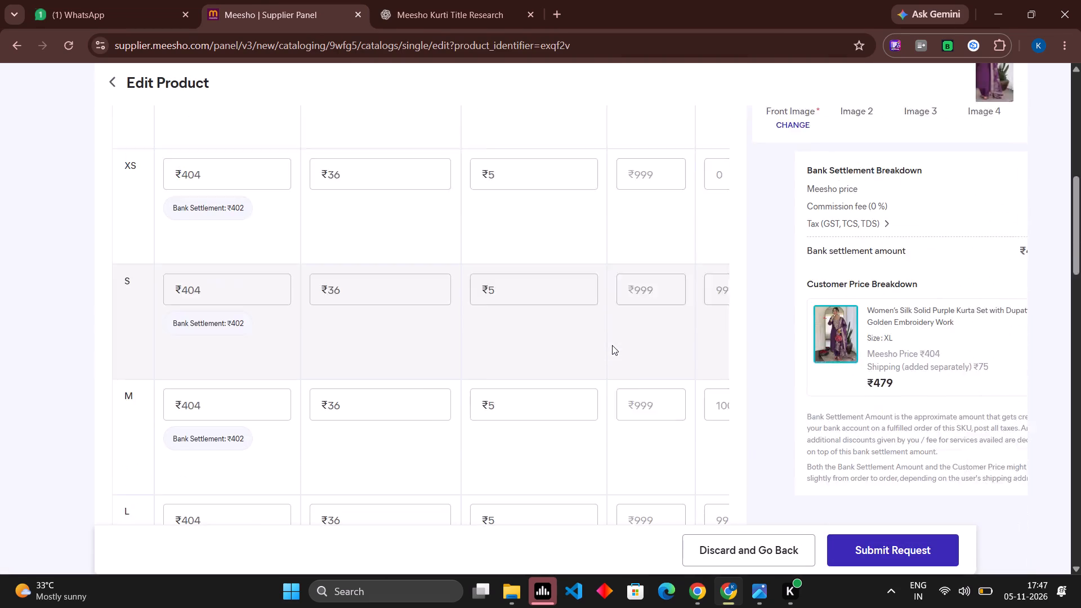
scroll(612, 345, down, 15)
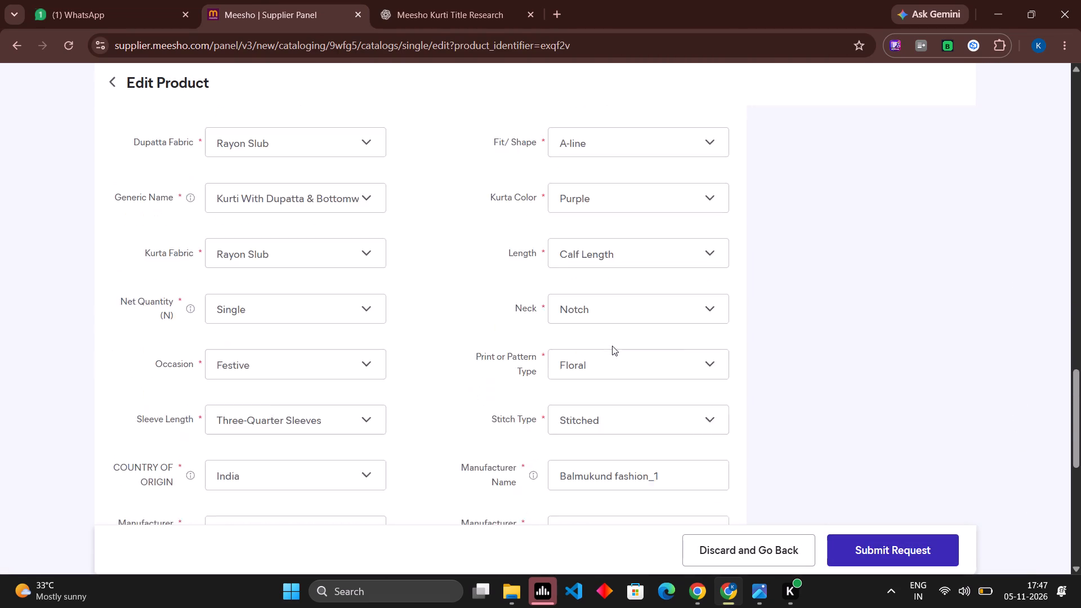
scroll(612, 346, down, 13)
click(625, 427)
scroll(625, 428, down, 4)
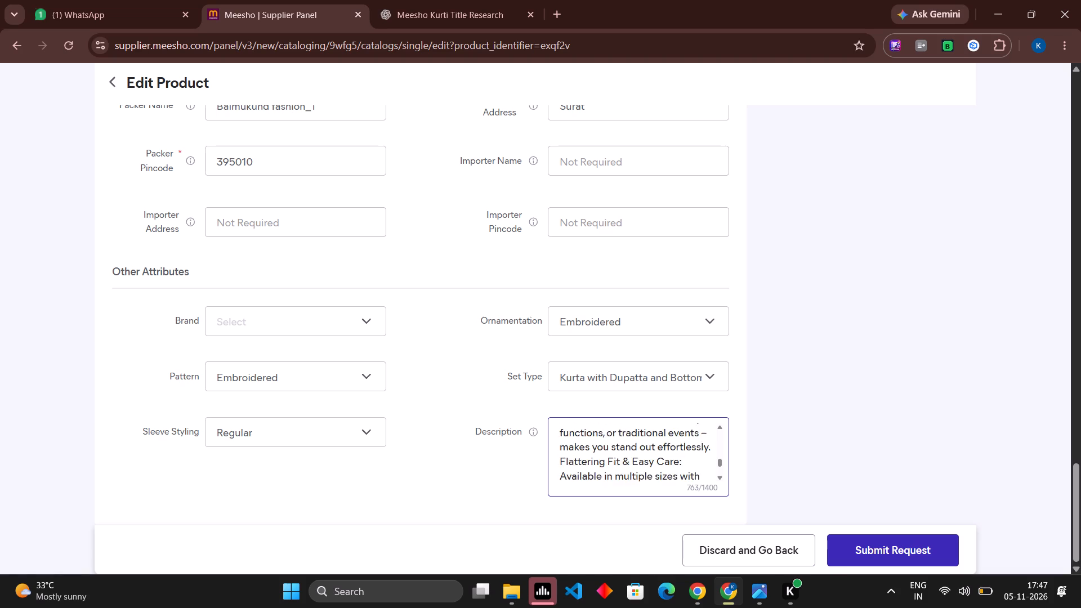
scroll(625, 428, down, 6)
scroll(624, 428, up, 2)
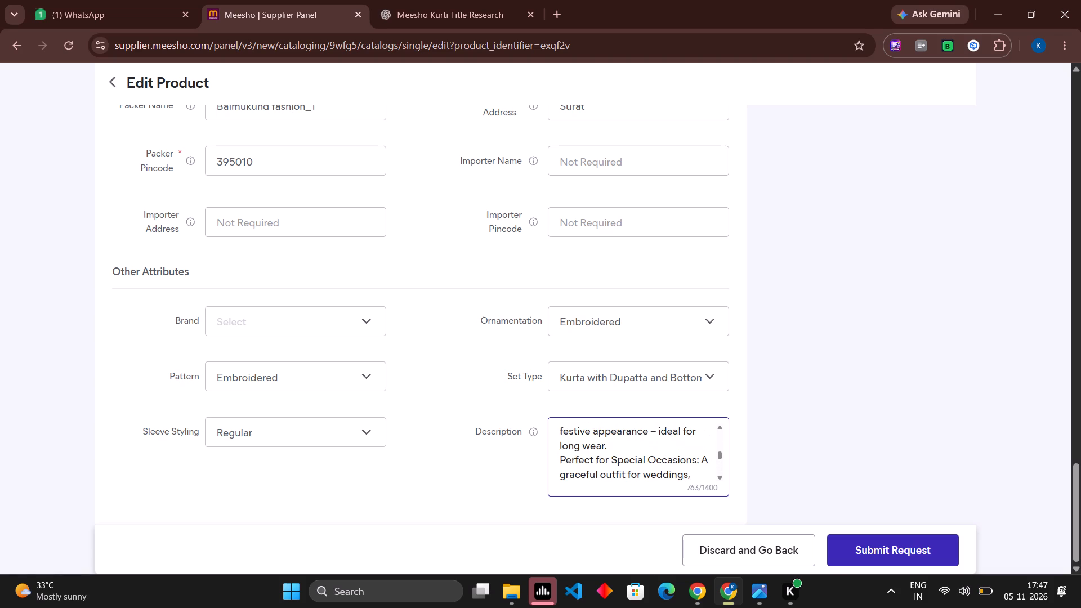
scroll(624, 428, up, 3)
scroll(624, 428, down, 1)
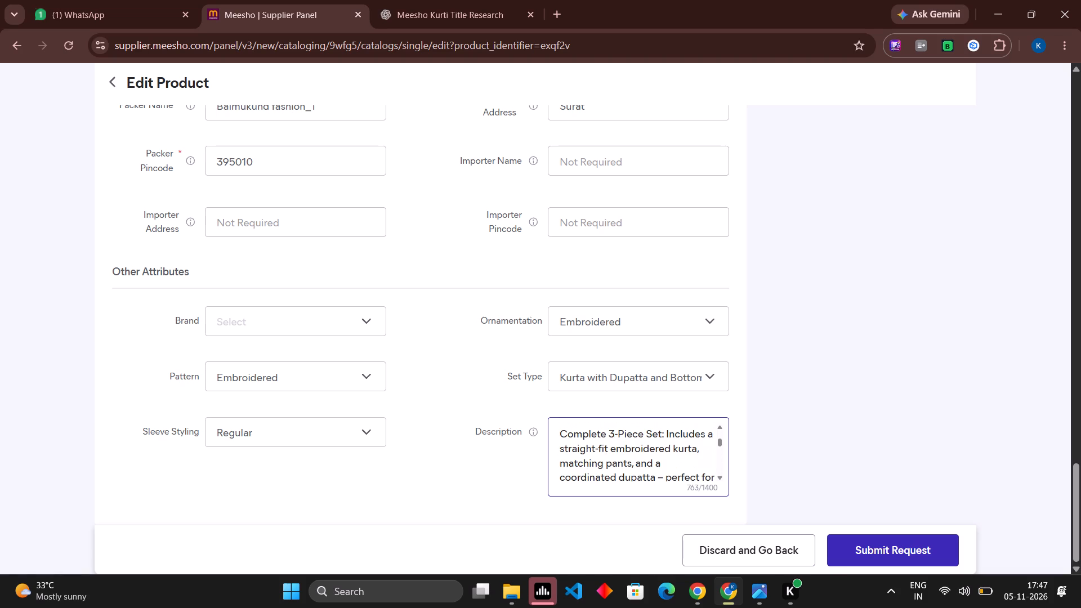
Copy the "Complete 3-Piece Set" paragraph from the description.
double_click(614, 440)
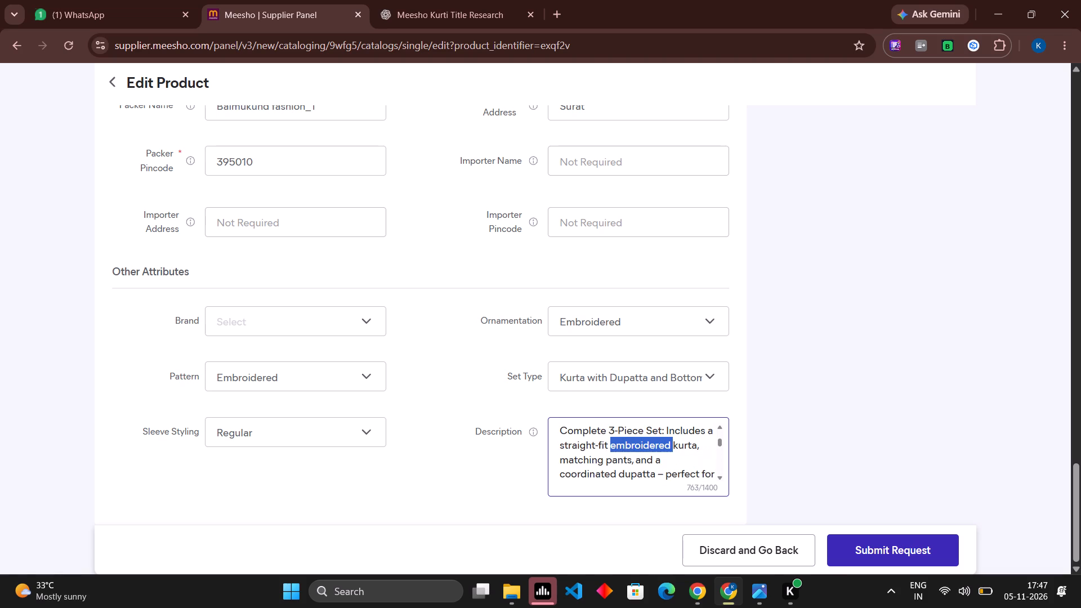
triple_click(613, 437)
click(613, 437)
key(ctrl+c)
Copy the kalpesh-wine product's full description text.
scroll(613, 437, up, 3)
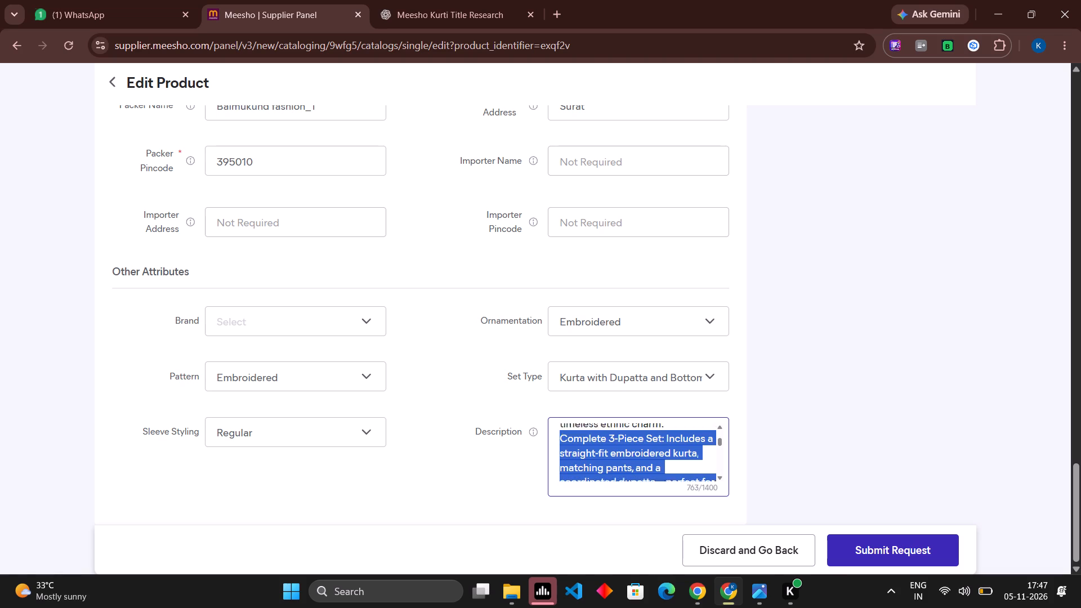
scroll(613, 437, up, 3)
scroll(616, 454, down, 4)
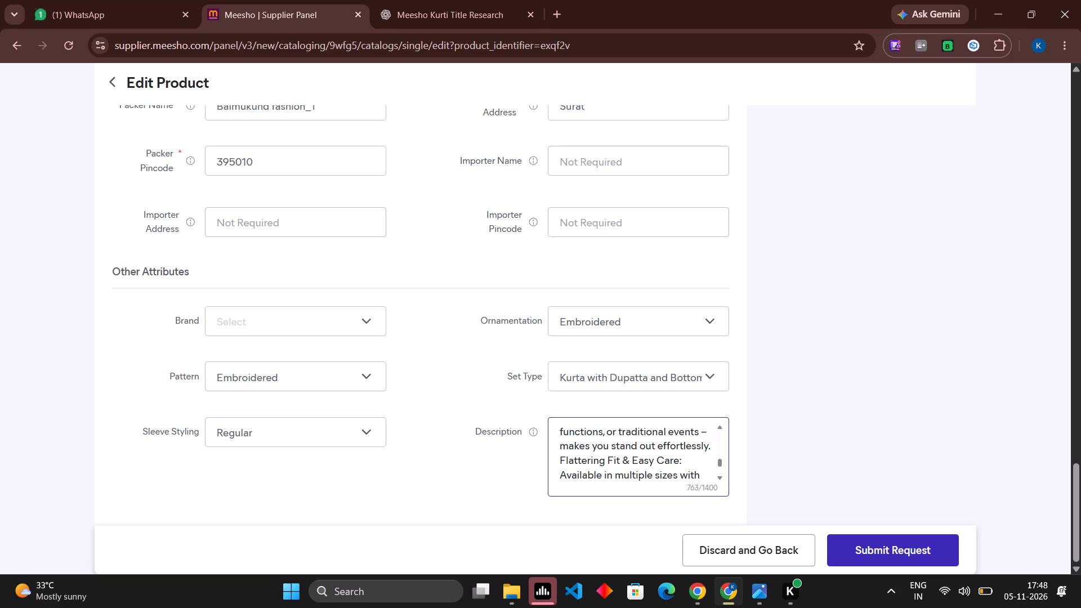
scroll(631, 448, down, 7)
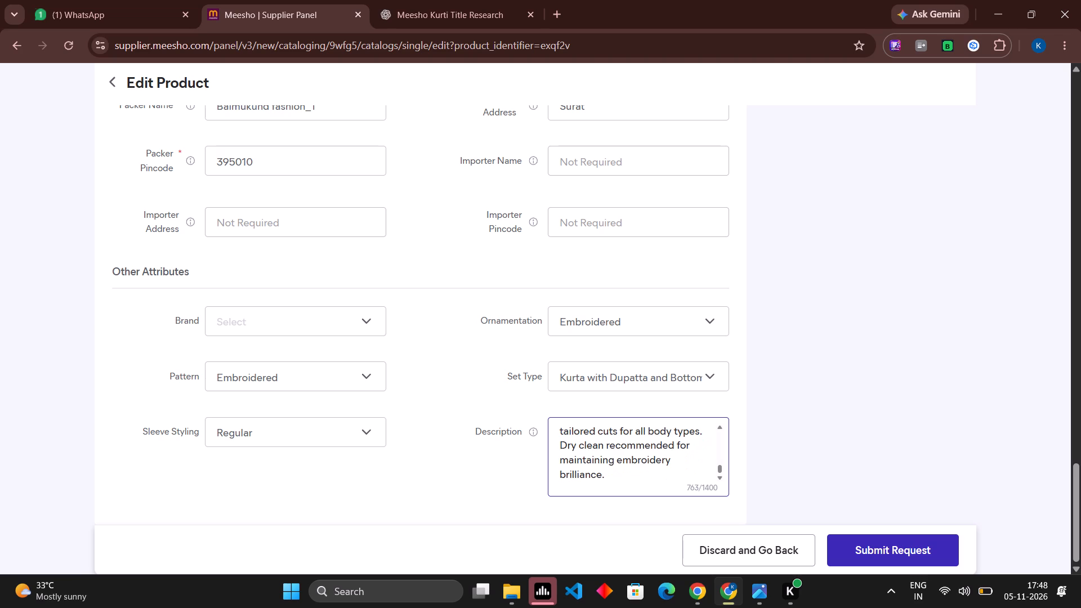
drag(618, 477, 534, 396)
key(ctrl+c)
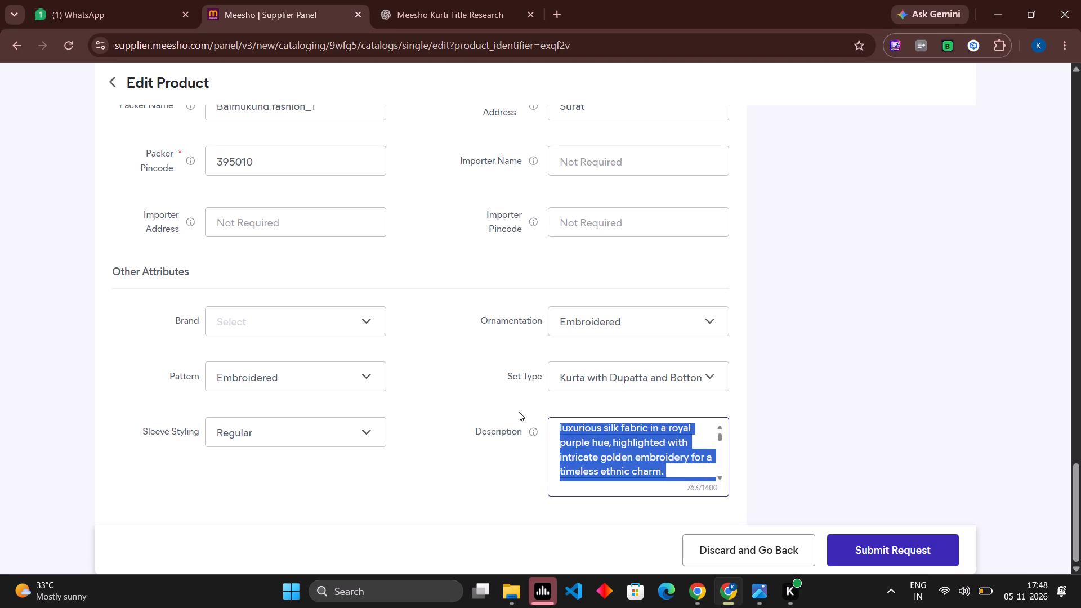
Enable different prices for each size of the purple silk kurta set and accept the change.
click(462, 397)
scroll(448, 373, up, 20)
scroll(448, 373, up, 1)
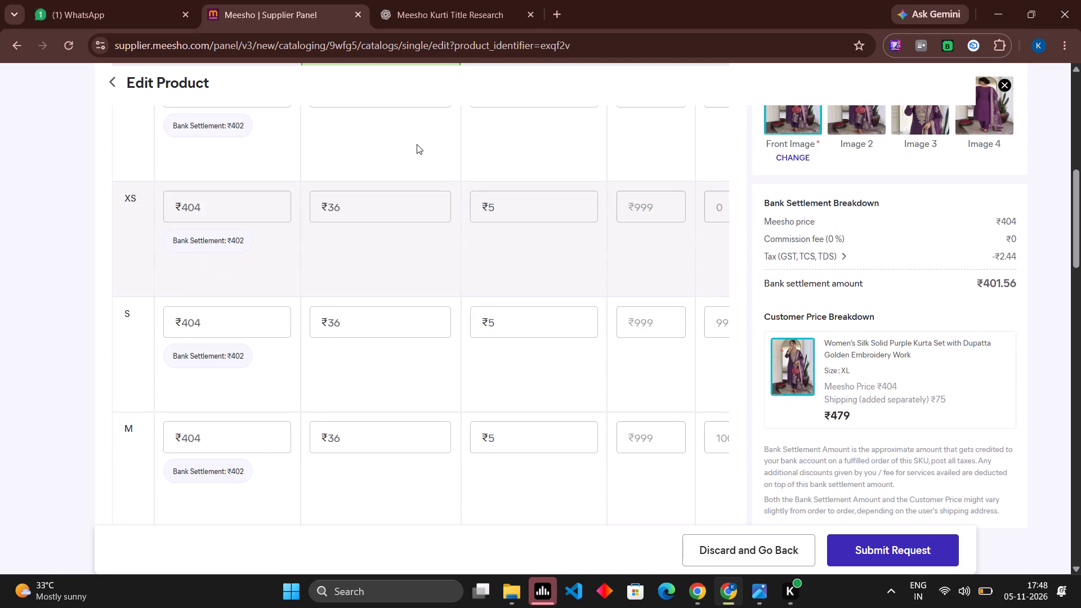
scroll(417, 145, up, 3)
double_click(365, 297)
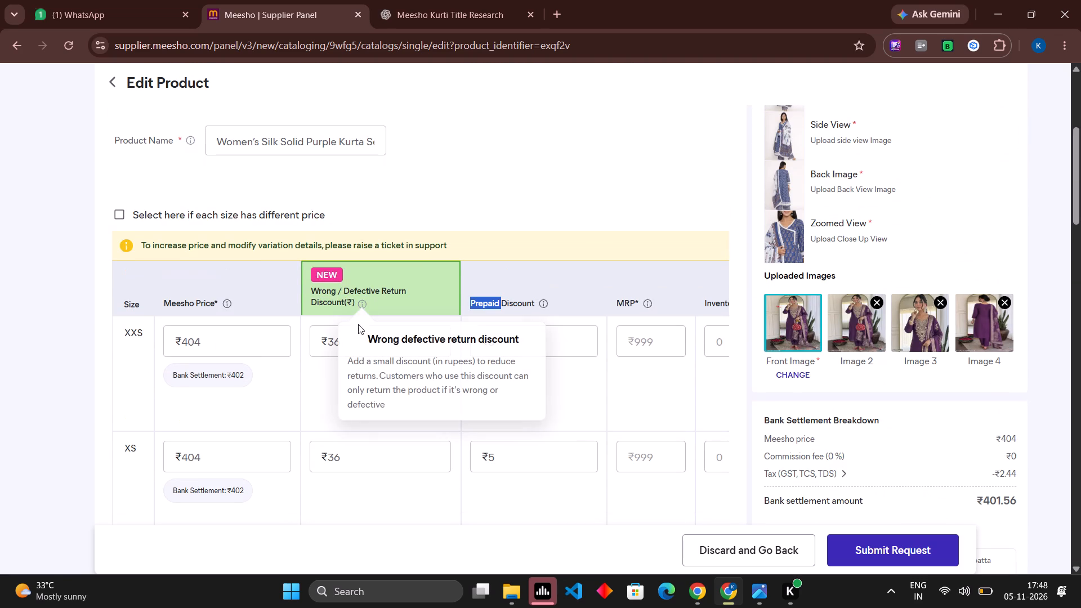
click(120, 215)
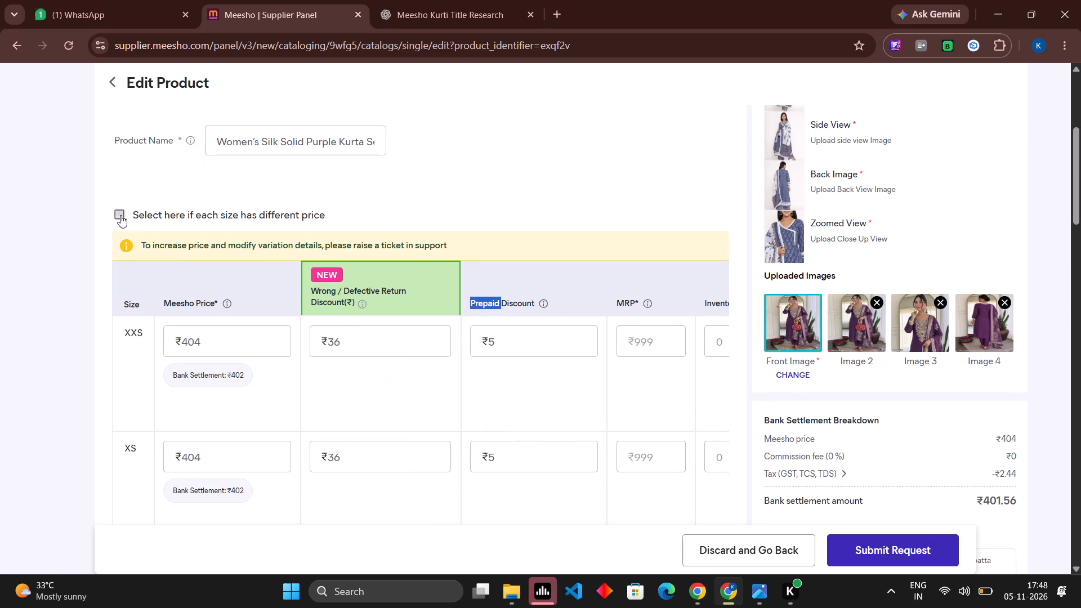
click(622, 378)
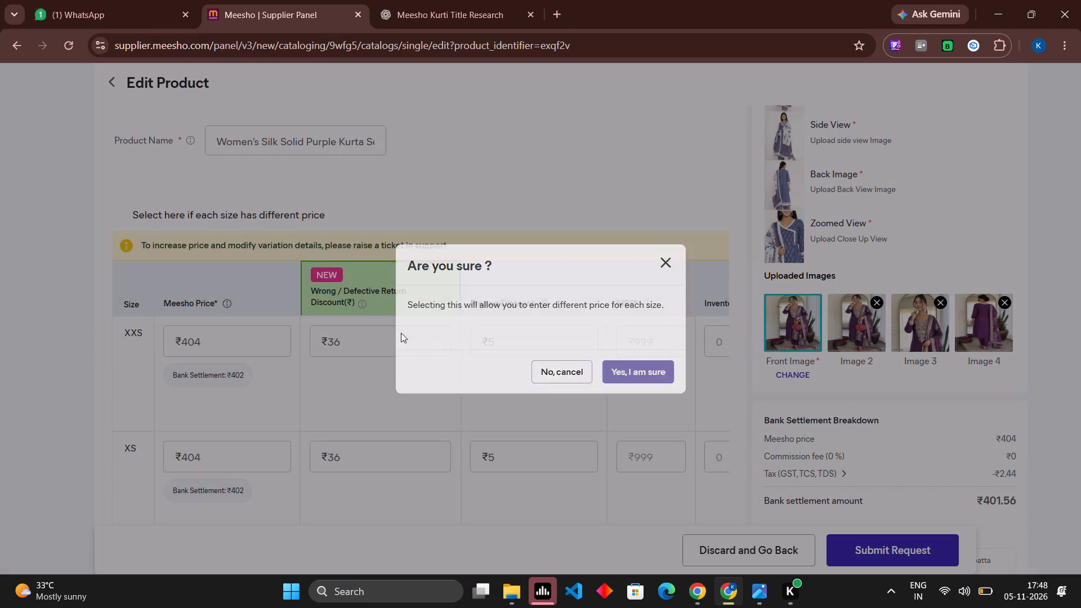
Set the XXS wrong/defective return discount to ₹2 and submit the product changes.
click(369, 337)
key(BackSpace)
key(BackSpace)
key(2)
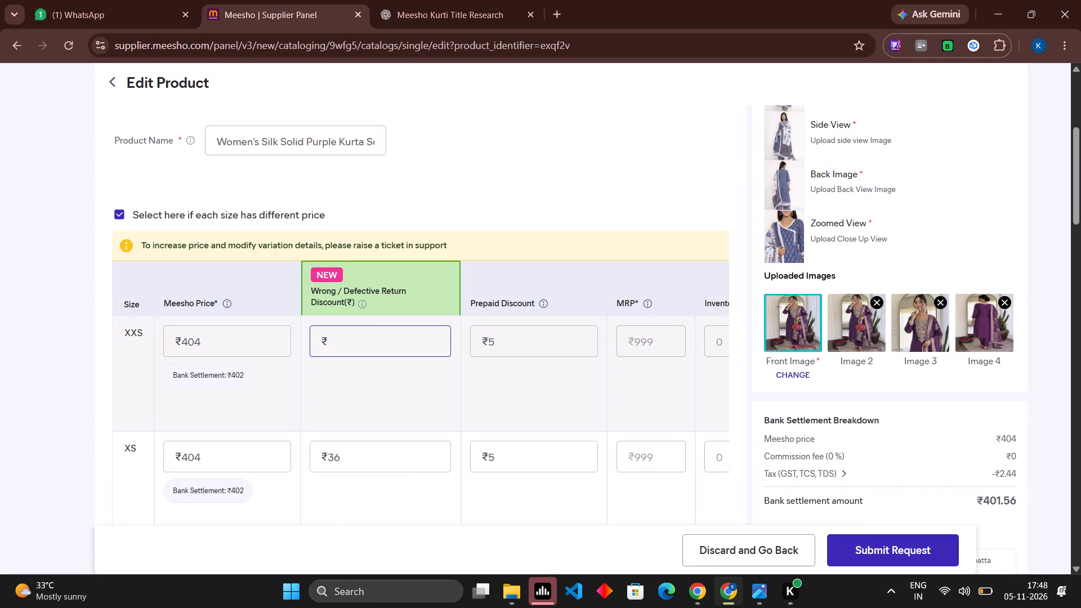
click(846, 549)
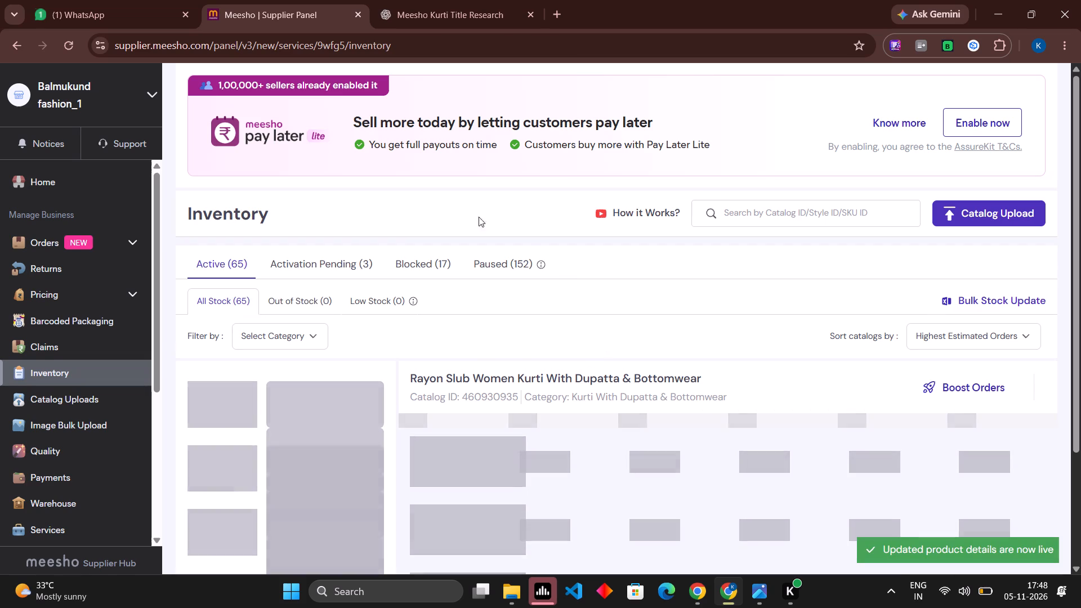
Open the lavender Viscose Rayon kurti catalog, ID 596223404, from the first page of the active inventory.
scroll(468, 223, down, 4)
scroll(278, 331, down, 3)
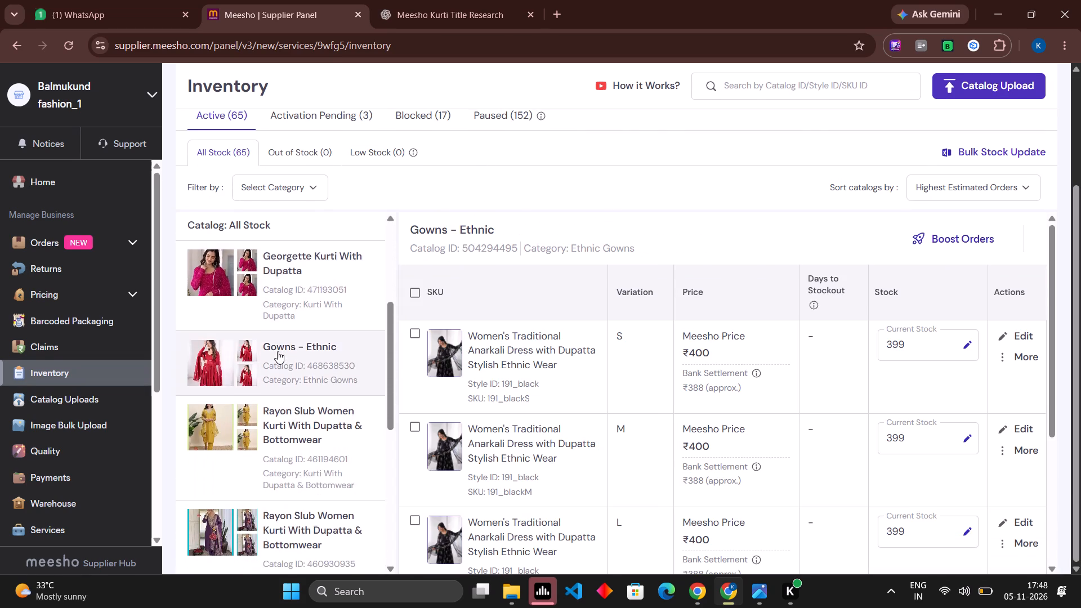
scroll(278, 352, down, 8)
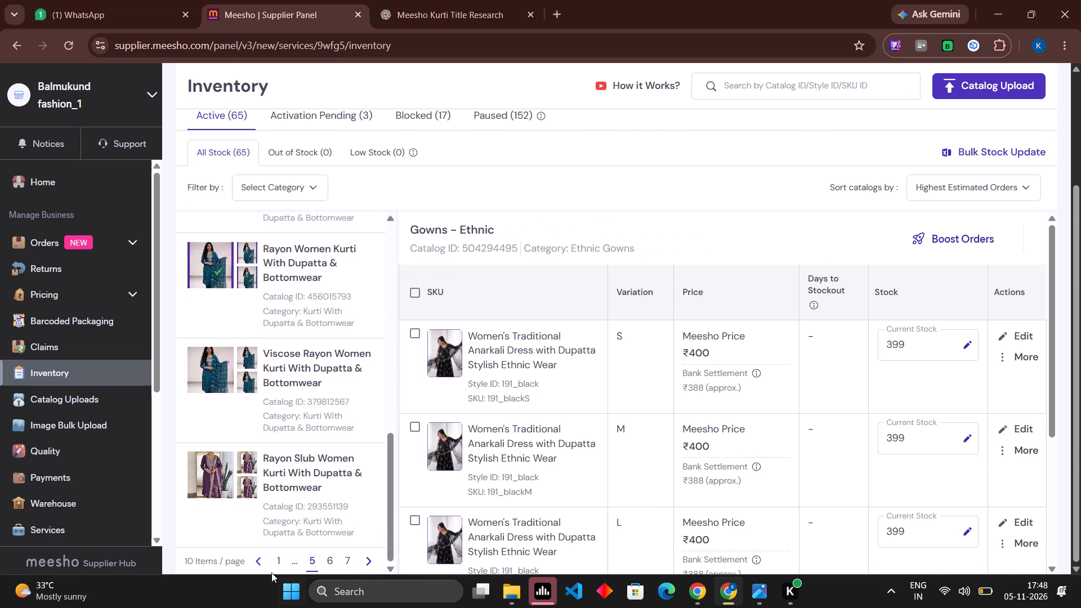
click(276, 563)
scroll(271, 332, down, 12)
click(276, 351)
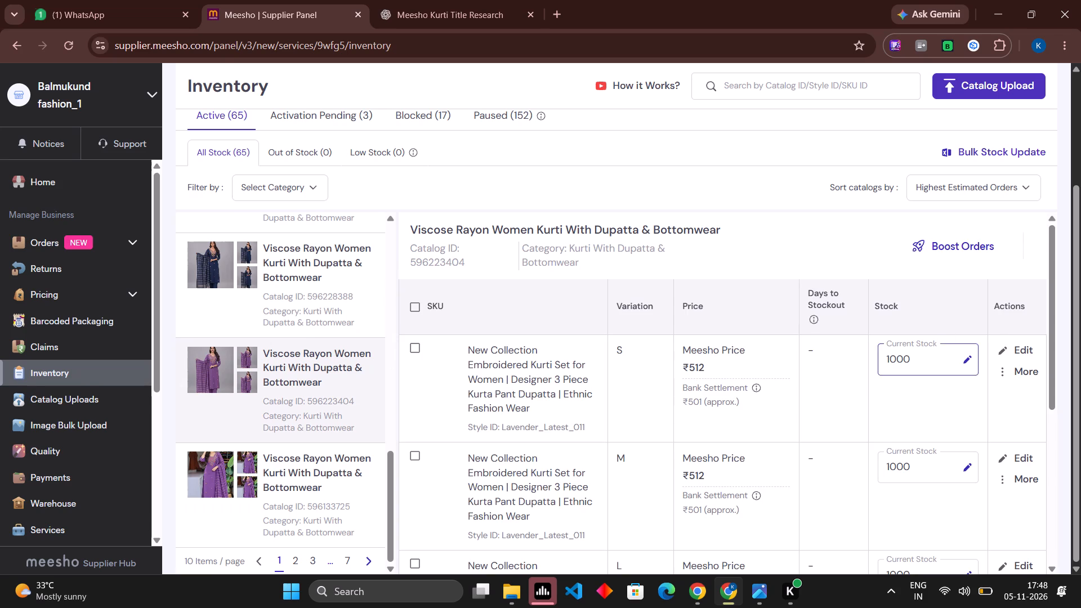
Open the size S Lavender_Latest_011 product for editing and examine its prices and return discounts by size.
click(1008, 347)
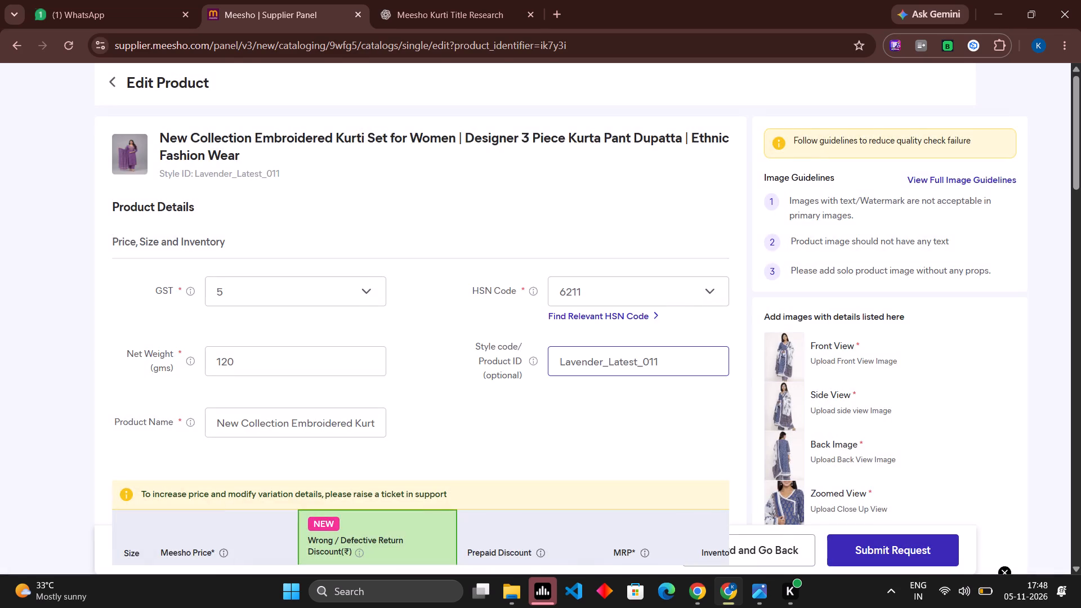
scroll(671, 368, down, 6)
scroll(587, 383, up, 2)
scroll(614, 353, down, 1)
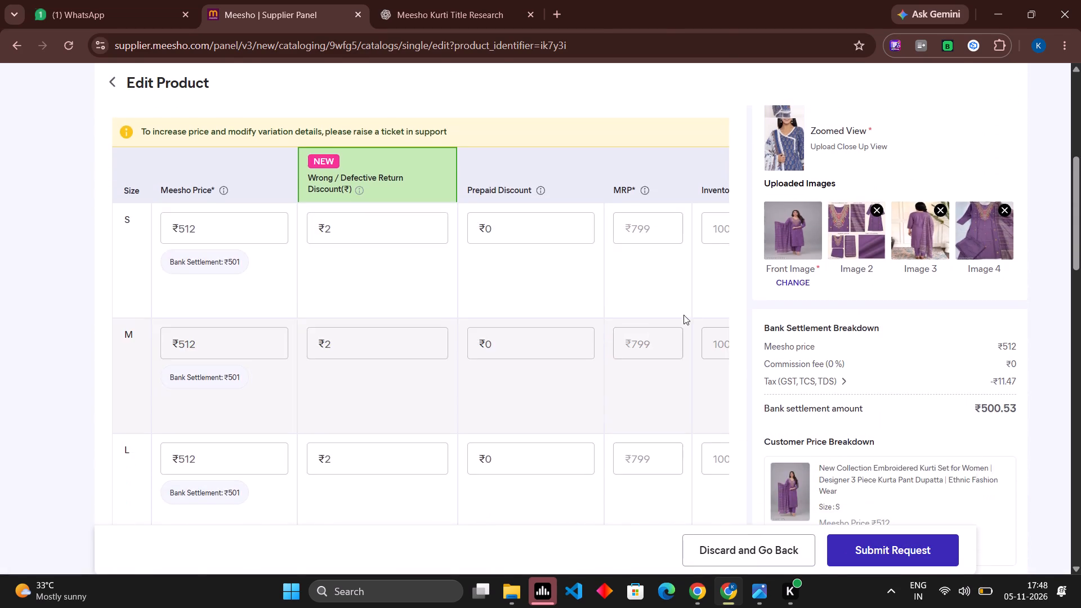
Review the Meesho prices and wrong/defective return discounts for sizes S to XXL of the Lavender_Latest_011 product.
scroll(689, 314, down, 4)
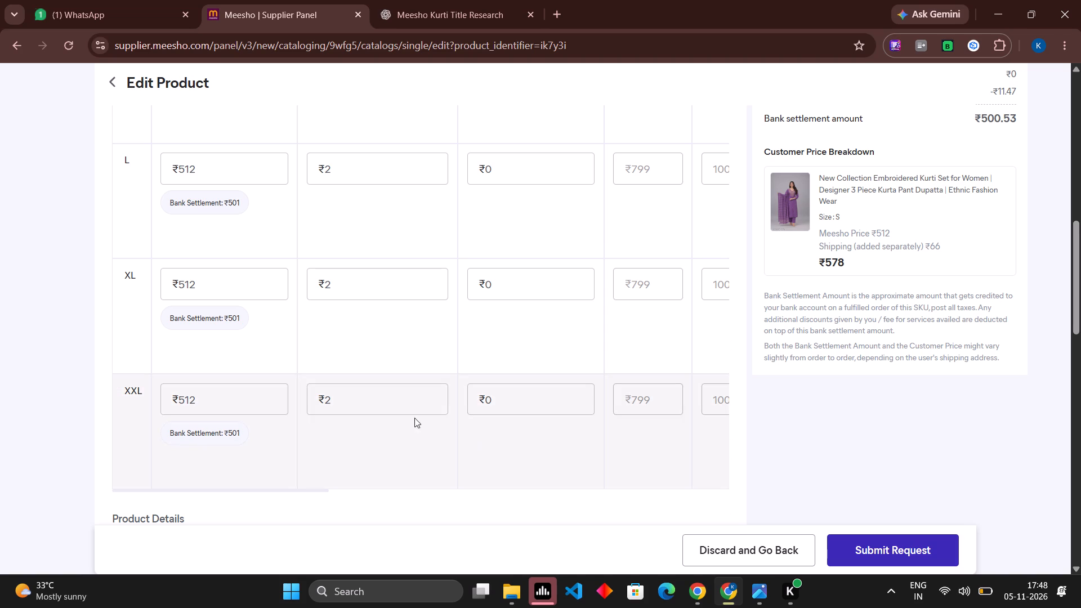
scroll(276, 271, up, 2)
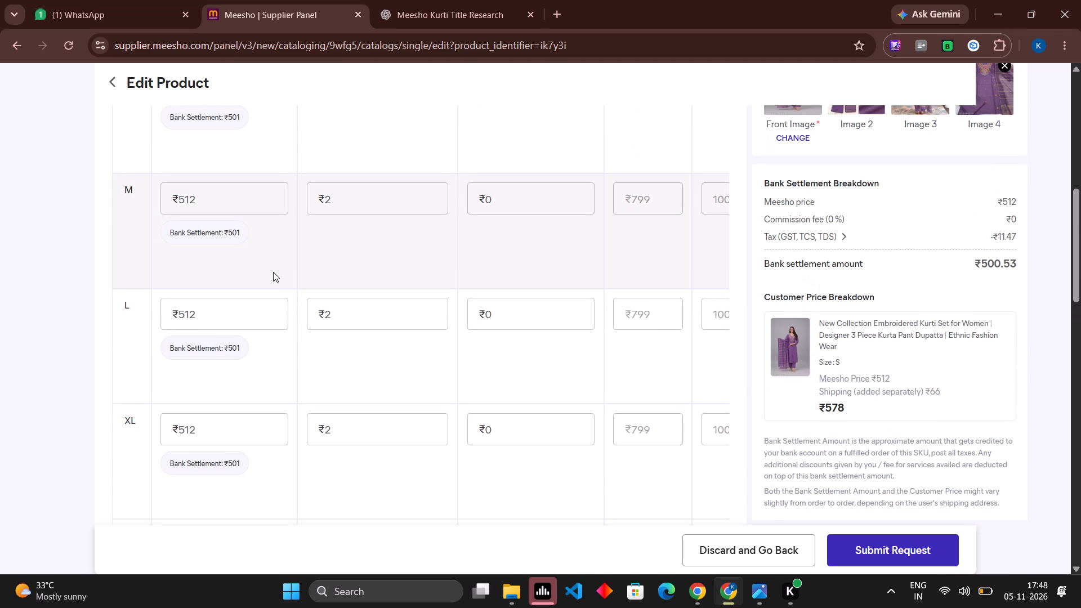
scroll(273, 271, up, 1)
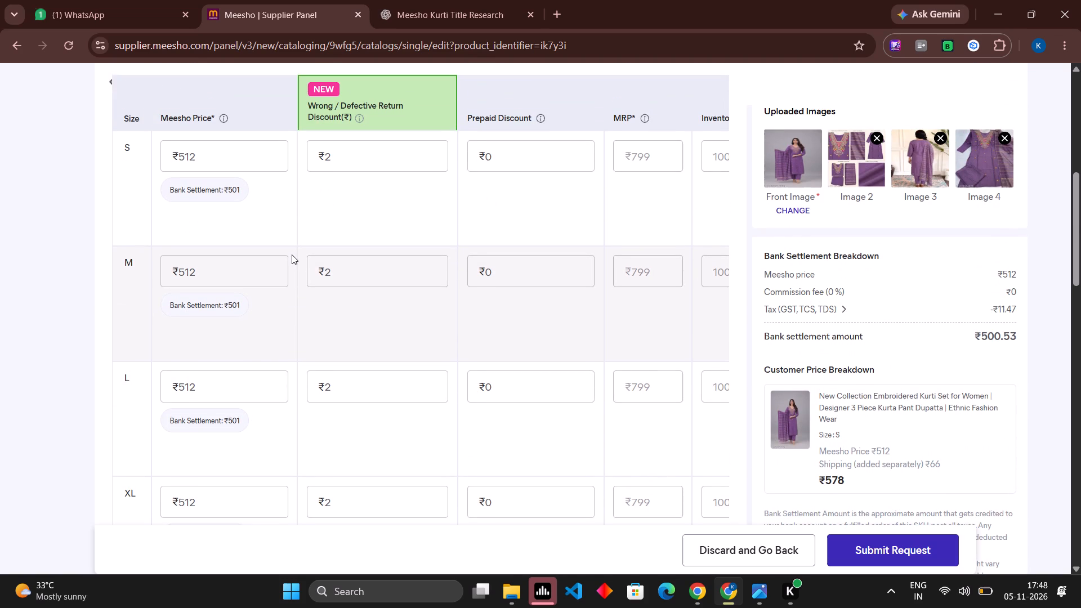
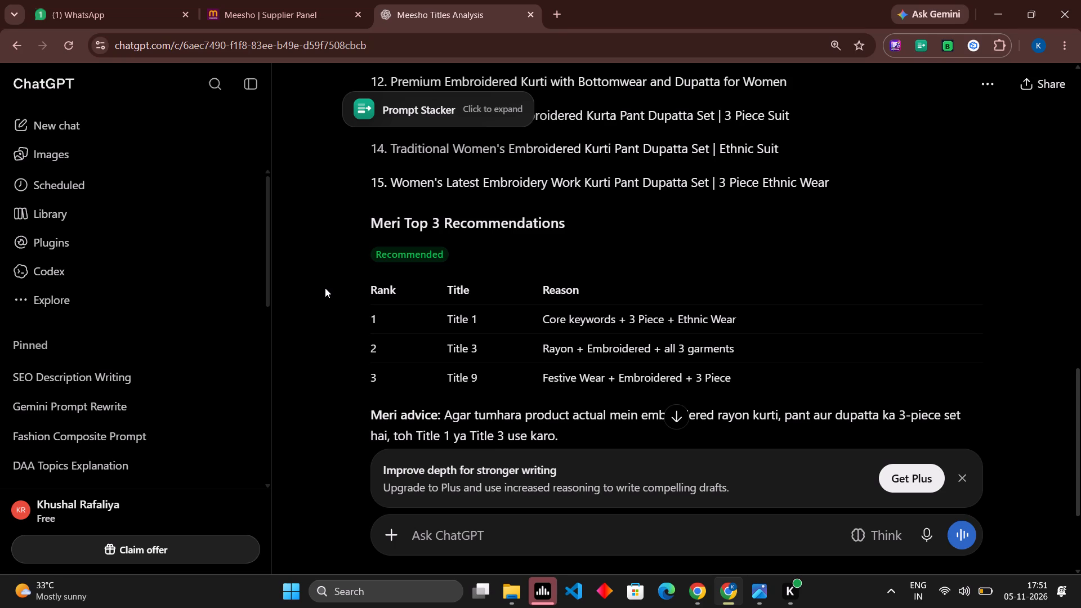
scroll(325, 288, up, 8)
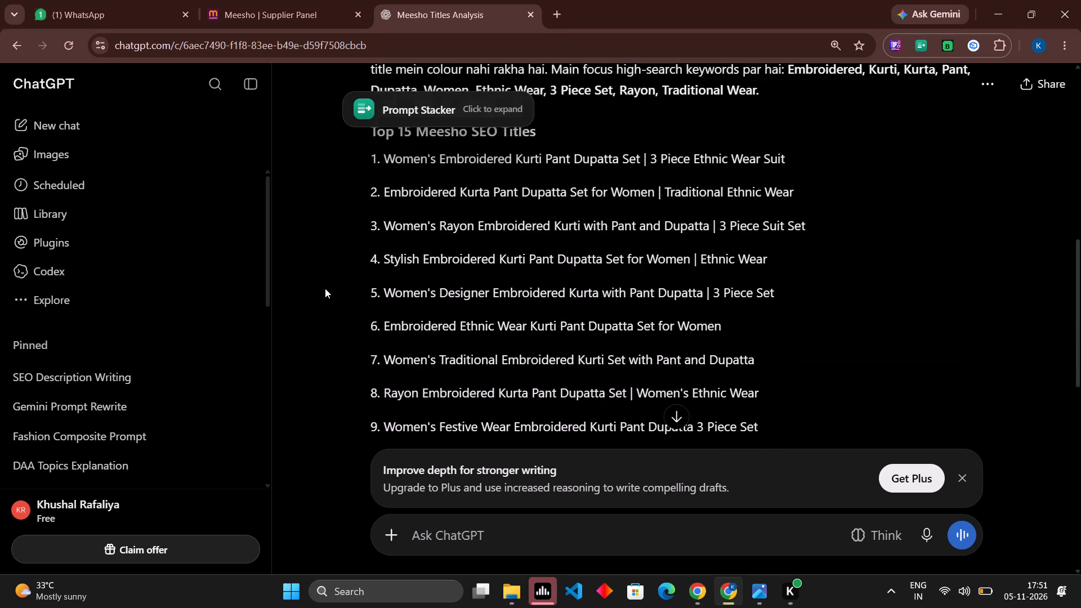
scroll(325, 288, up, 1)
scroll(325, 288, down, 1)
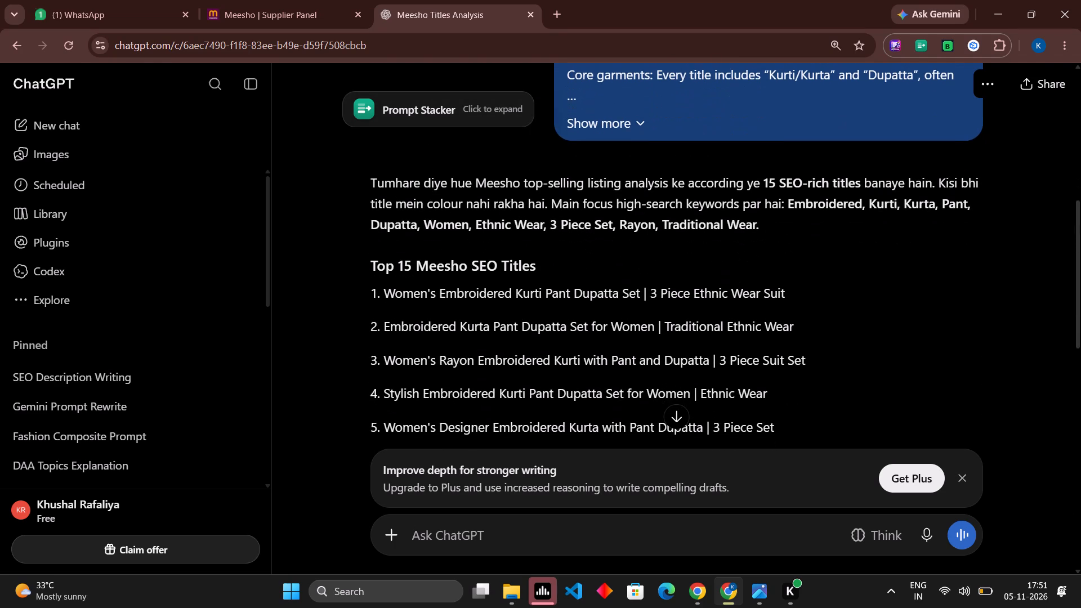
Switch to the Meesho Supplier Panel and open the Georgette Kurti With Dupatta catalog, ID 471193051, on page 5 of the active inventory.
click(299, 0)
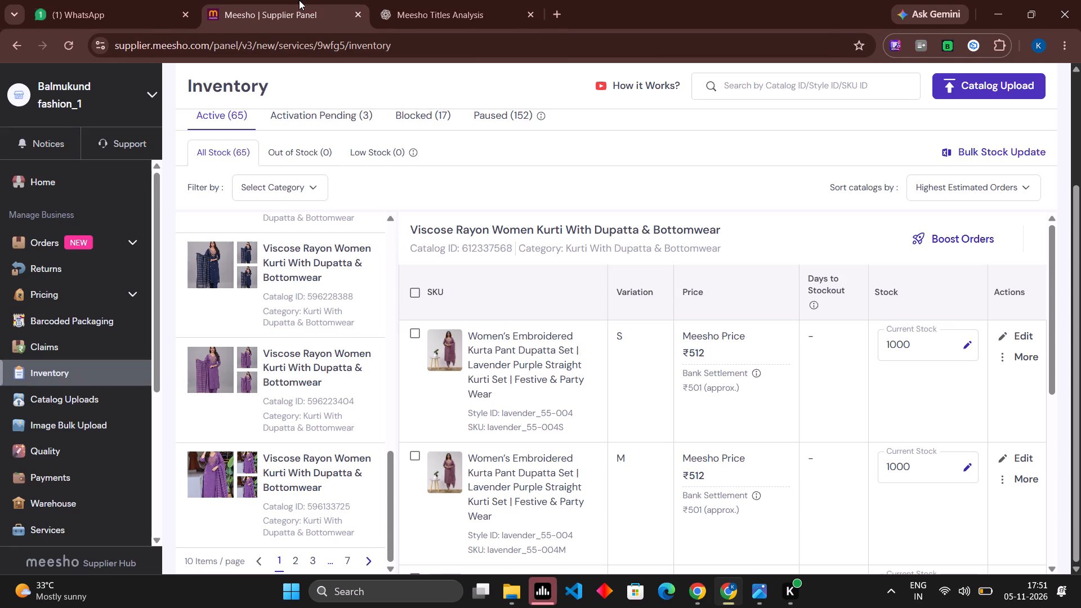
scroll(312, 240, down, 13)
click(311, 566)
scroll(307, 381, down, 4)
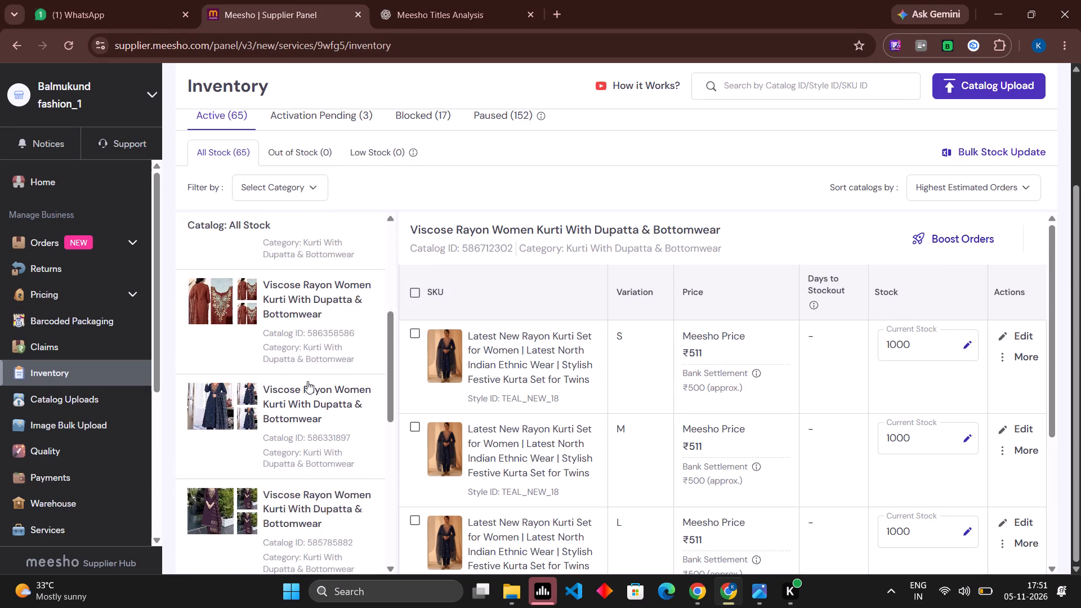
scroll(307, 383, down, 6)
scroll(316, 480, down, 3)
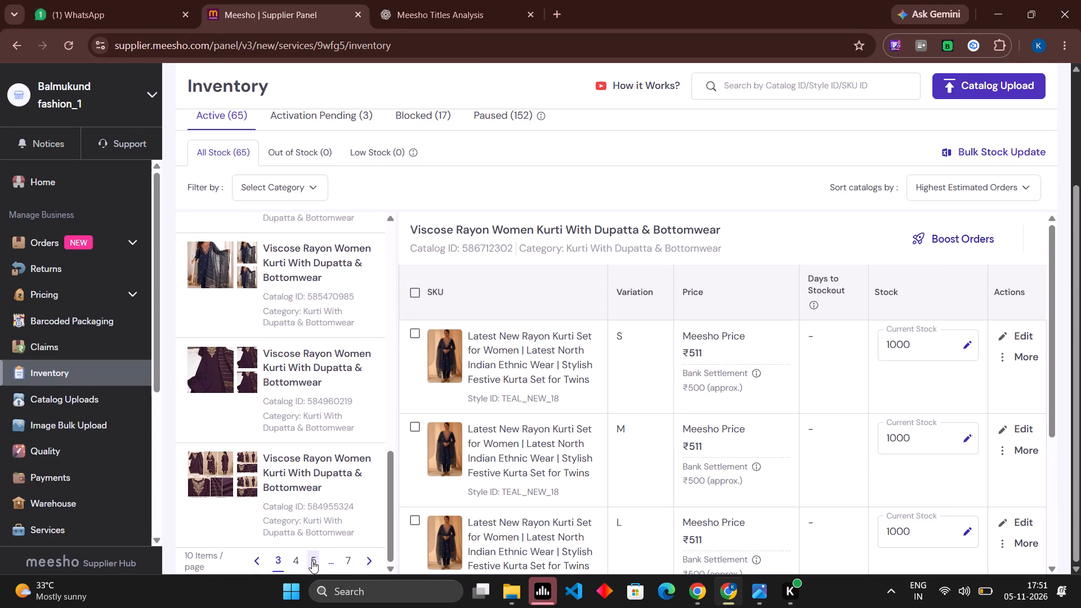
click(311, 561)
scroll(367, 154, down, 4)
scroll(338, 271, down, 5)
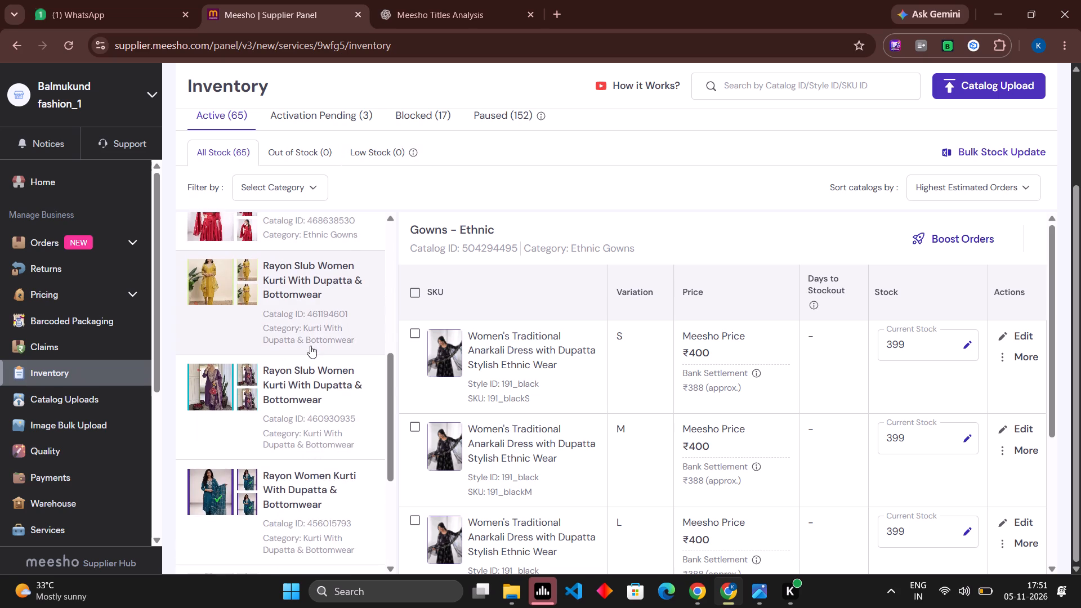
scroll(363, 313, up, 4)
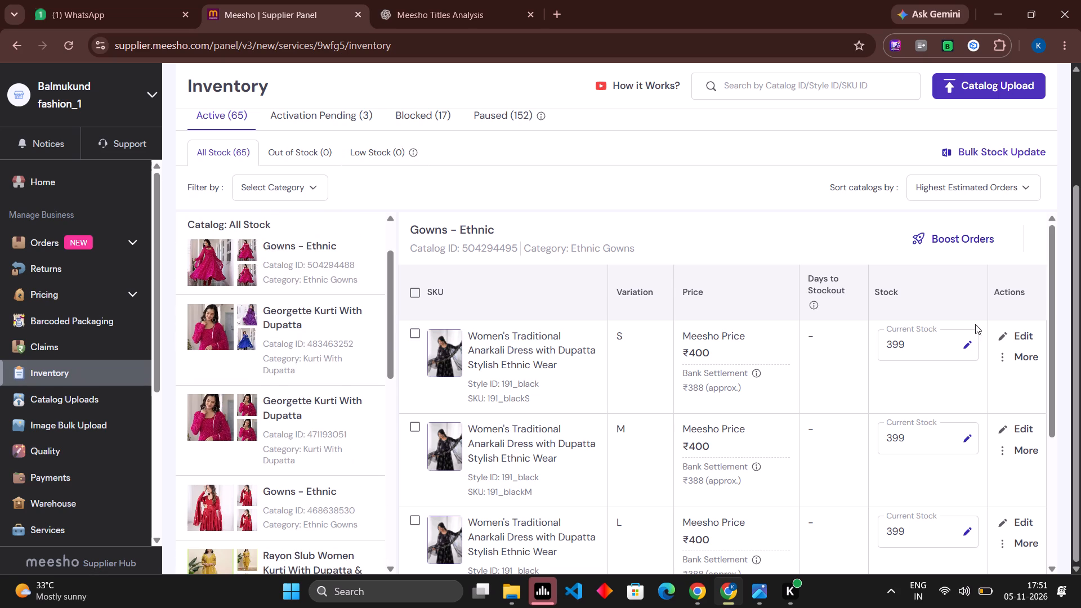
scroll(303, 348, up, 3)
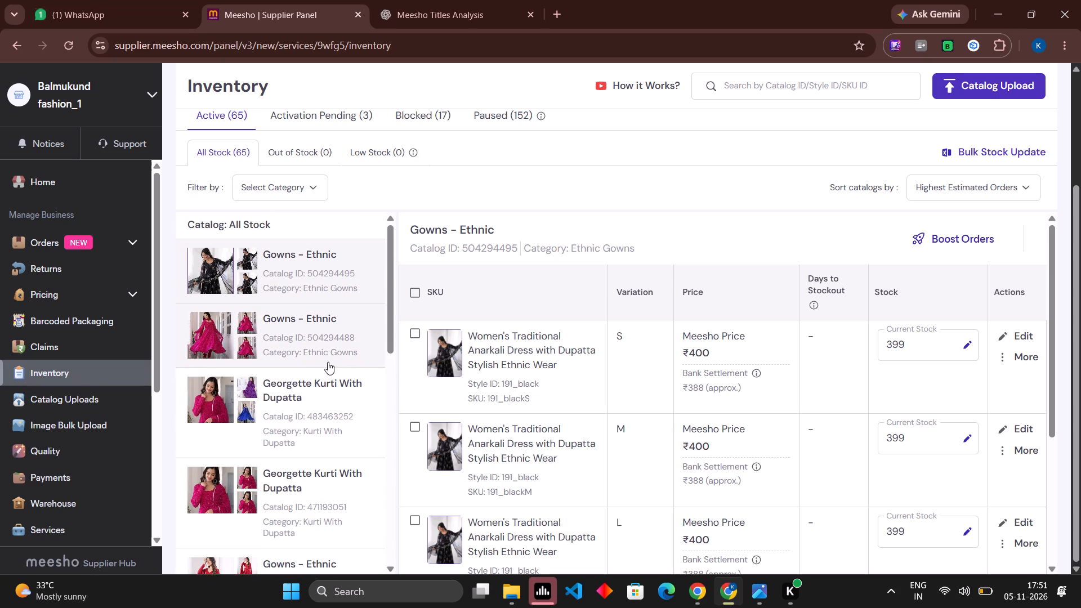
click(276, 491)
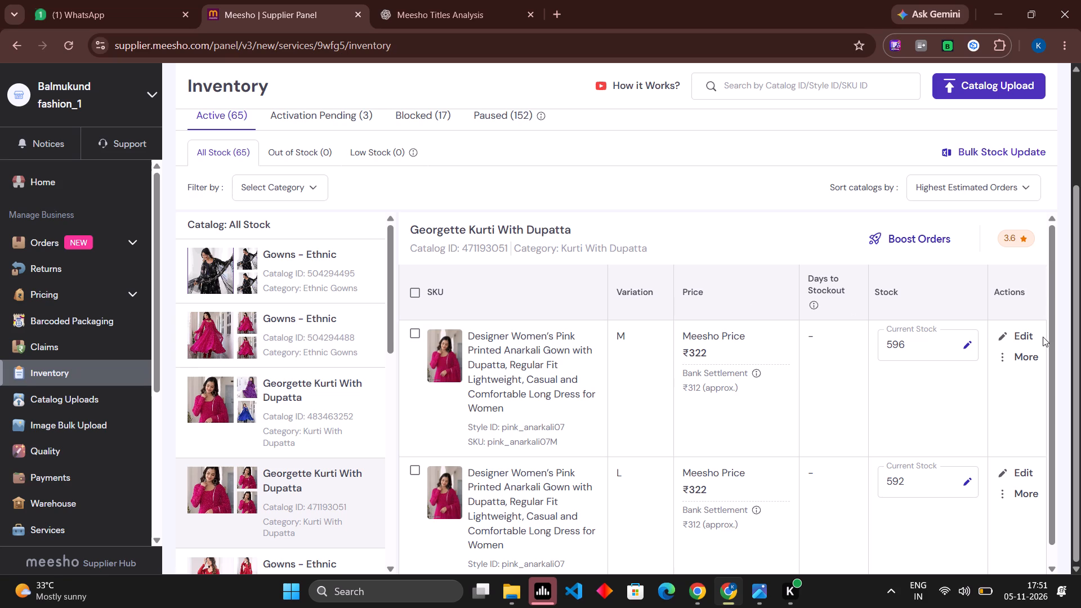
Open the size M variation of the pink printed Anarkali gown, SKU pink_anarkali07M, for editing.
click(1015, 334)
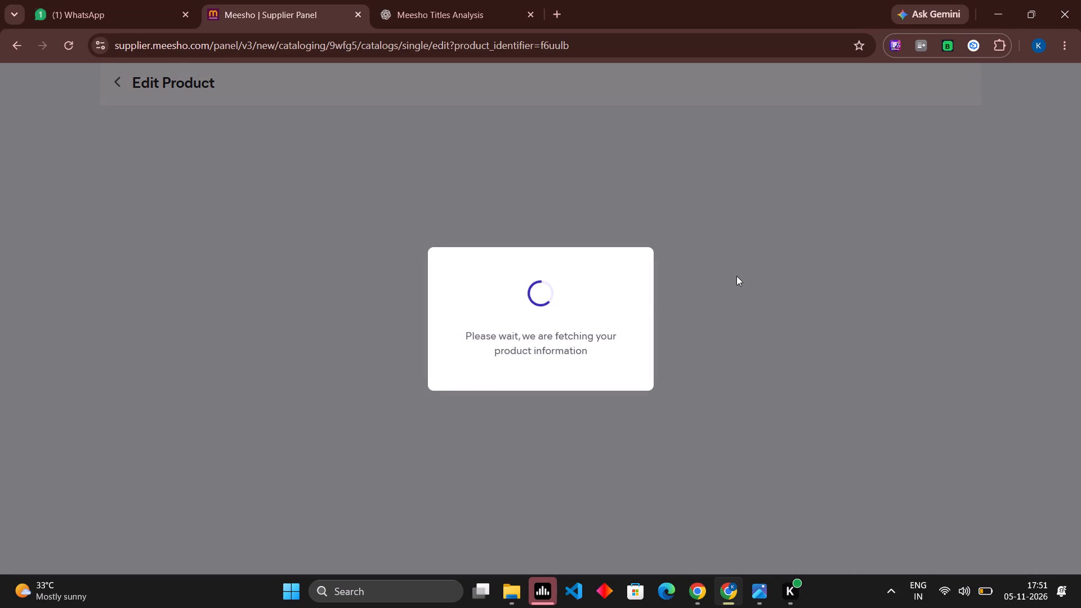
Look over the product details and read the full Description text under Other Attributes, including its keyword list.
scroll(735, 278, down, 20)
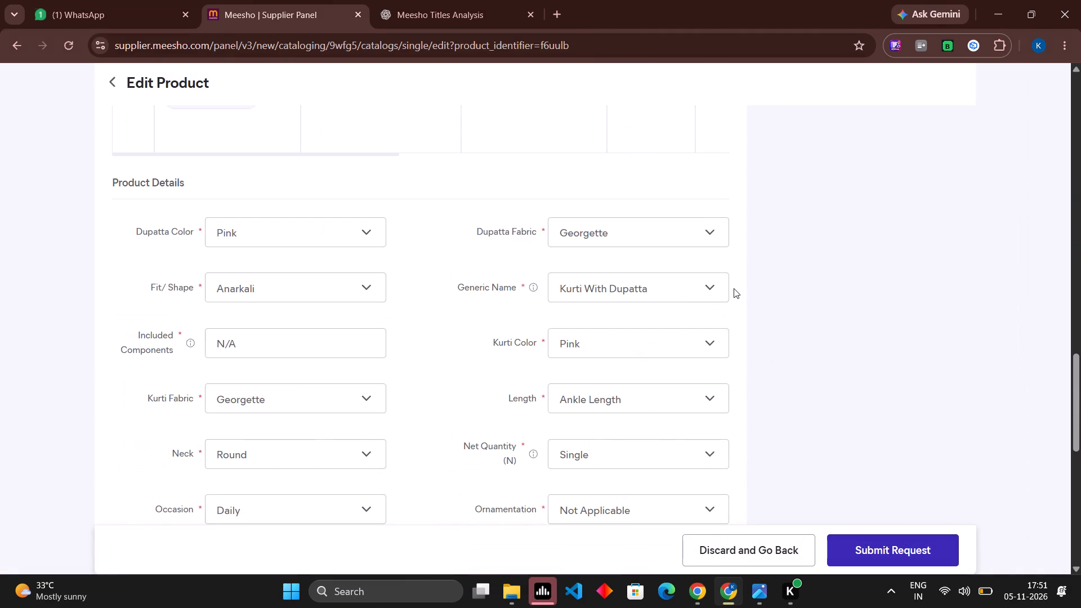
scroll(734, 288, up, 4)
scroll(734, 288, down, 10)
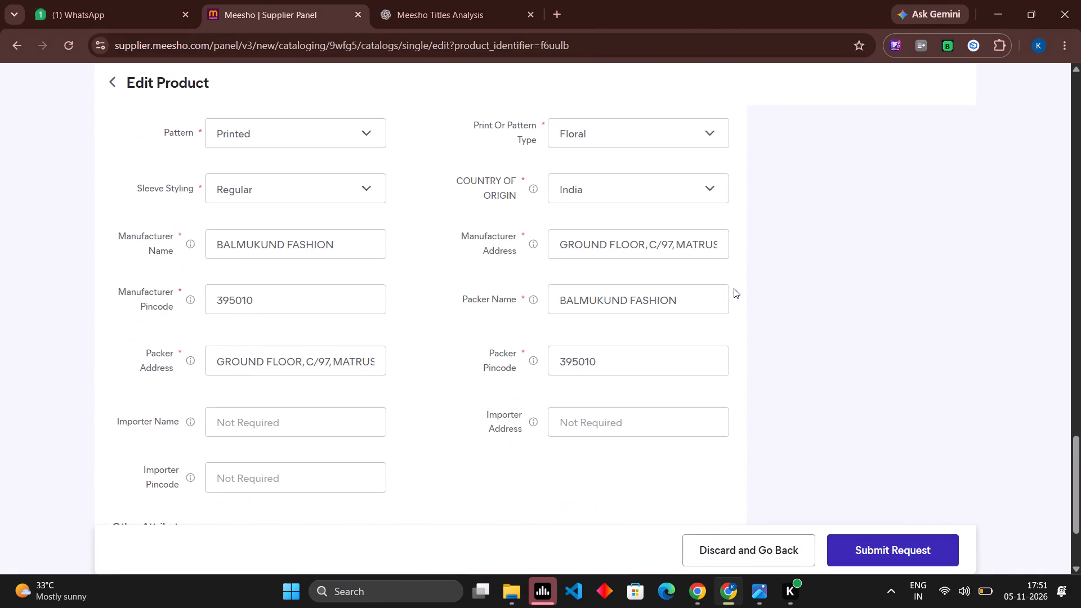
scroll(734, 288, down, 5)
click(644, 451)
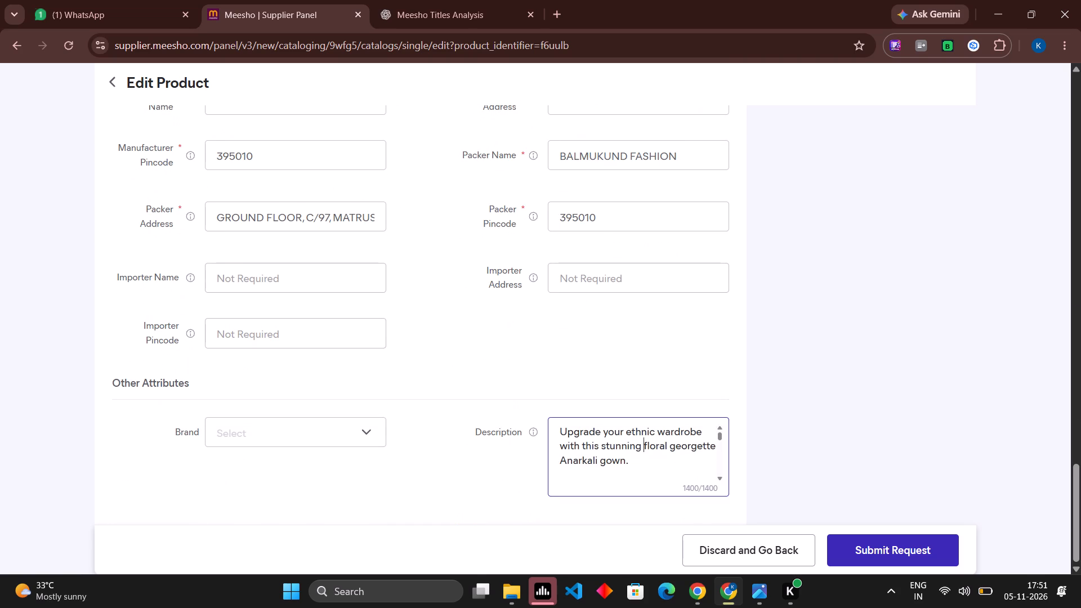
scroll(644, 451, up, 1)
scroll(658, 400, down, 3)
scroll(647, 447, down, 2)
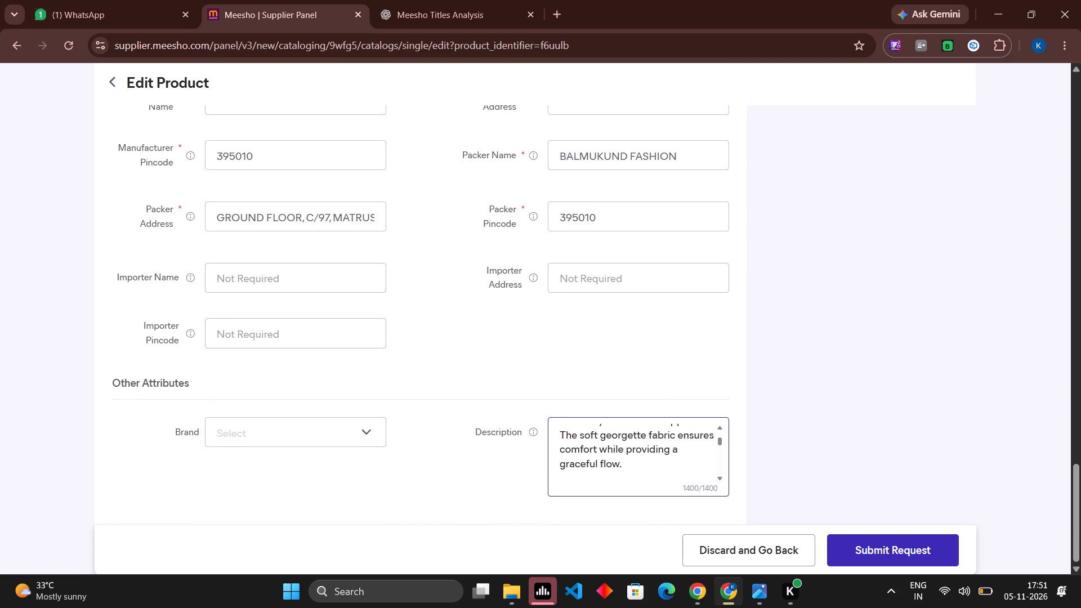
scroll(647, 447, down, 4)
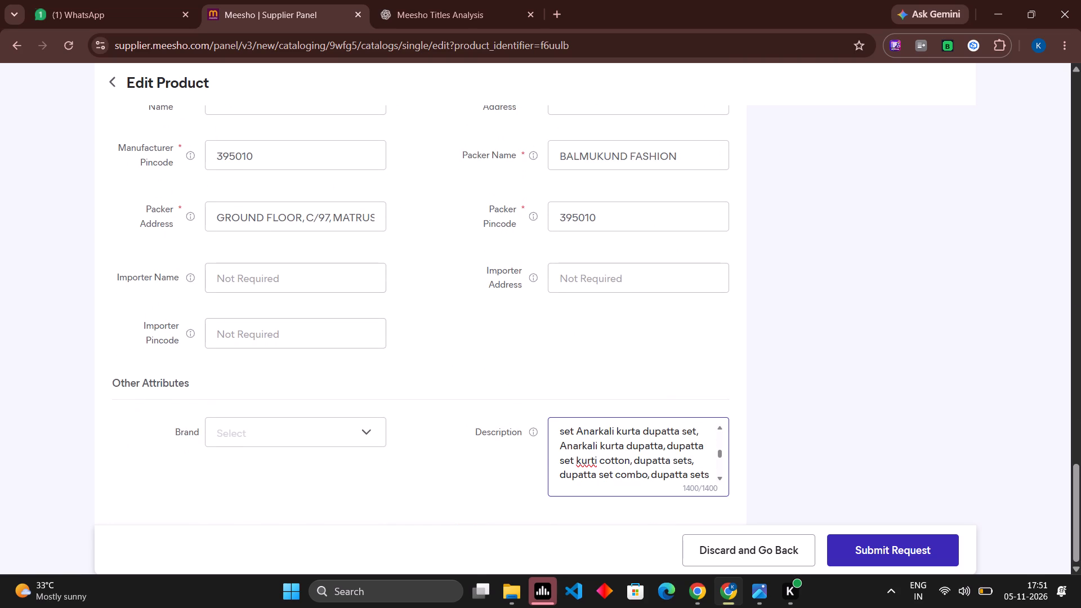
scroll(649, 440, down, 6)
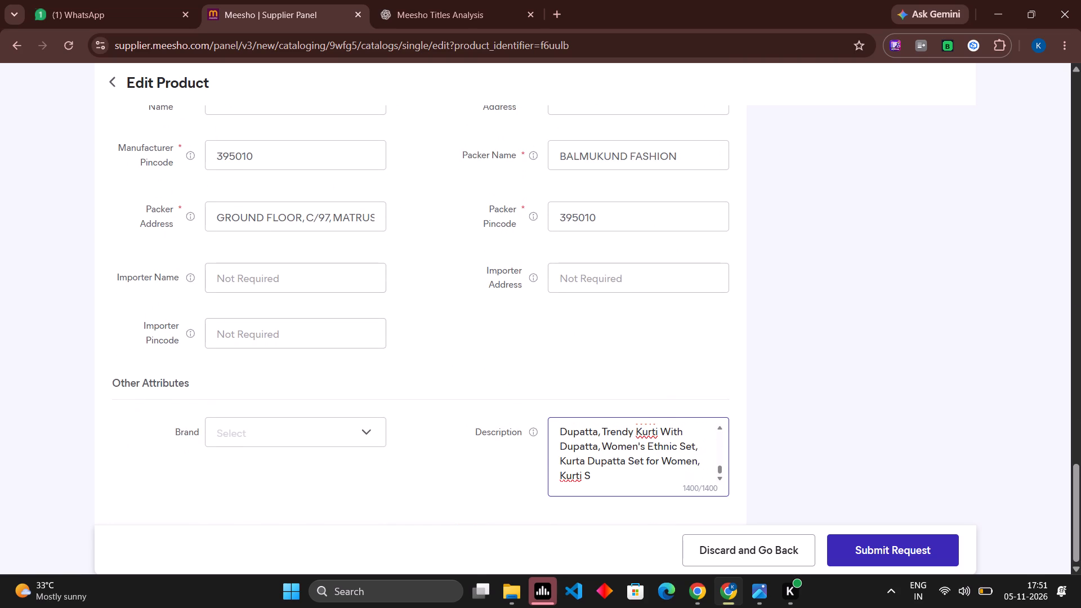
scroll(649, 440, down, 5)
scroll(649, 440, up, 2)
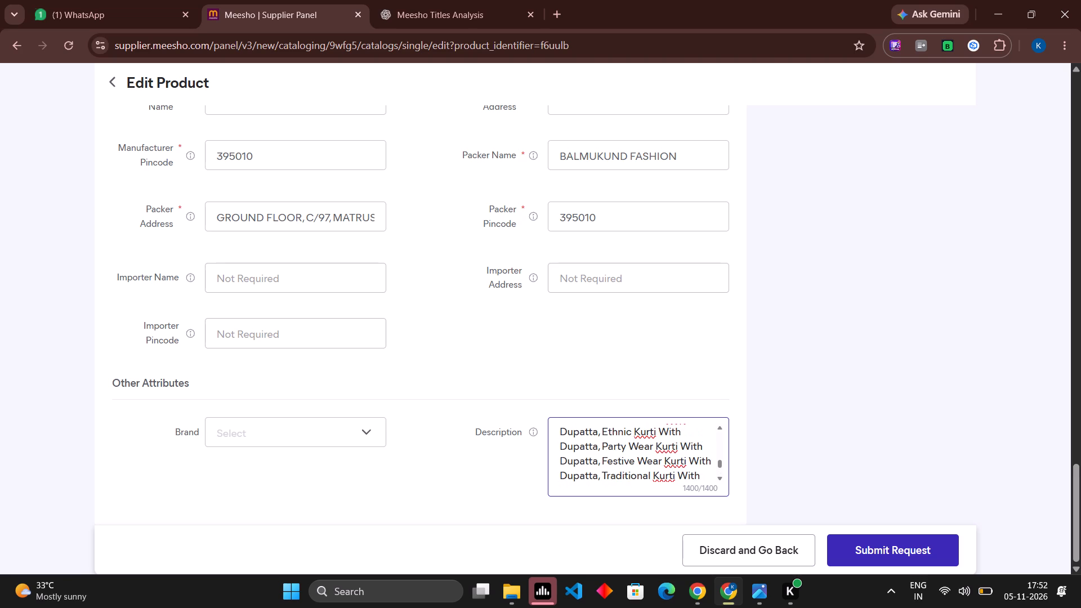
Select the entire Description text of the pink Anarkali gown, from the closing keywords back to its opening sentence.
triple_click(653, 453)
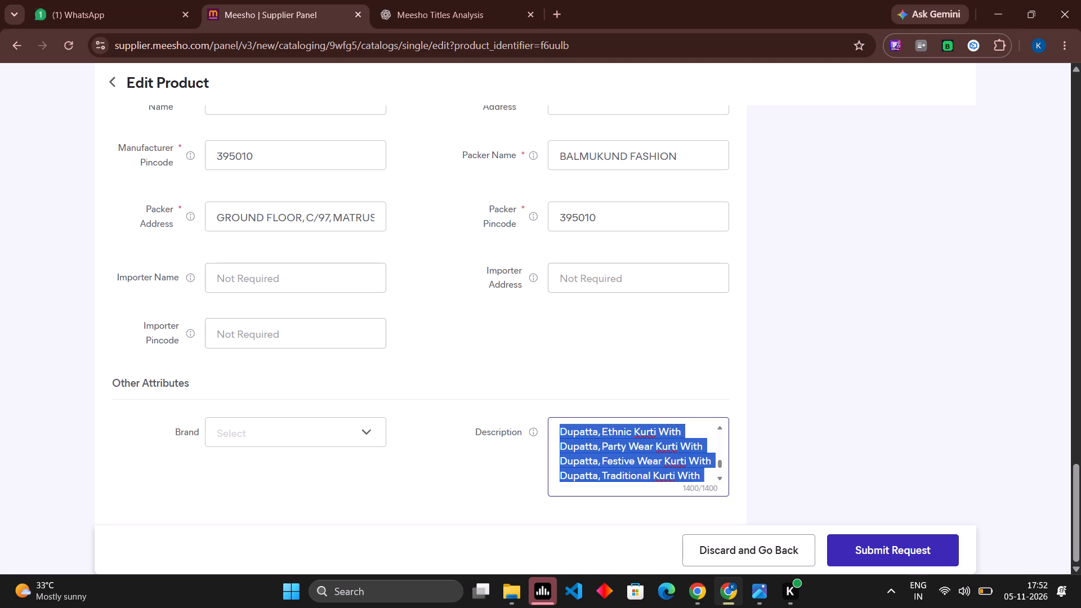
scroll(653, 453, up, 10)
scroll(653, 453, down, 5)
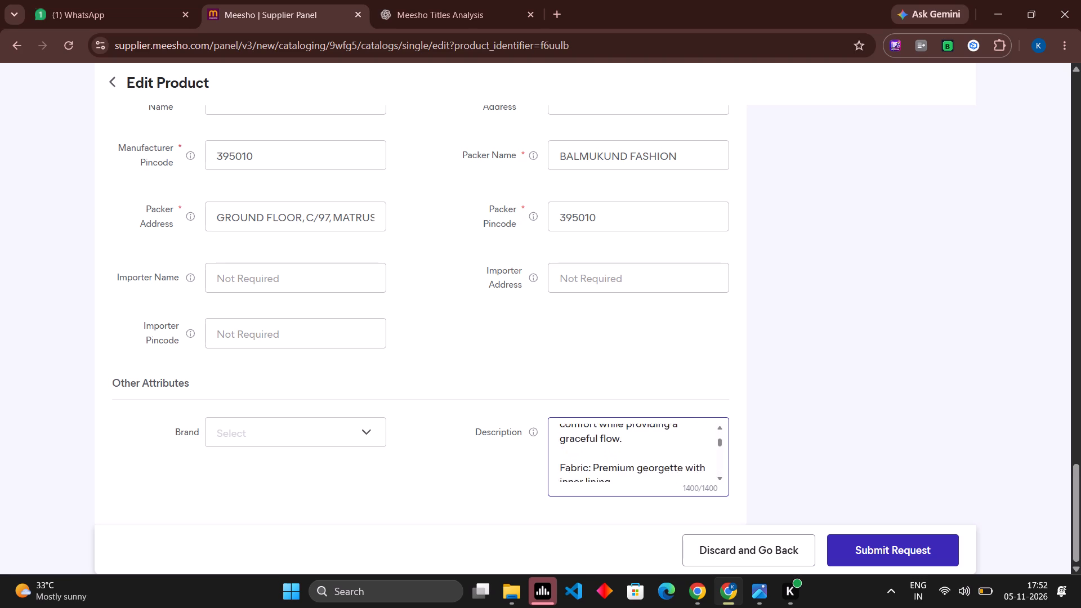
scroll(653, 453, down, 11)
click(601, 479)
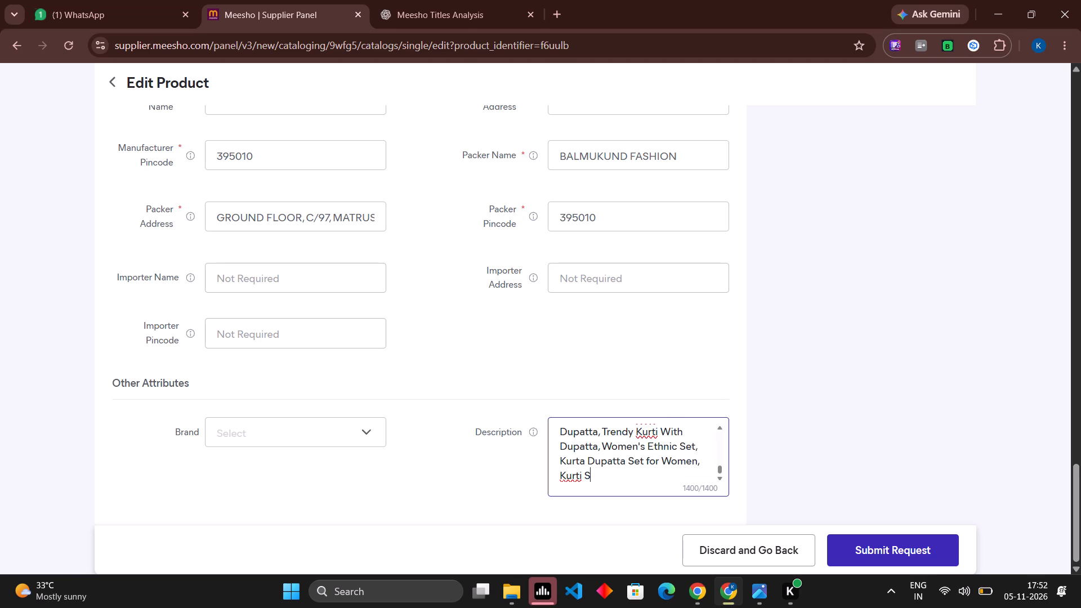
drag(598, 479, 560, 404)
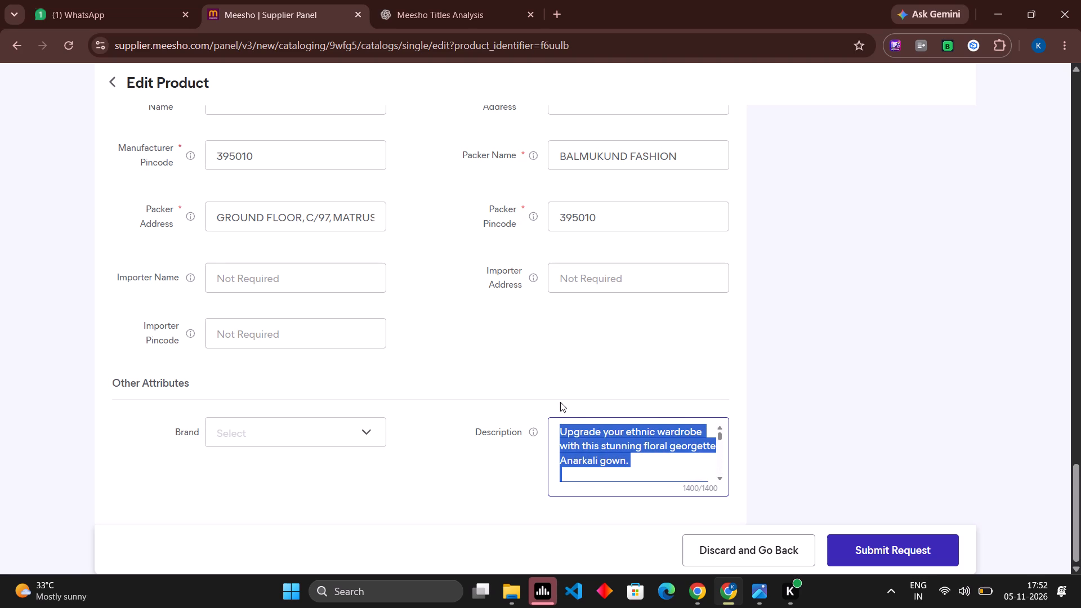
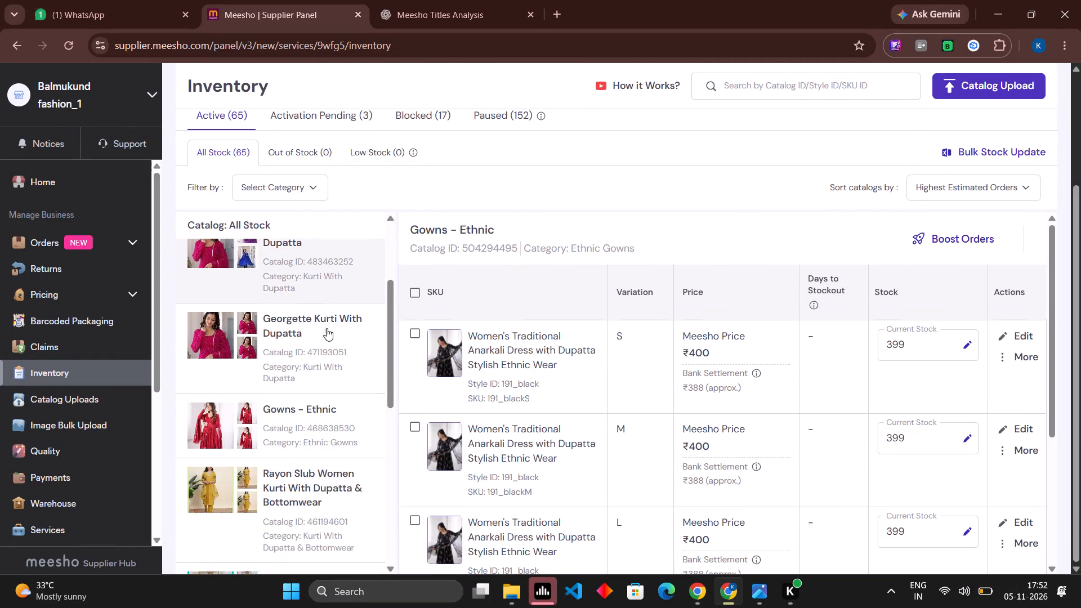
Look through the remaining catalogs on page 5 of the active inventory, then go back to page 4 and examine its catalogs.
scroll(327, 328, down, 6)
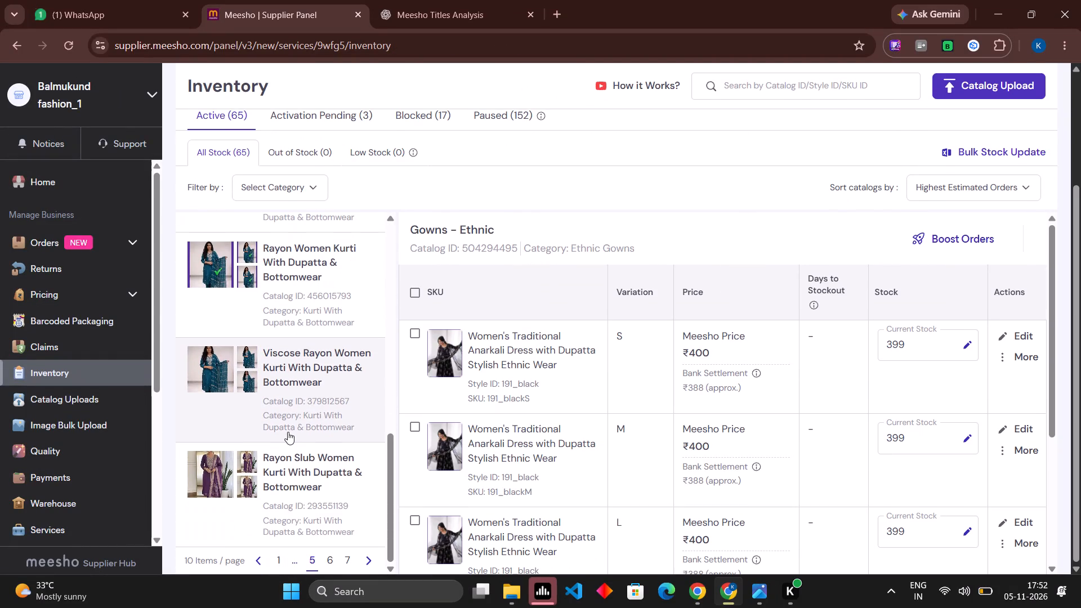
click(259, 558)
scroll(288, 347, down, 1)
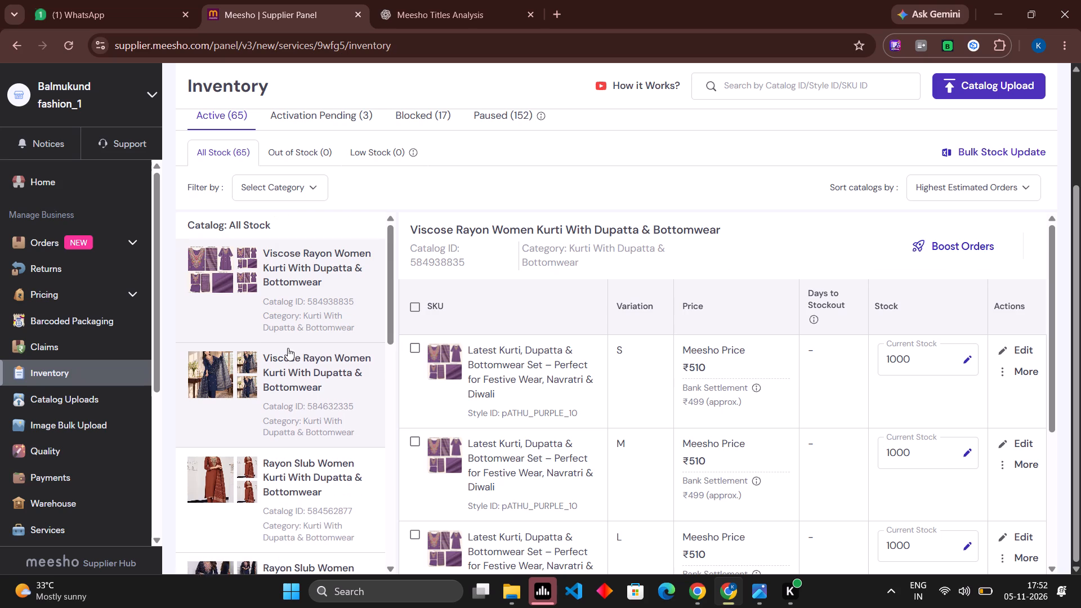
scroll(288, 348, down, 11)
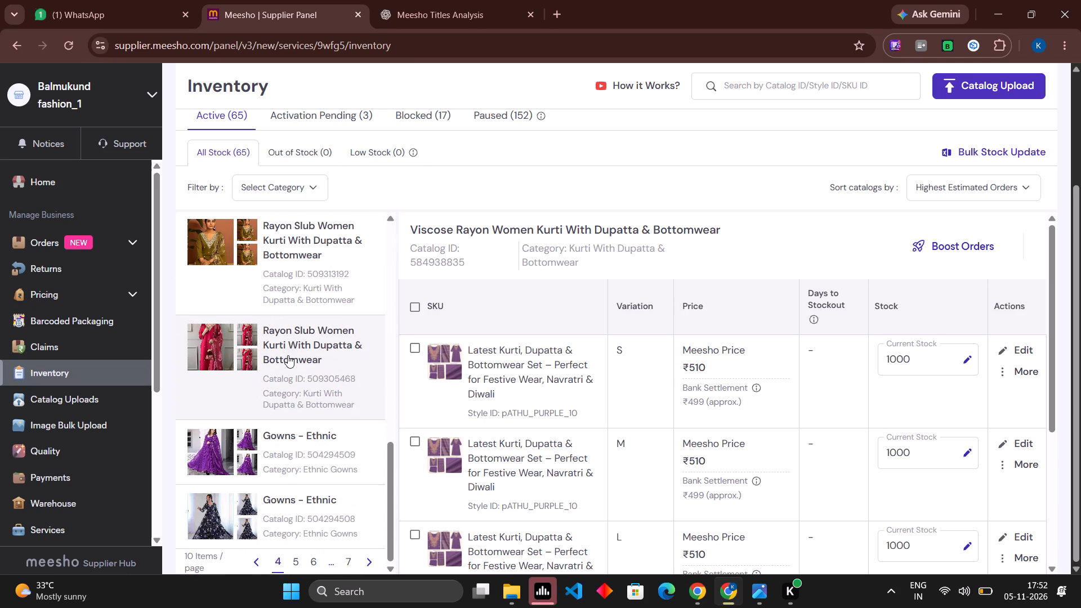
Look through the active inventory catalogs on page 5 and go on to page 6.
click(366, 564)
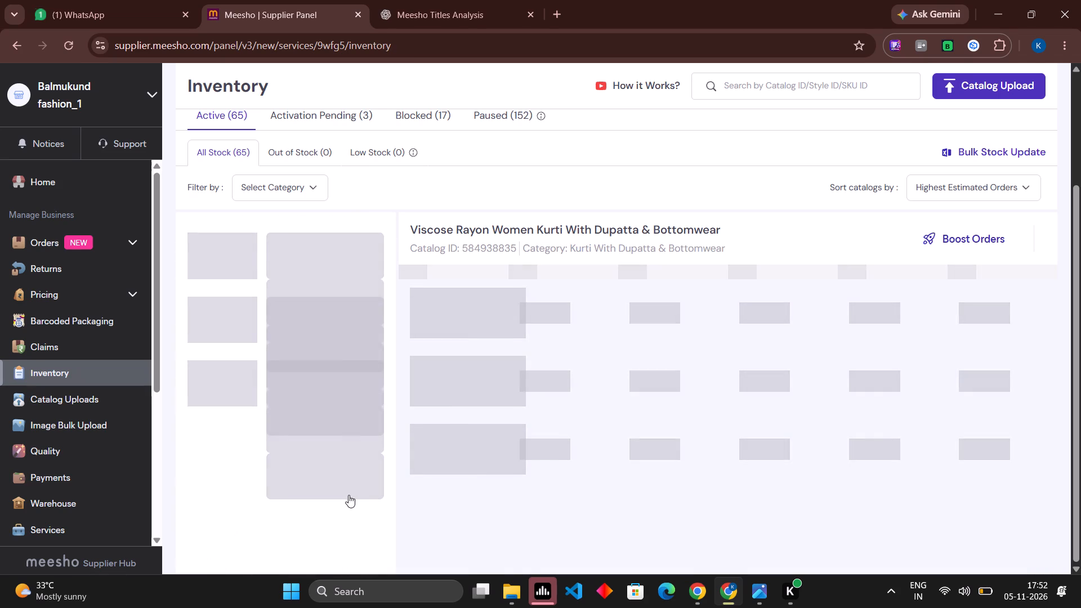
scroll(311, 357, down, 2)
scroll(311, 360, up, 3)
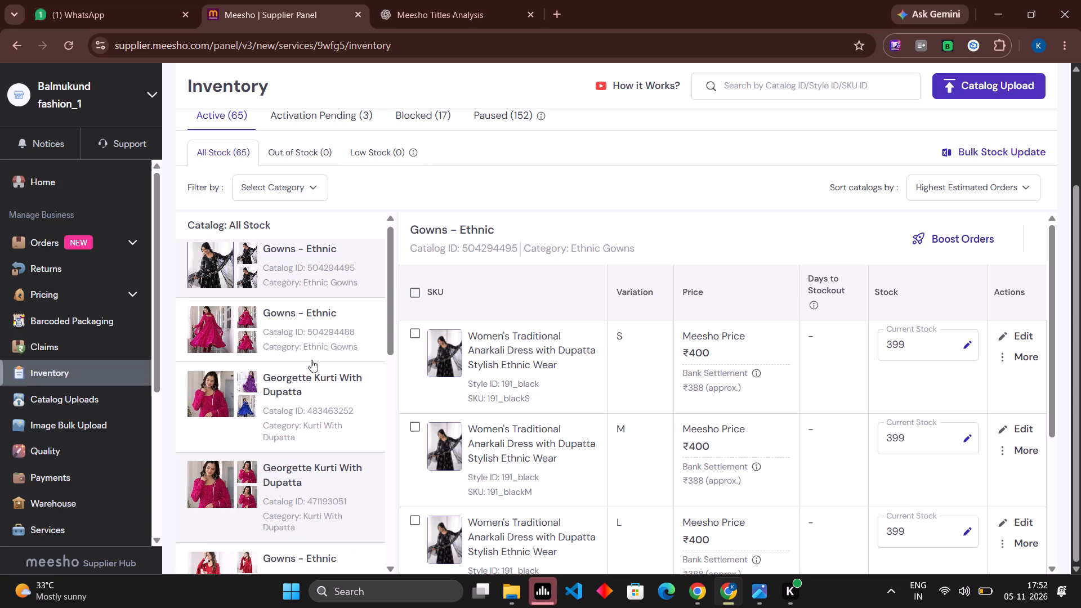
scroll(346, 448, down, 4)
scroll(363, 525, down, 7)
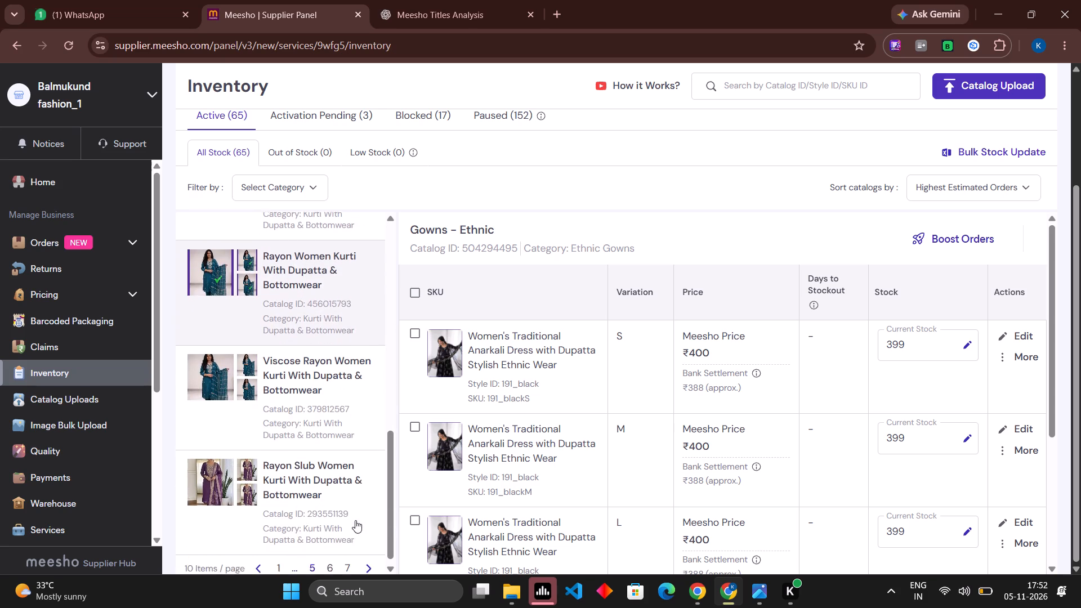
scroll(355, 520, down, 1)
click(369, 553)
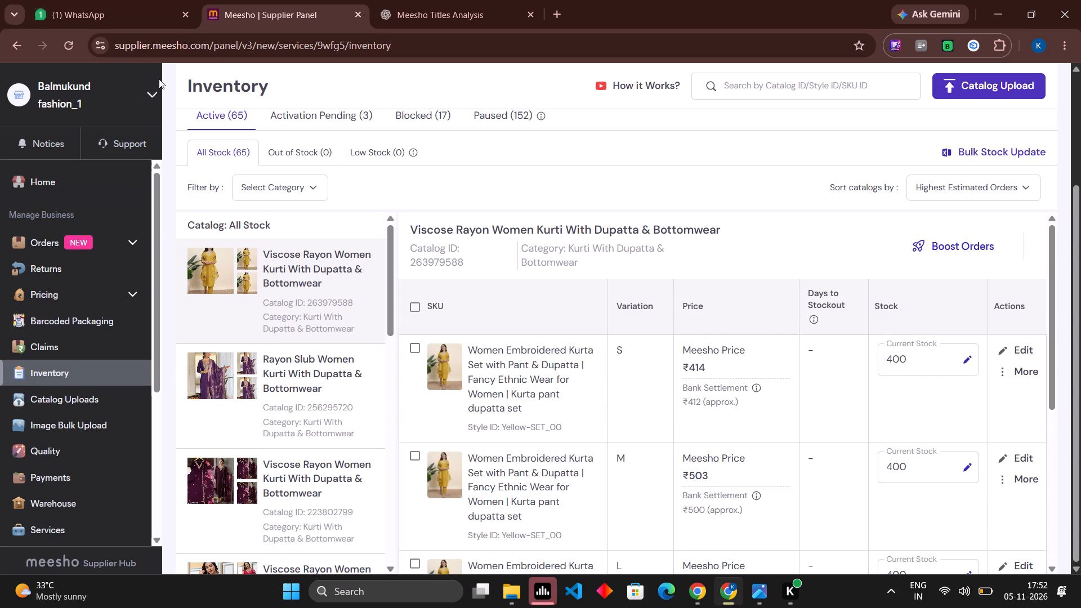
Switch to the other Chrome window with the Catalog Uploads page and open the Balmukund fashion_1 account options.
click(699, 592)
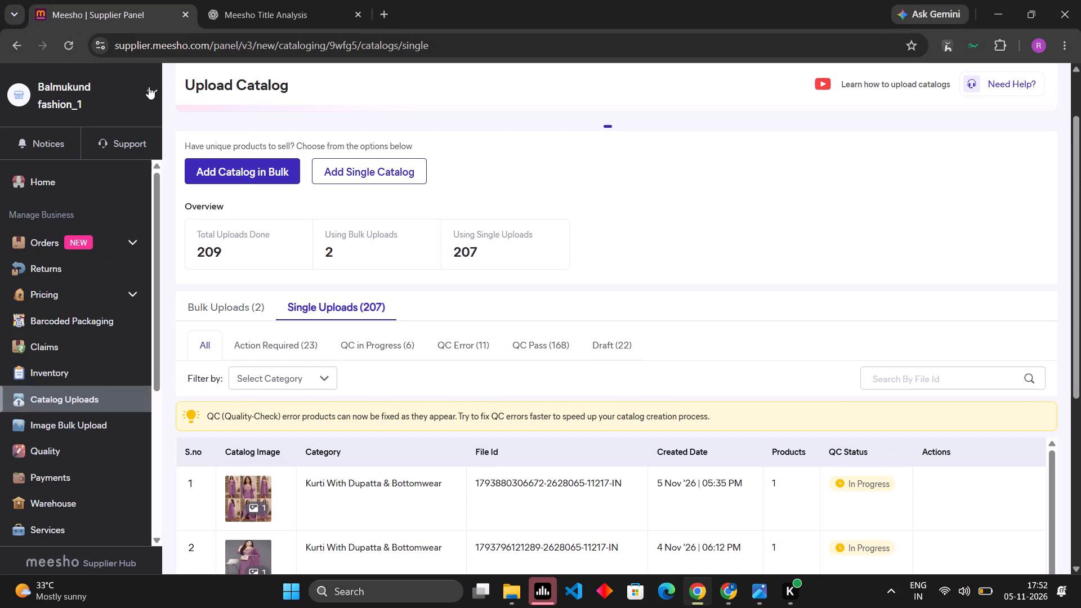
click(153, 89)
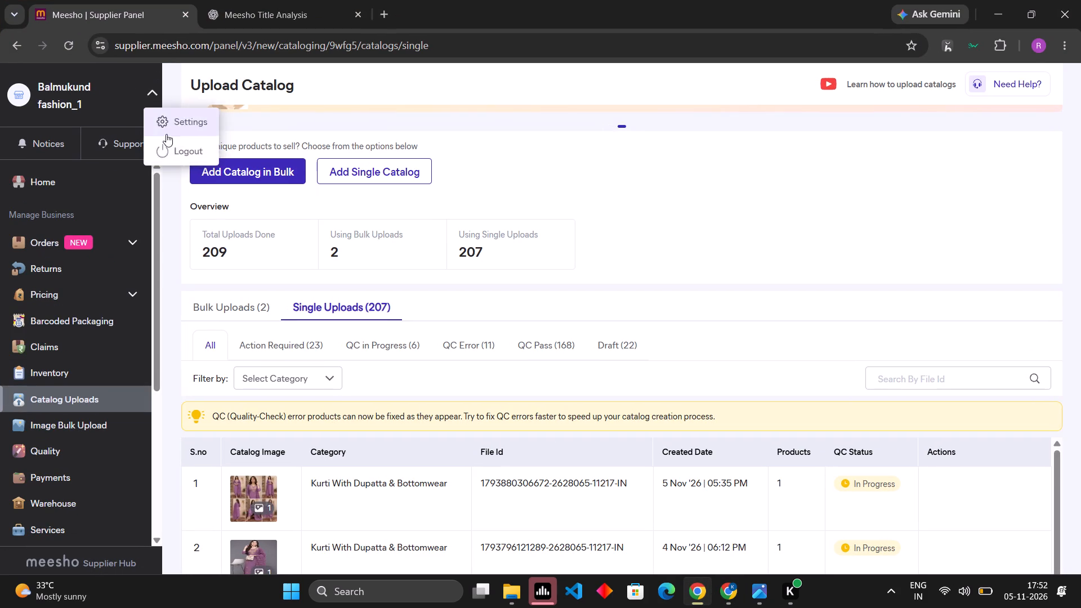
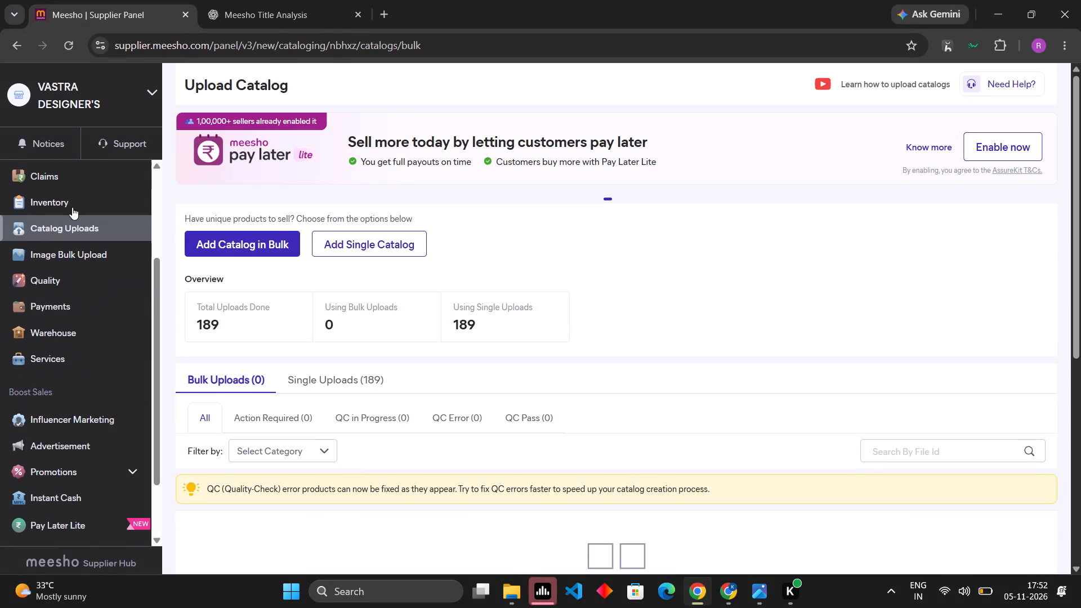
Open the VASTRA DESIGNER'S inventory and look through the active catalogs on page 4.
click(83, 190)
scroll(311, 178, down, 9)
scroll(316, 312, down, 3)
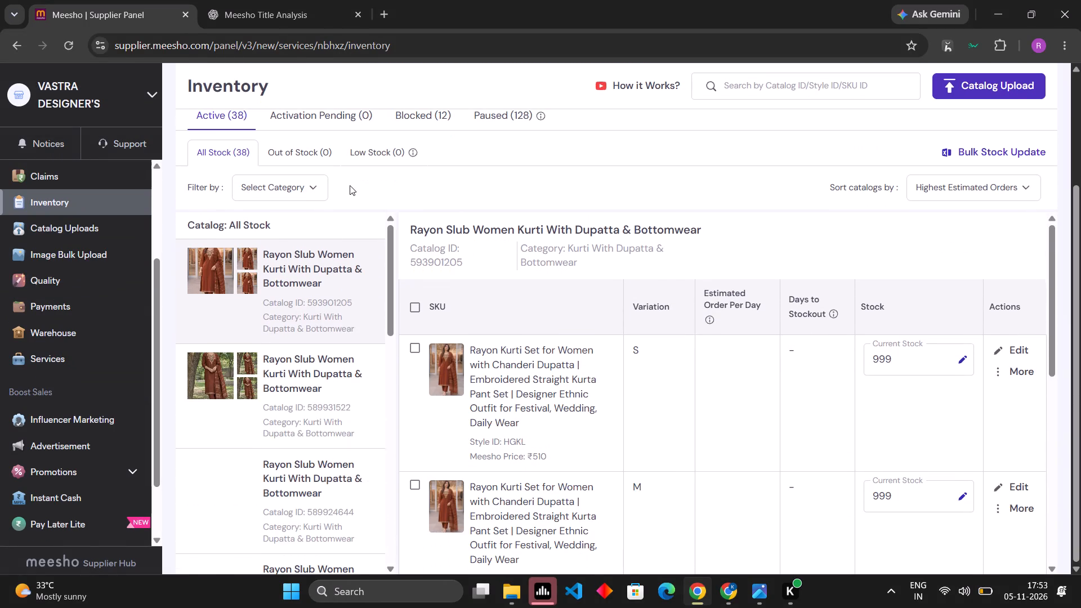
scroll(350, 185, down, 20)
scroll(350, 185, down, 2)
click(345, 560)
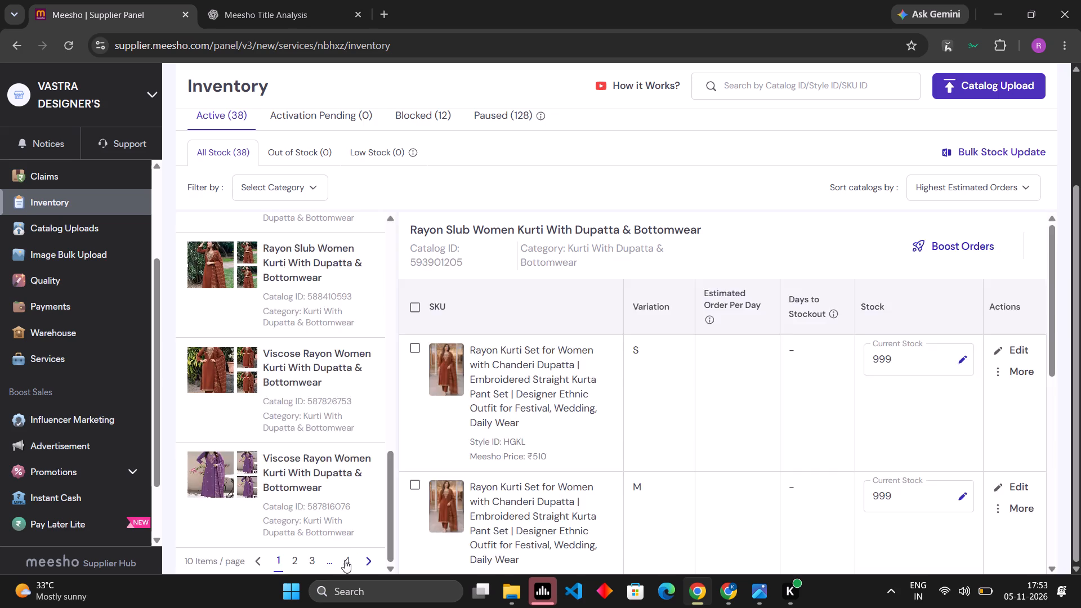
scroll(303, 252, down, 16)
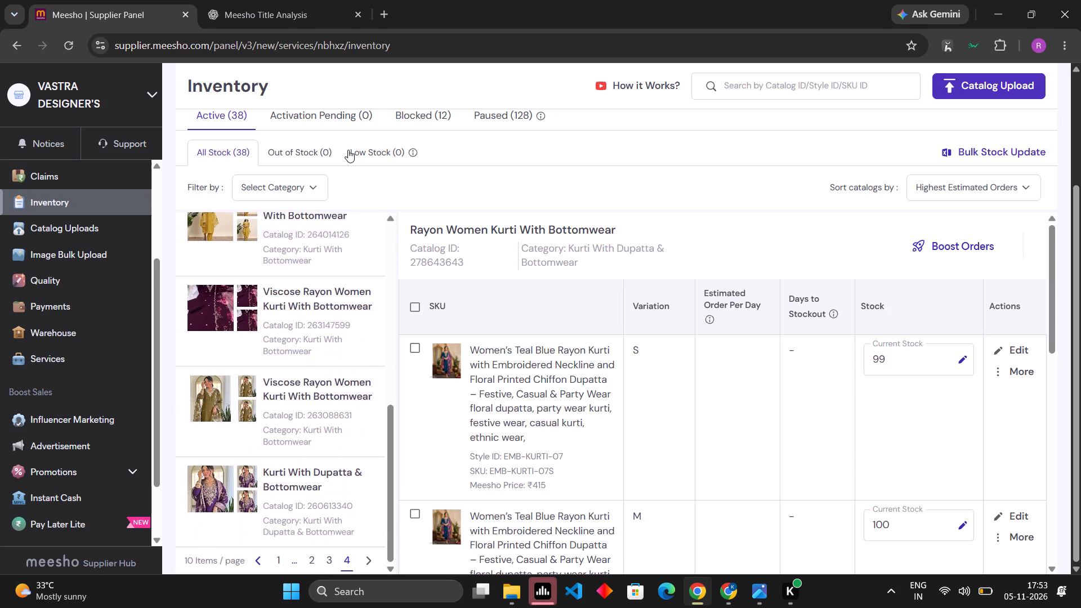
scroll(278, 378, down, 2)
scroll(278, 377, up, 6)
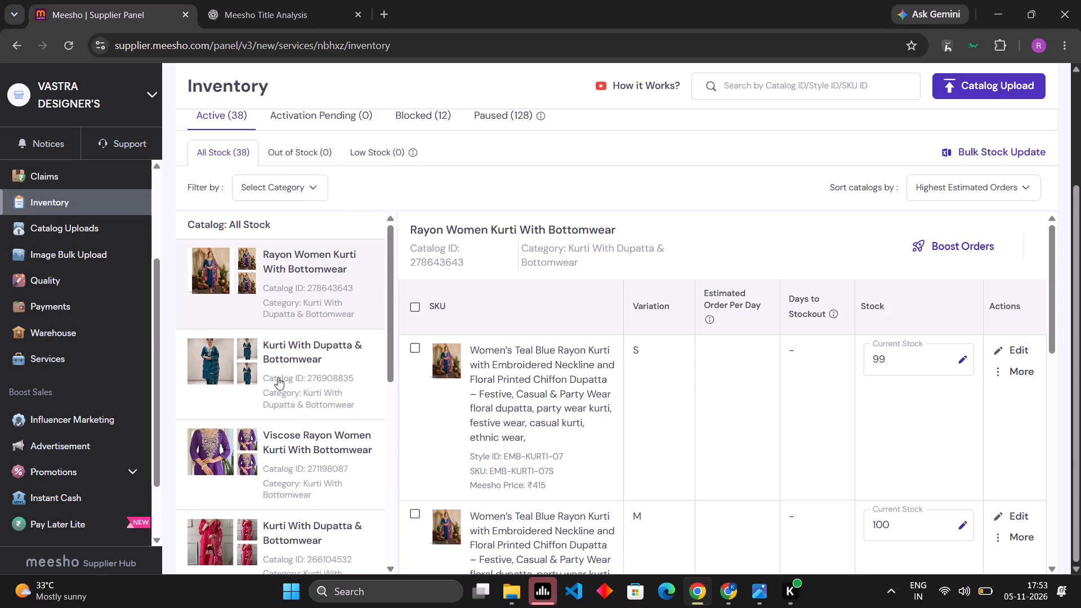
scroll(278, 377, up, 3)
scroll(278, 377, down, 5)
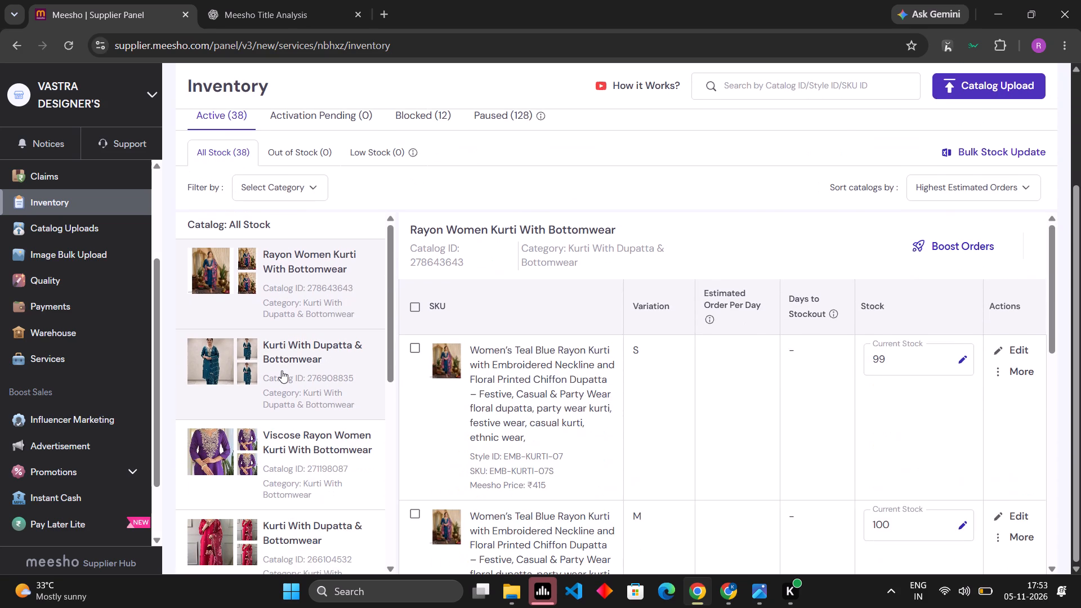
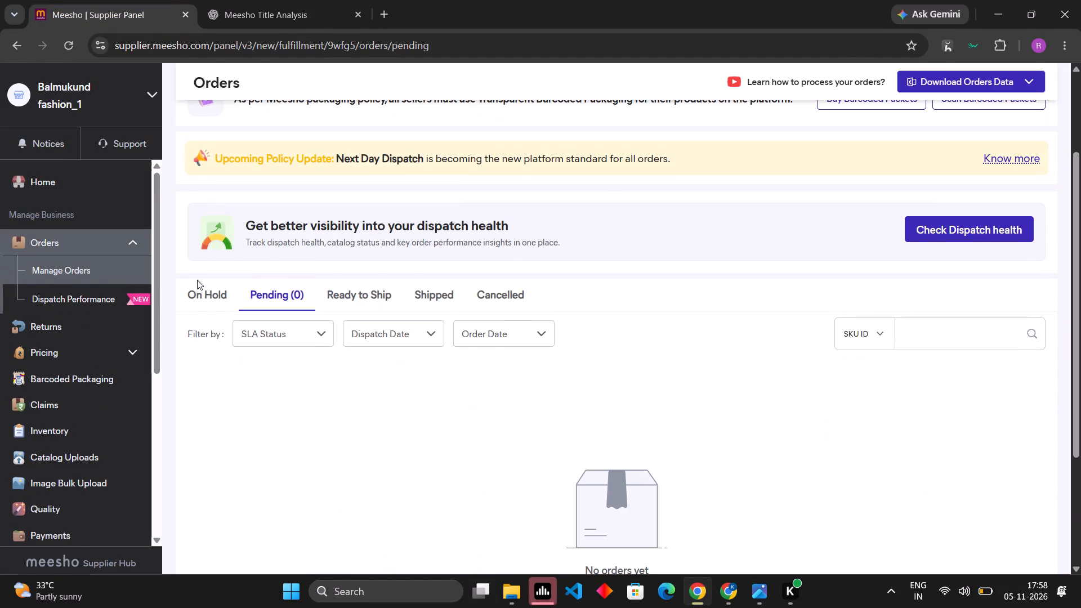
Show the On Hold orders and look through the products listed there.
click(204, 301)
scroll(224, 295, down, 3)
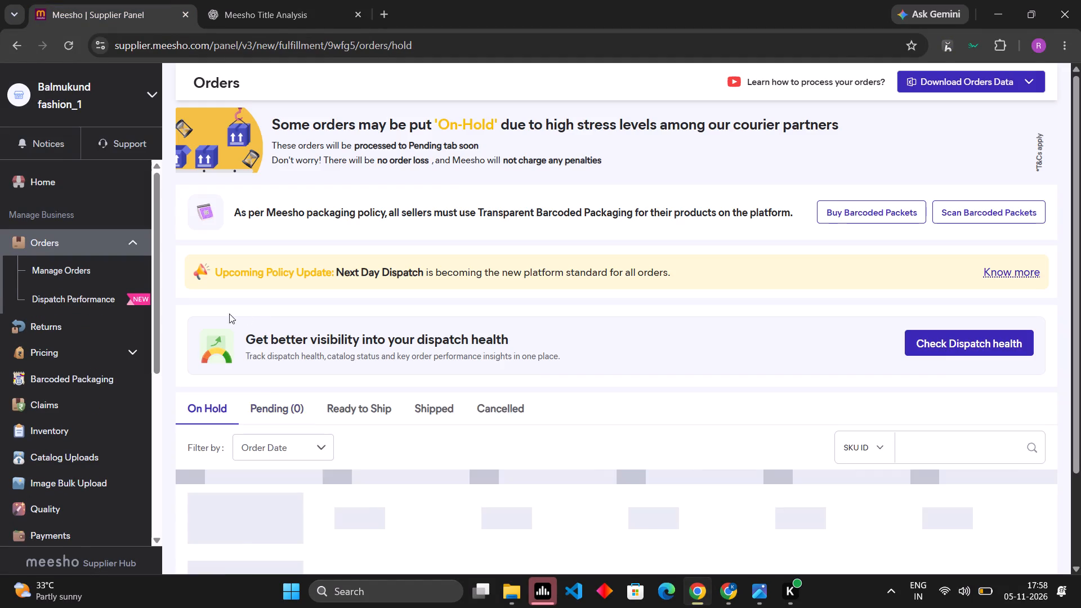
scroll(394, 439, down, 3)
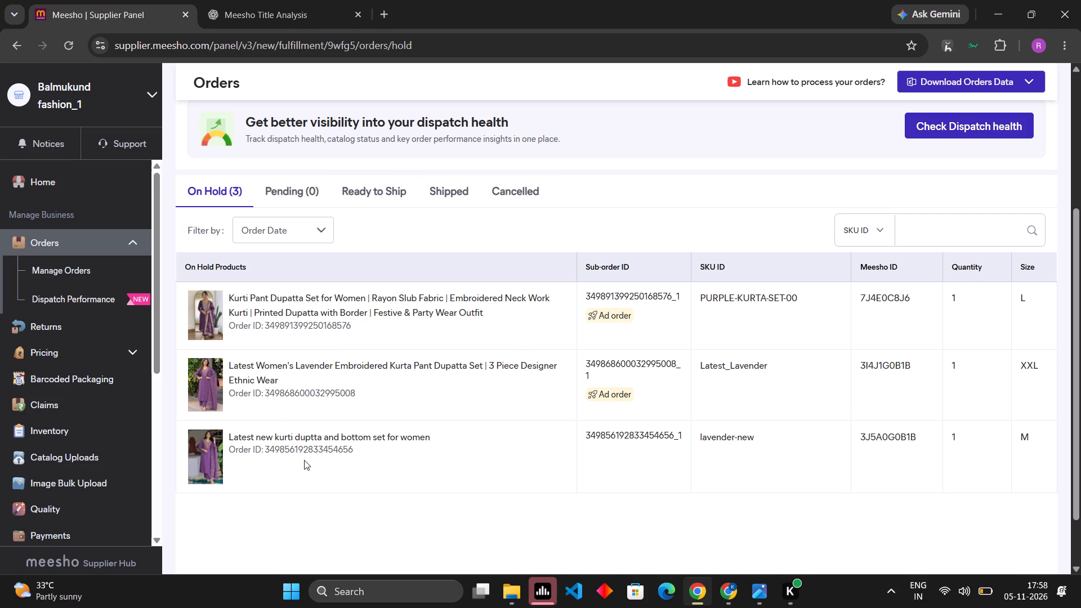
Check the supplier account's ready-to-ship, pending and on-hold orders, and glance at the home overview.
click(345, 194)
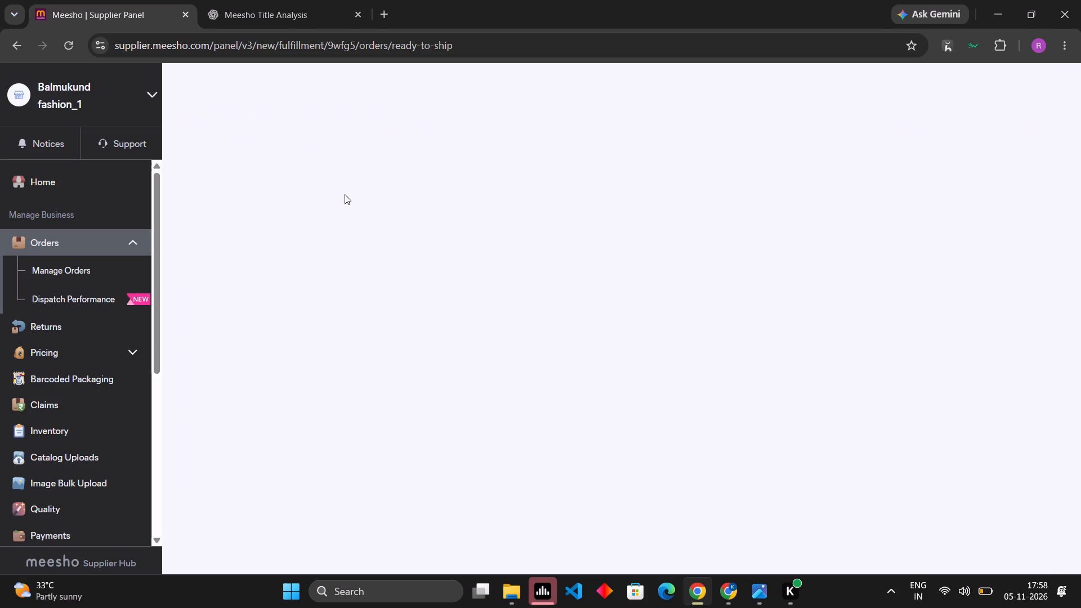
scroll(345, 195, down, 3)
scroll(369, 262, down, 1)
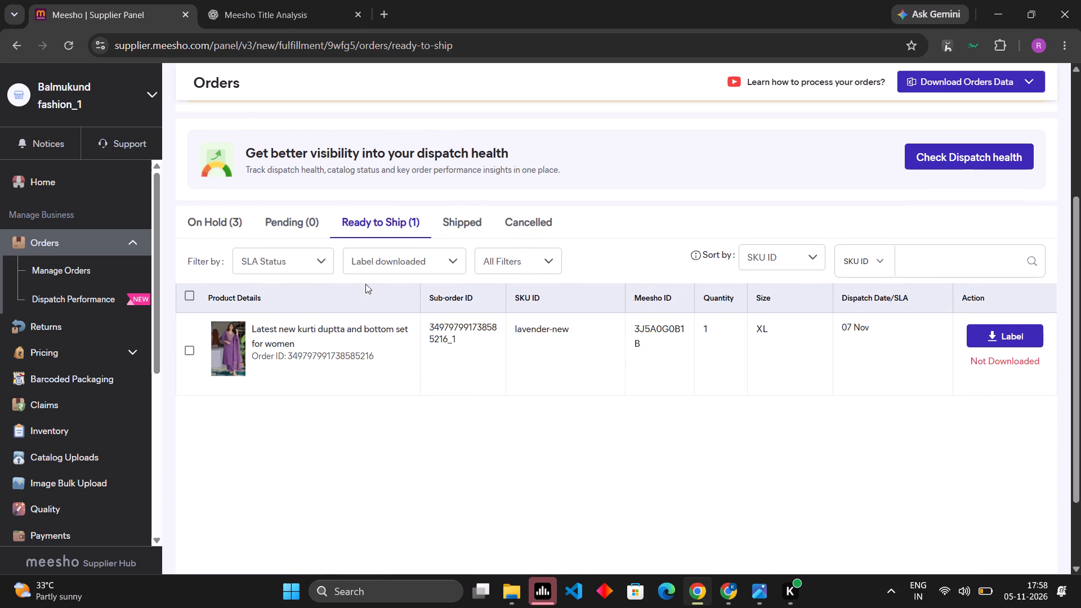
click(276, 221)
scroll(276, 221, down, 2)
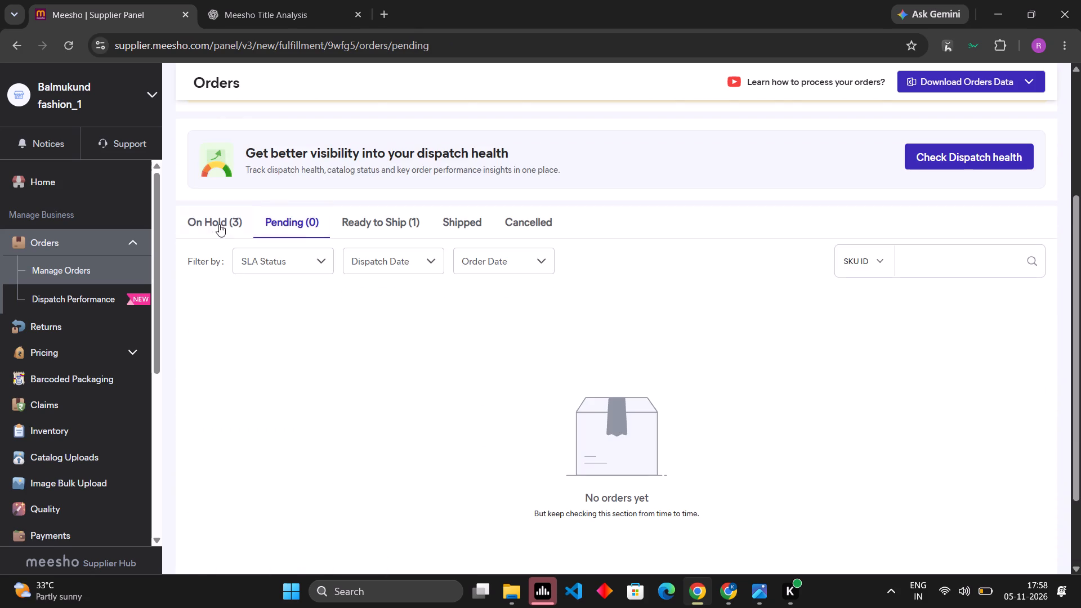
click(218, 217)
click(54, 191)
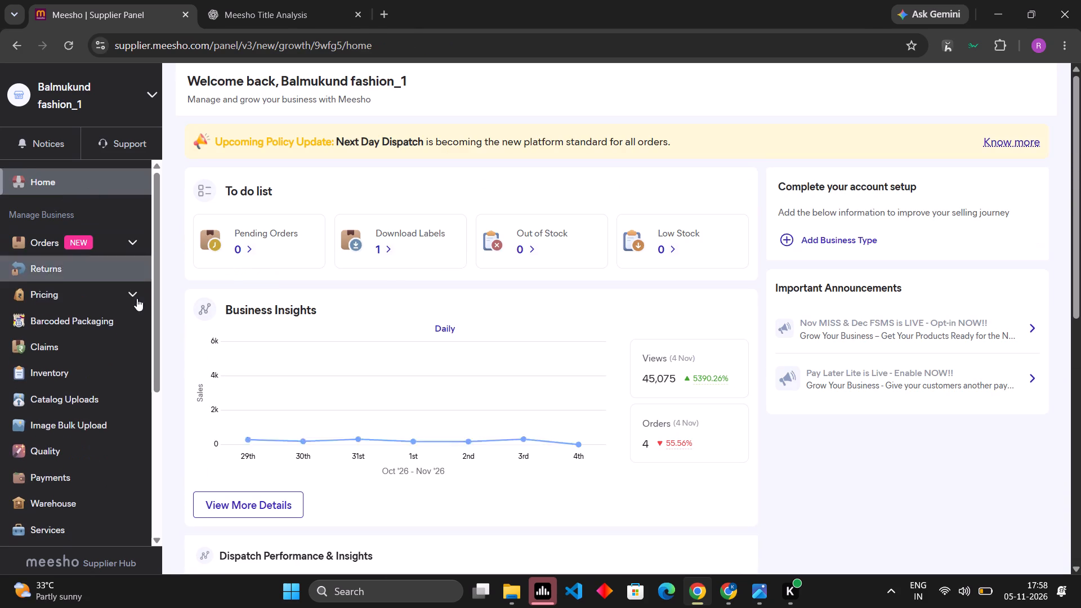
click(100, 249)
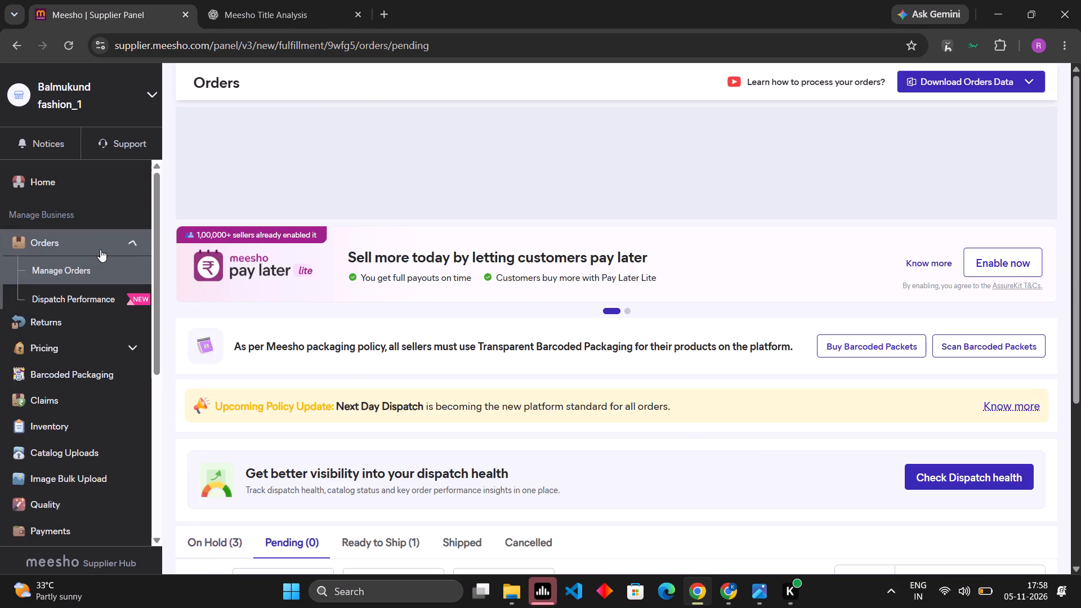
click(100, 249)
View the active inventory and look over the bulk uploads on the catalog uploads page.
click(108, 374)
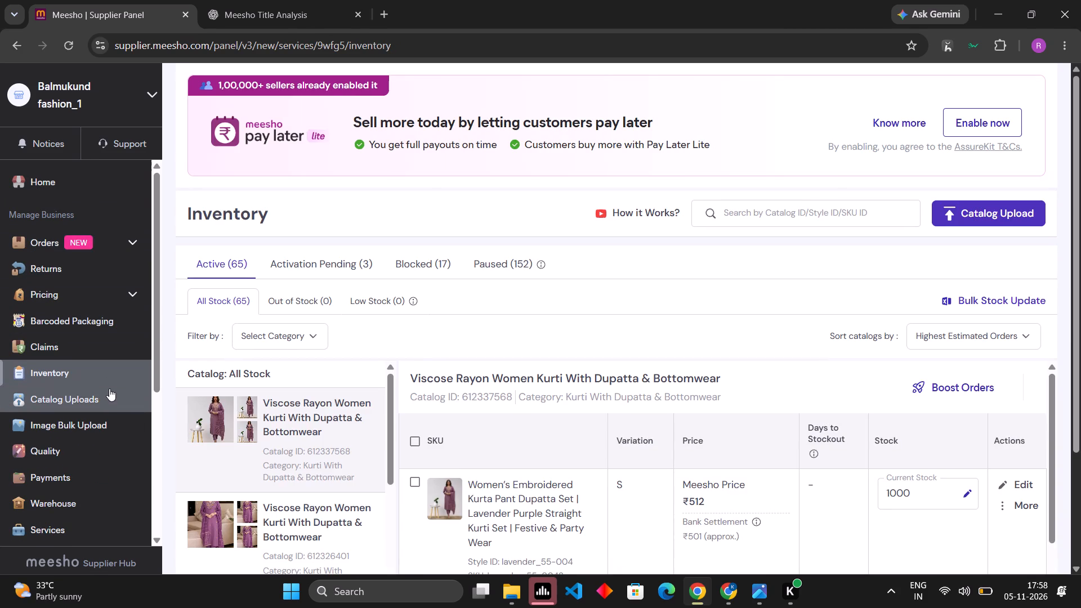
click(106, 396)
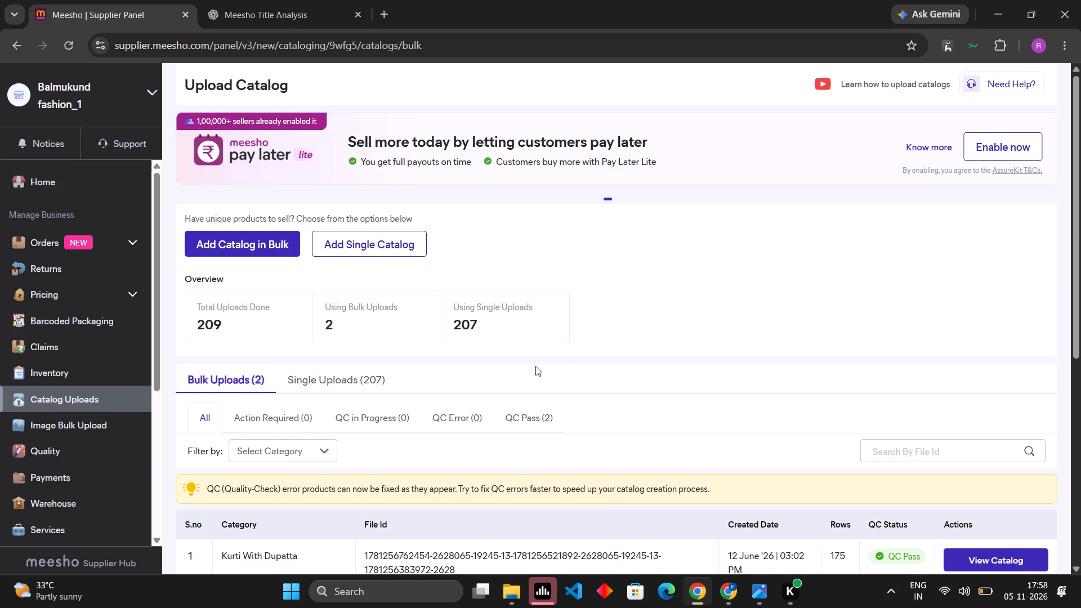
scroll(557, 359, down, 2)
scroll(536, 342, up, 3)
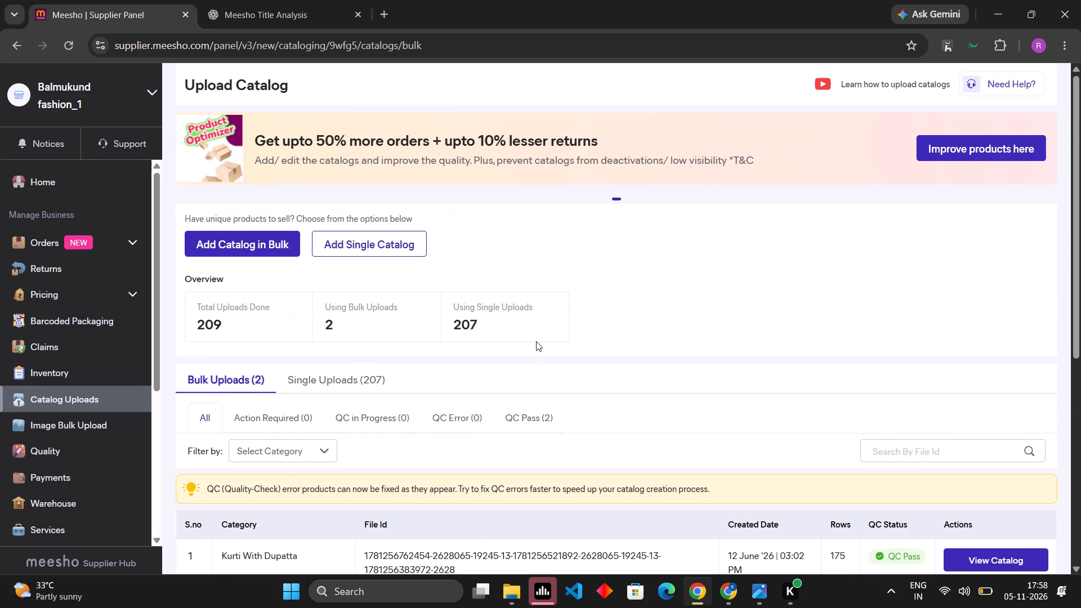
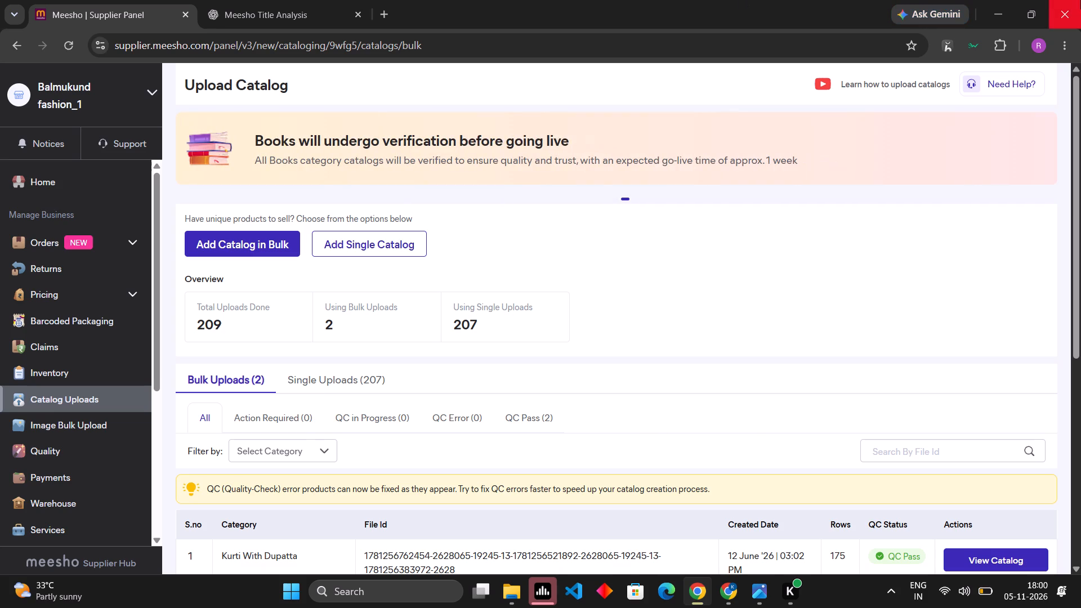
click(82, 183)
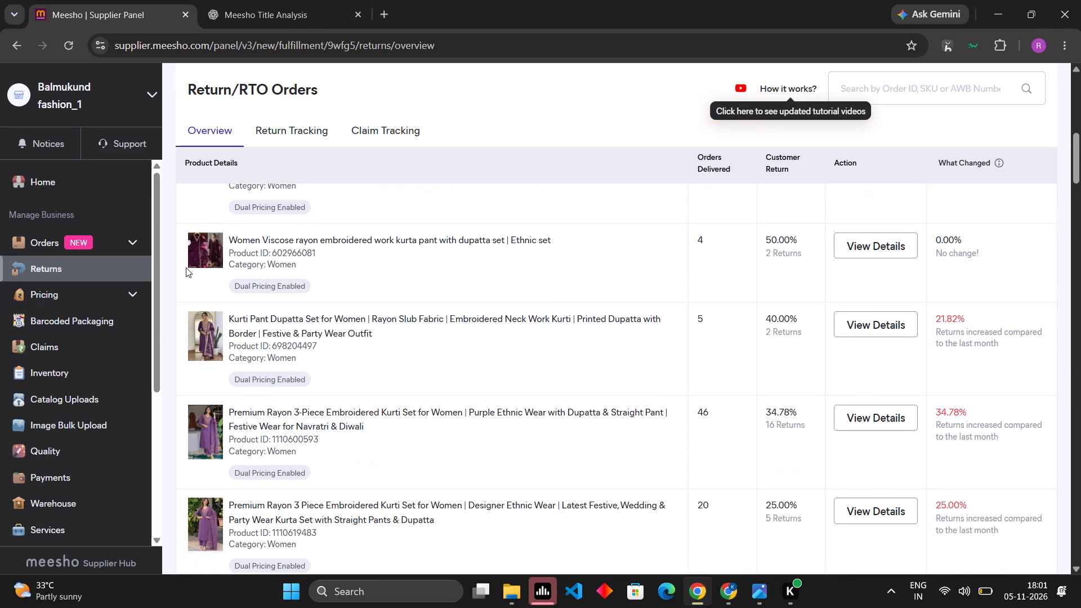
scroll(186, 267, down, 1)
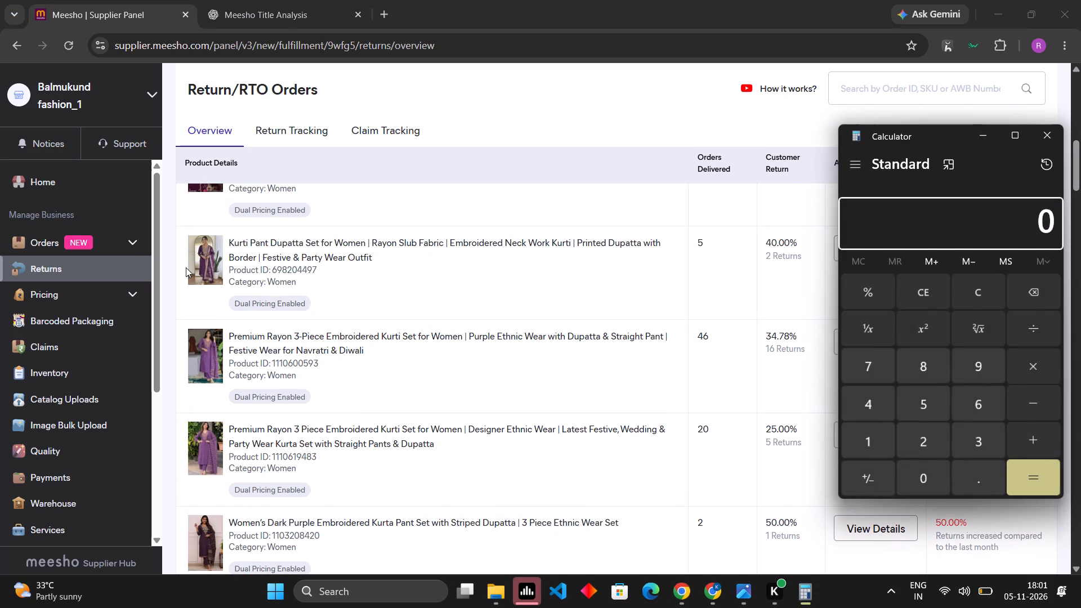
In Calculator, work out 1.5/46, 46/1.5 and 46/15, clear the calculation and close the app.
key(1)
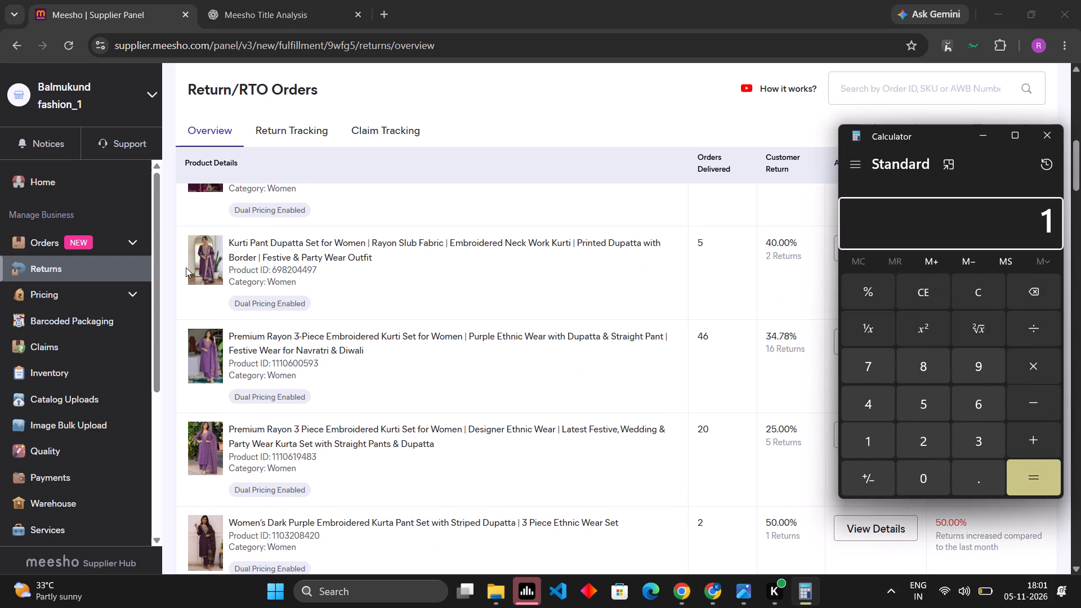
text(.5/46+)
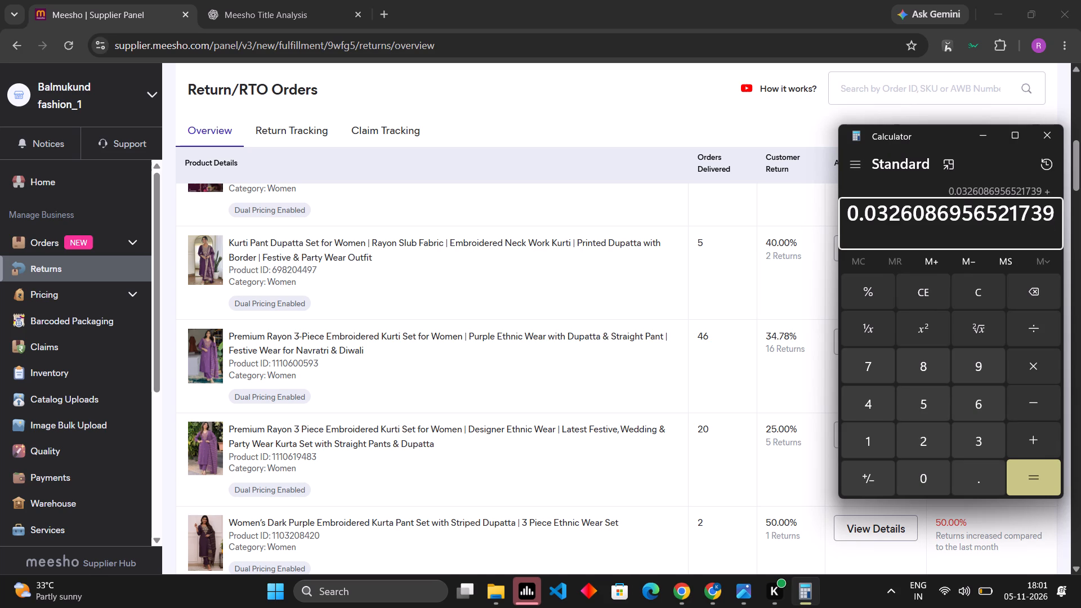
click(967, 283)
text(46/1.5+)
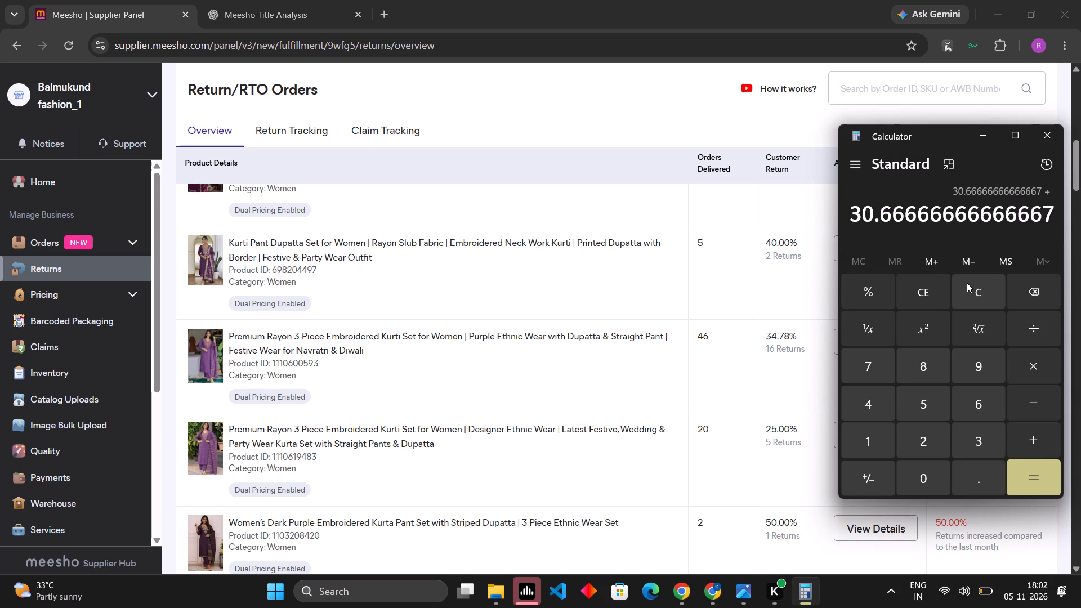
click(967, 283)
text(46/15+)
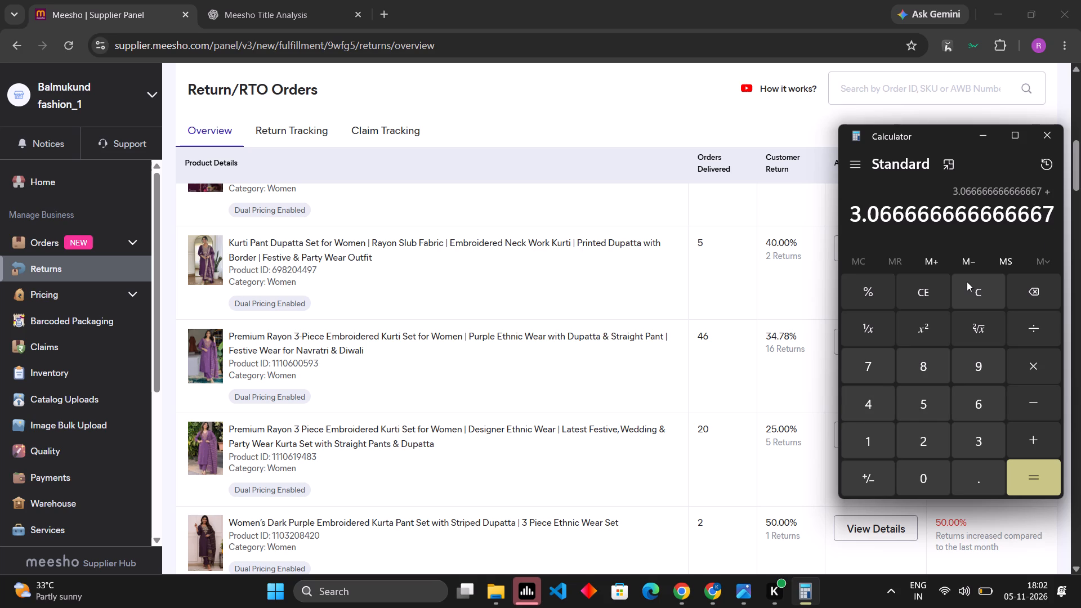
double_click(967, 281)
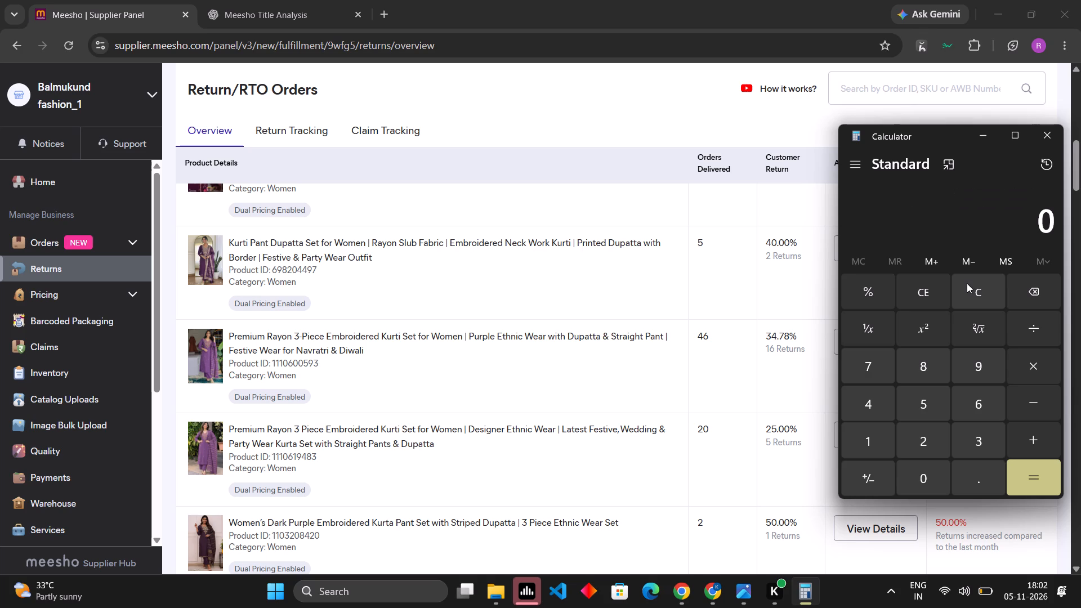
triple_click(977, 291)
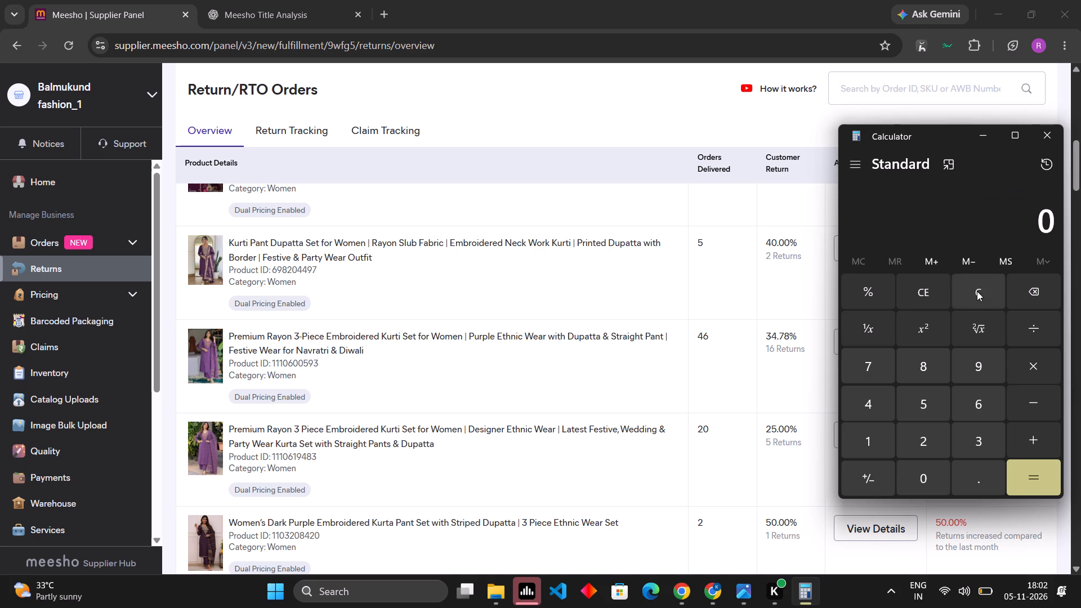
double_click(977, 292)
click(1043, 137)
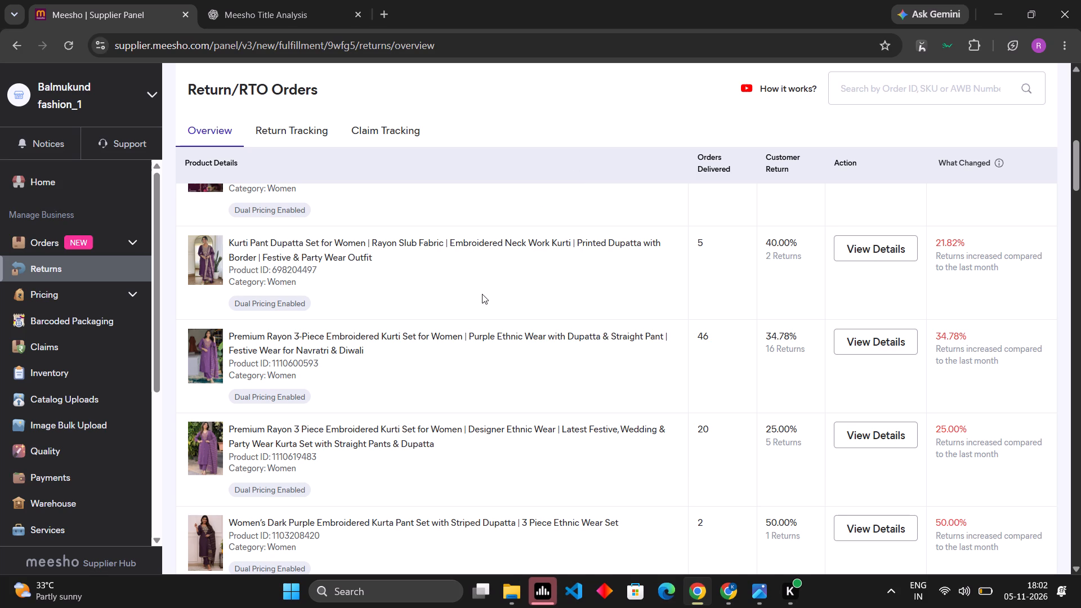
Back in the browser, review delivered orders and customer return rates for the remaining kurti sets and gowns in Product Performance.
scroll(482, 294, down, 2)
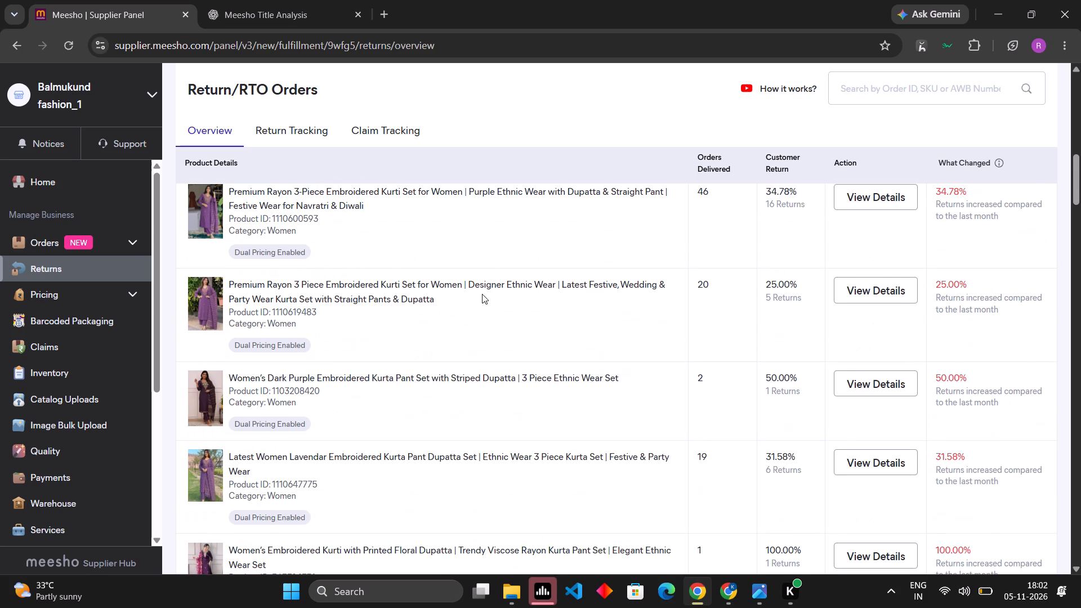
scroll(482, 294, down, 2)
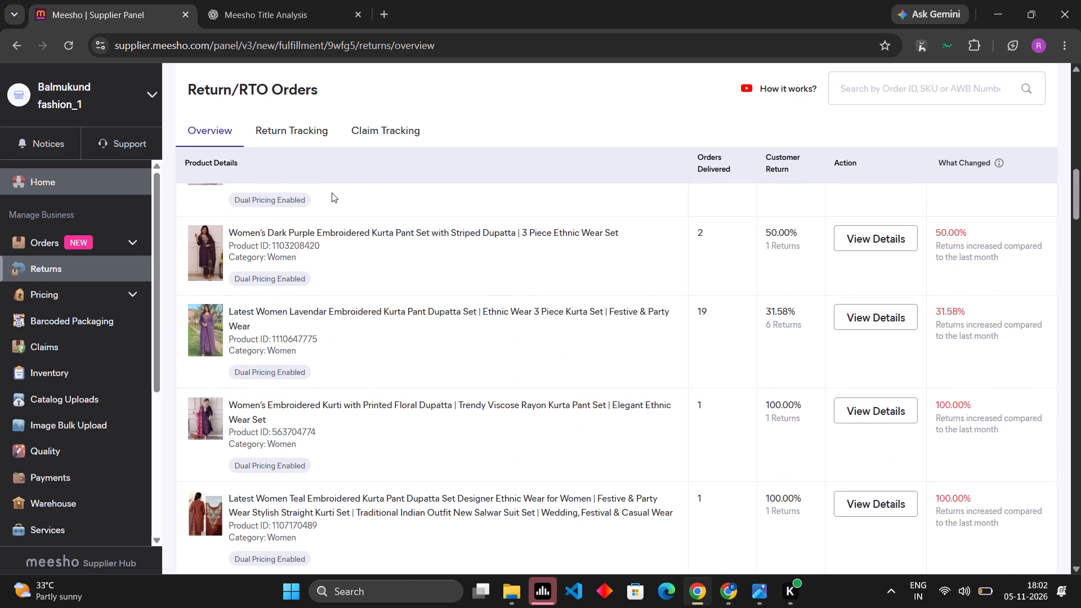
scroll(359, 336, down, 3)
scroll(399, 244, down, 5)
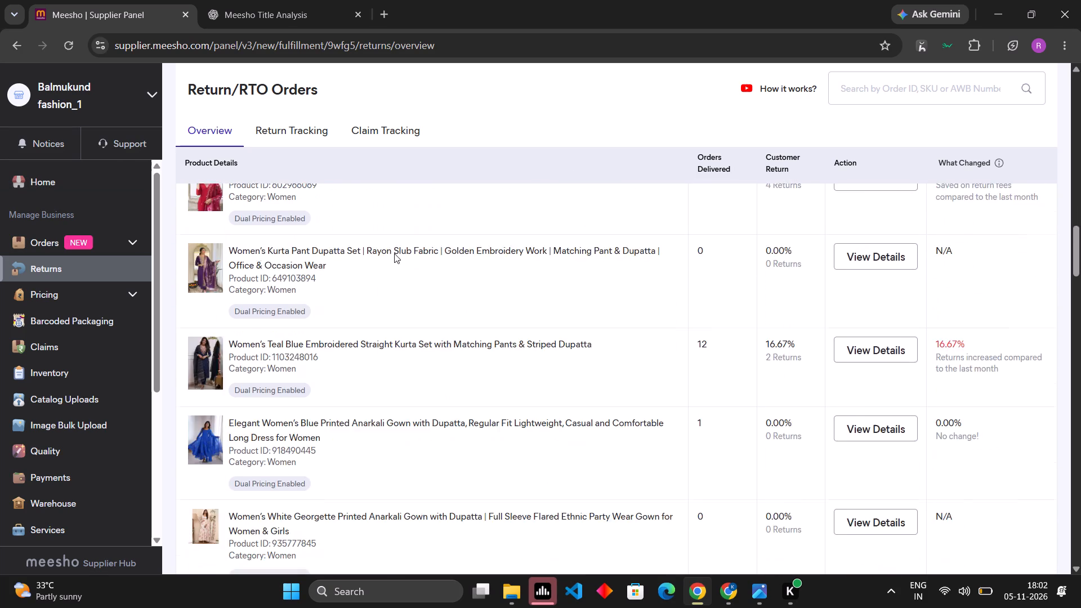
scroll(394, 253, down, 3)
Review the home overview's dispatch performance, catalogs to review and Seller Insights.
click(82, 179)
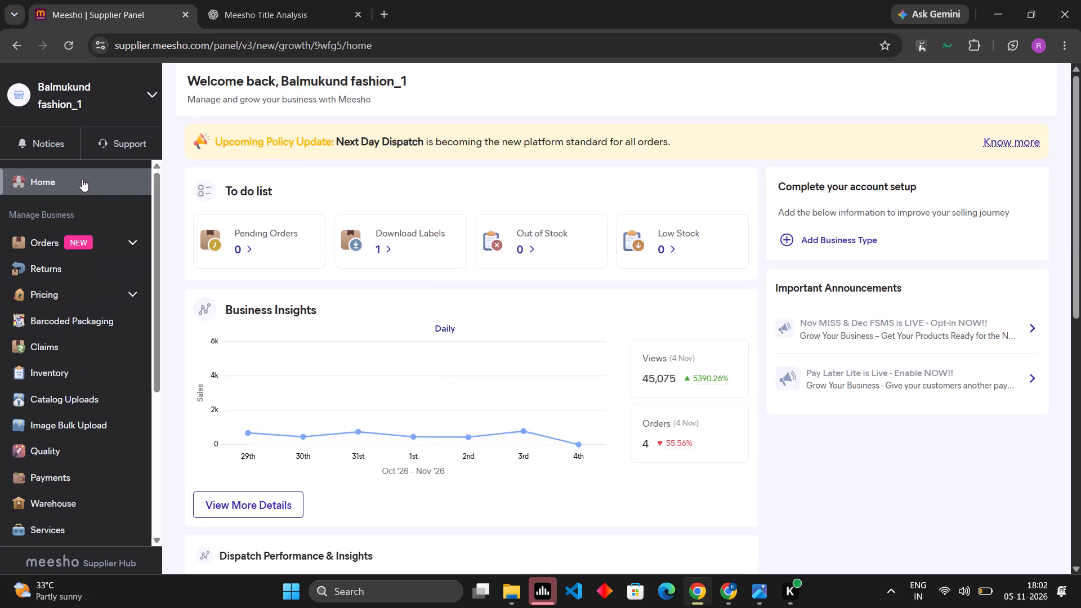
scroll(352, 258, down, 5)
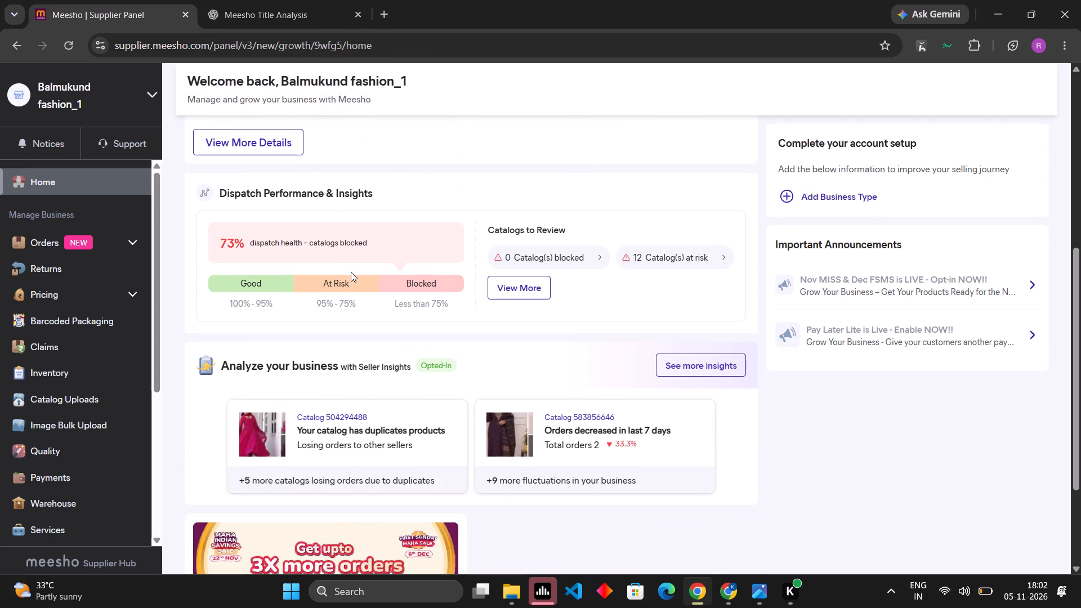
scroll(351, 272, down, 2)
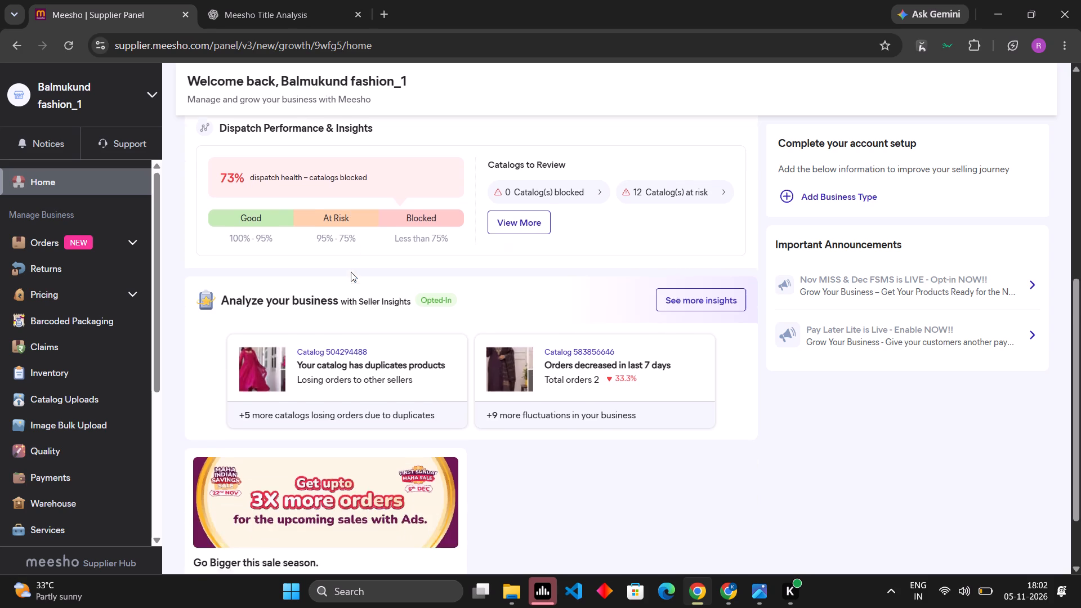